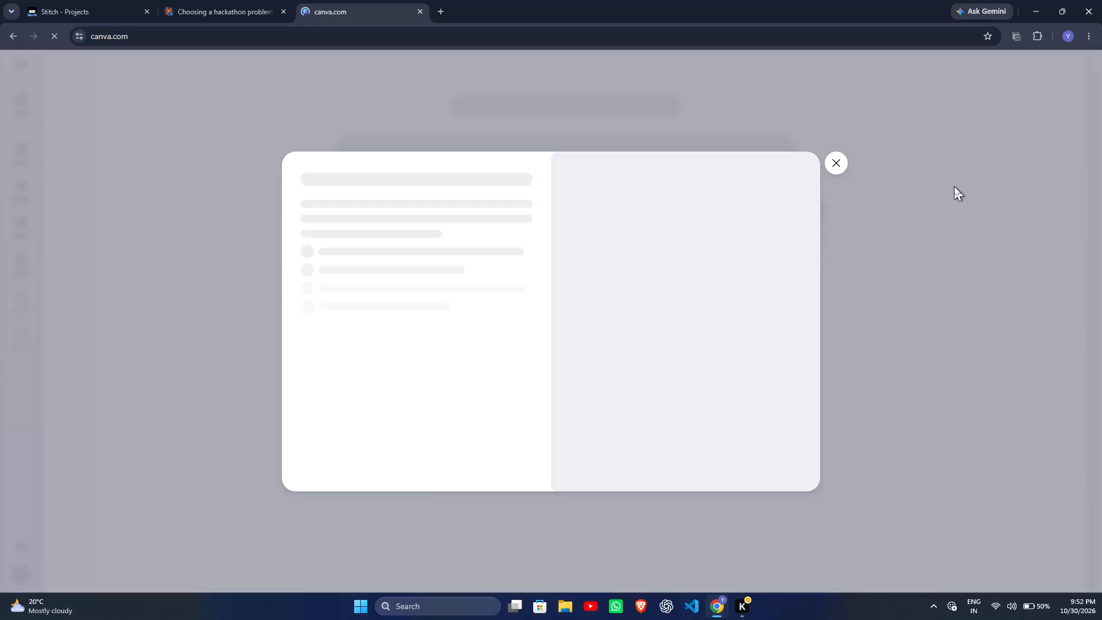
Dismiss the promotional pop-up and create a blank 16:9 presentation from the Presentation template category.
{"action": "left_click", "coordinate": [840, 157]}
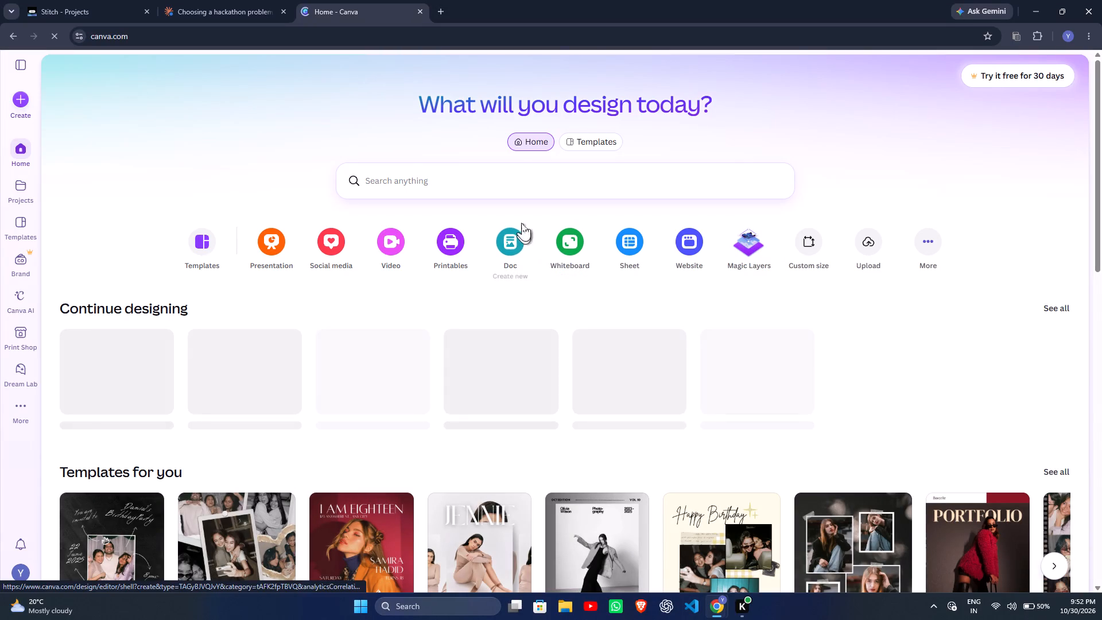
{"action": "left_click", "coordinate": [467, 185]}
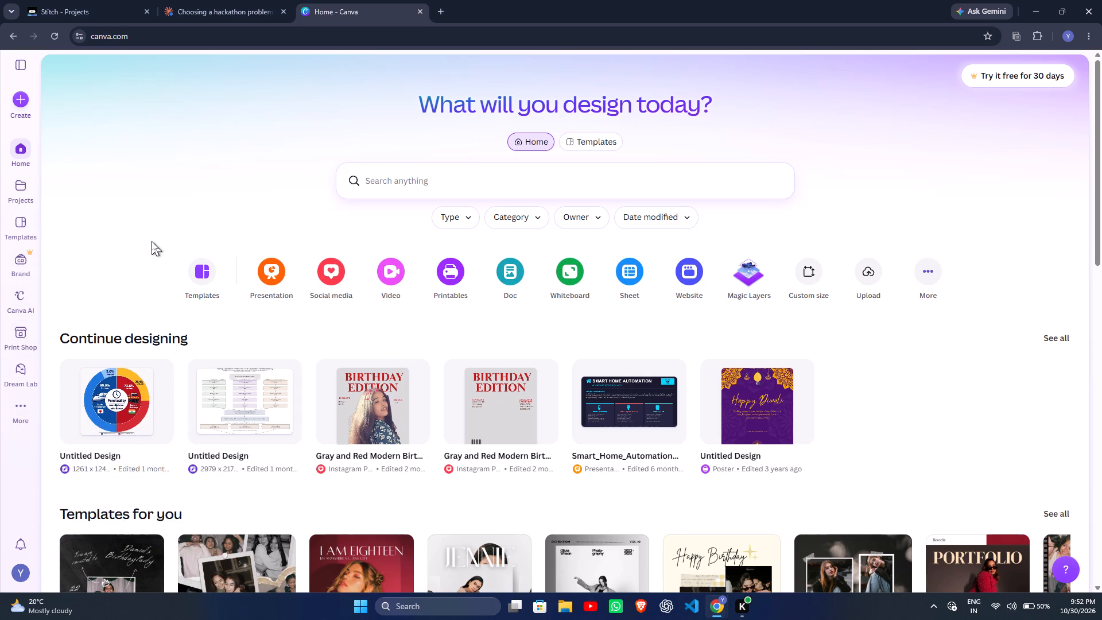
{"action": "scroll", "coordinate": [152, 241], "scroll_direction": "down", "scroll_amount": 2}
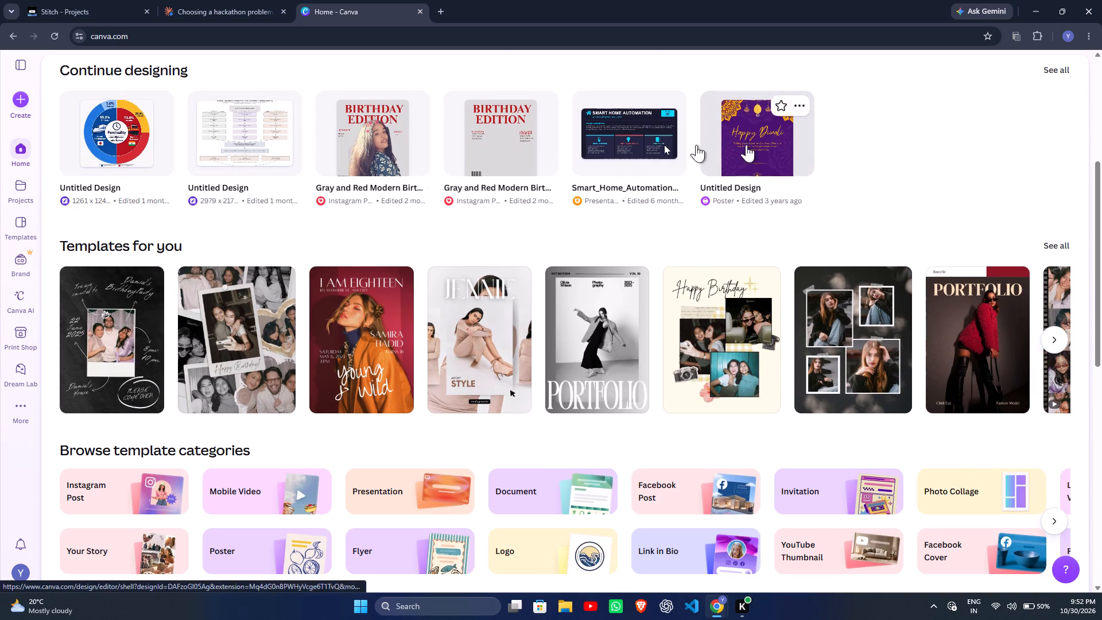
{"action": "scroll", "coordinate": [326, 270], "scroll_direction": "down", "scroll_amount": 2}
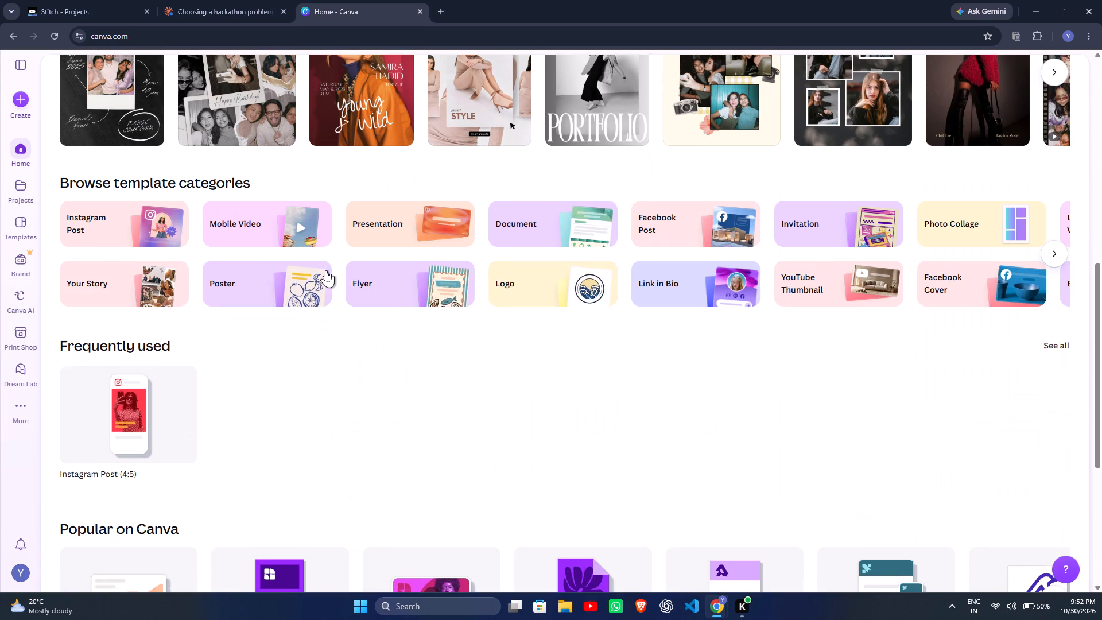
{"action": "left_click", "coordinate": [384, 222]}
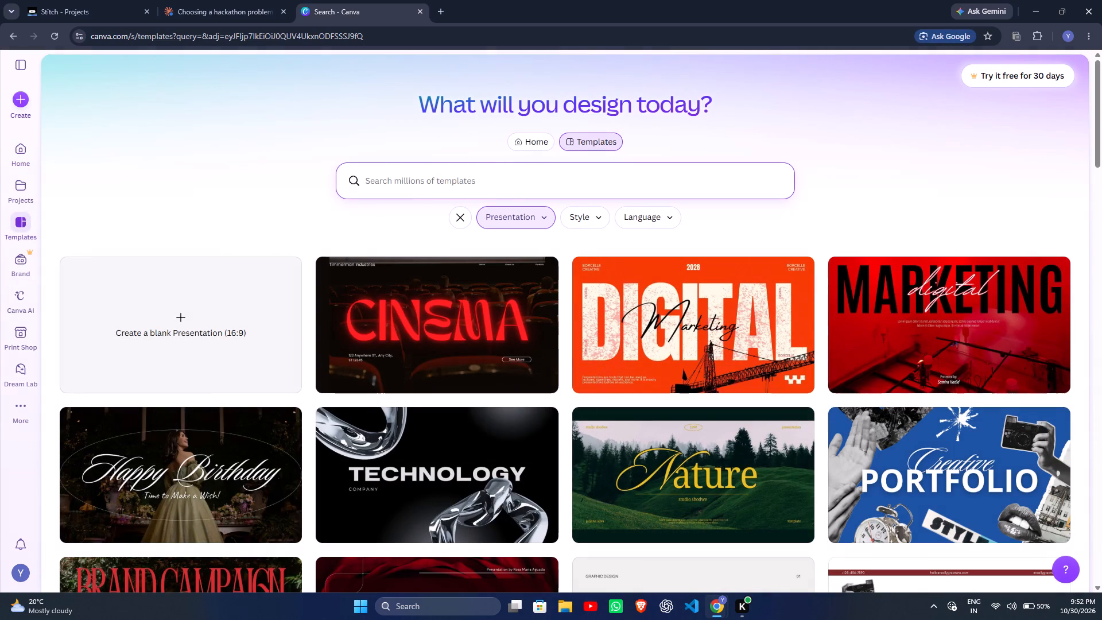
{"action": "left_click", "coordinate": [197, 324]}
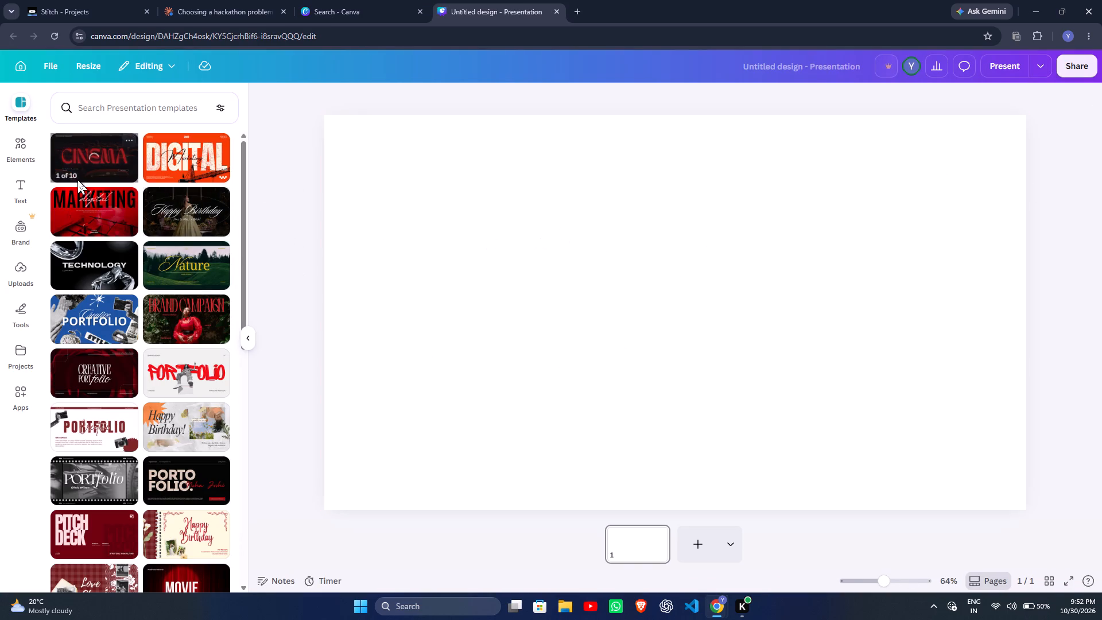
Apply the CINEMA cover page of the Red Black Neon Cinema Presentation template to page 1 and return to the template list.
{"action": "left_click", "coordinate": [108, 173]}
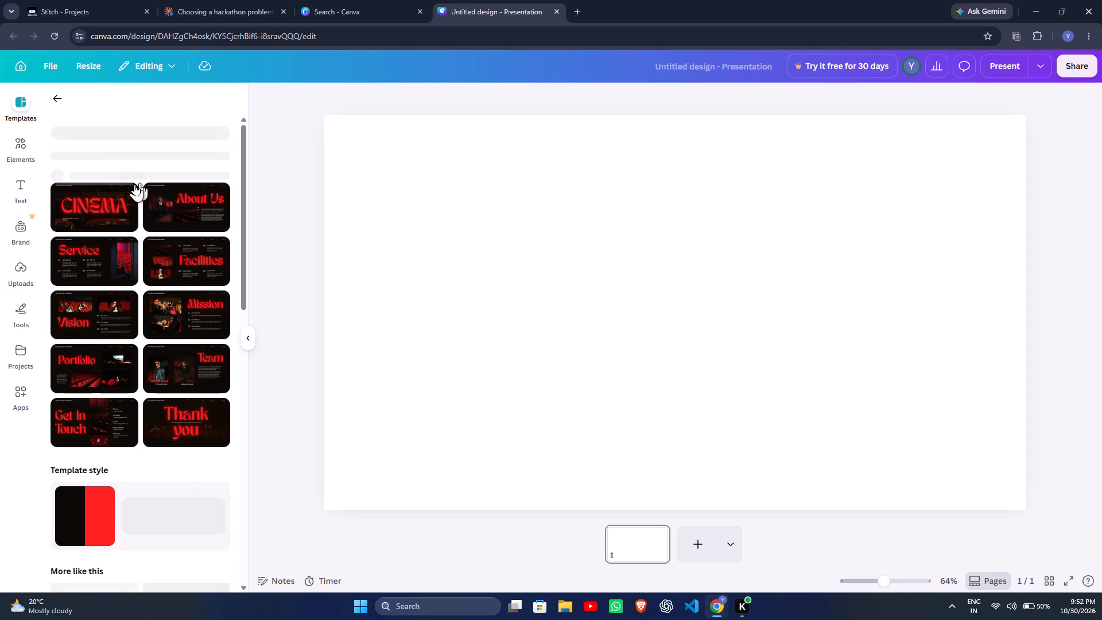
{"action": "left_click", "coordinate": [118, 236]}
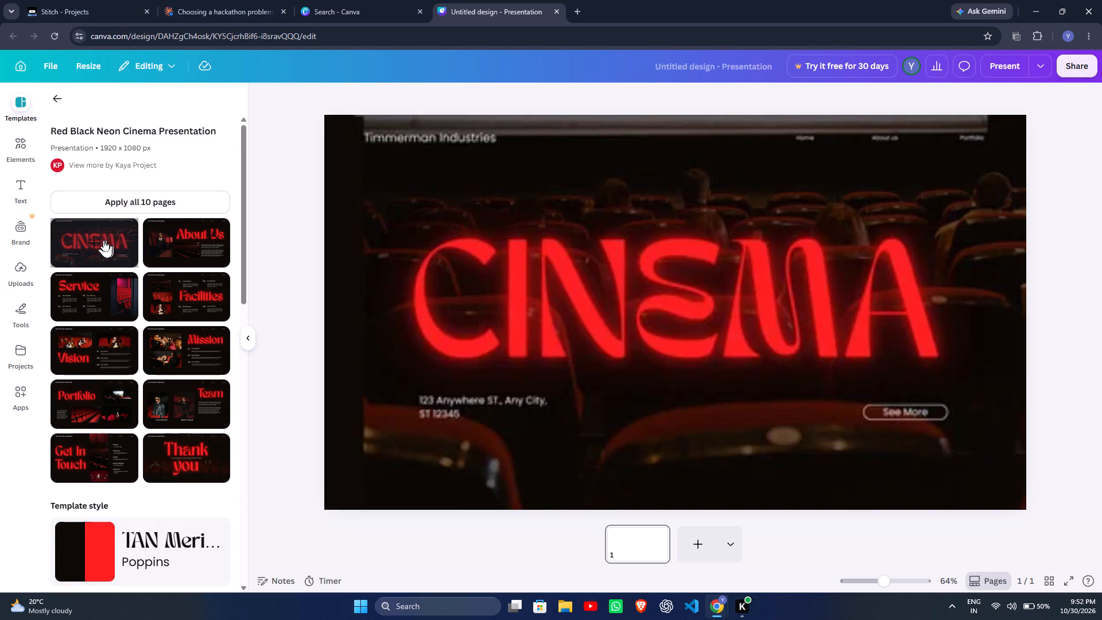
{"action": "double_click", "coordinate": [46, 87]}
{"action": "left_click", "coordinate": [52, 96]}
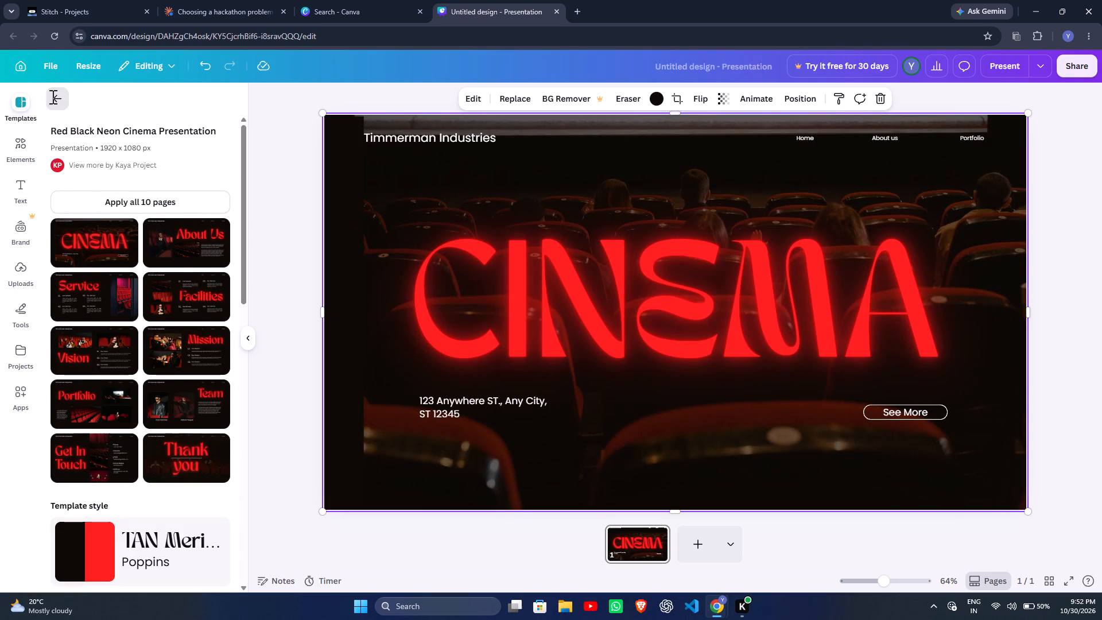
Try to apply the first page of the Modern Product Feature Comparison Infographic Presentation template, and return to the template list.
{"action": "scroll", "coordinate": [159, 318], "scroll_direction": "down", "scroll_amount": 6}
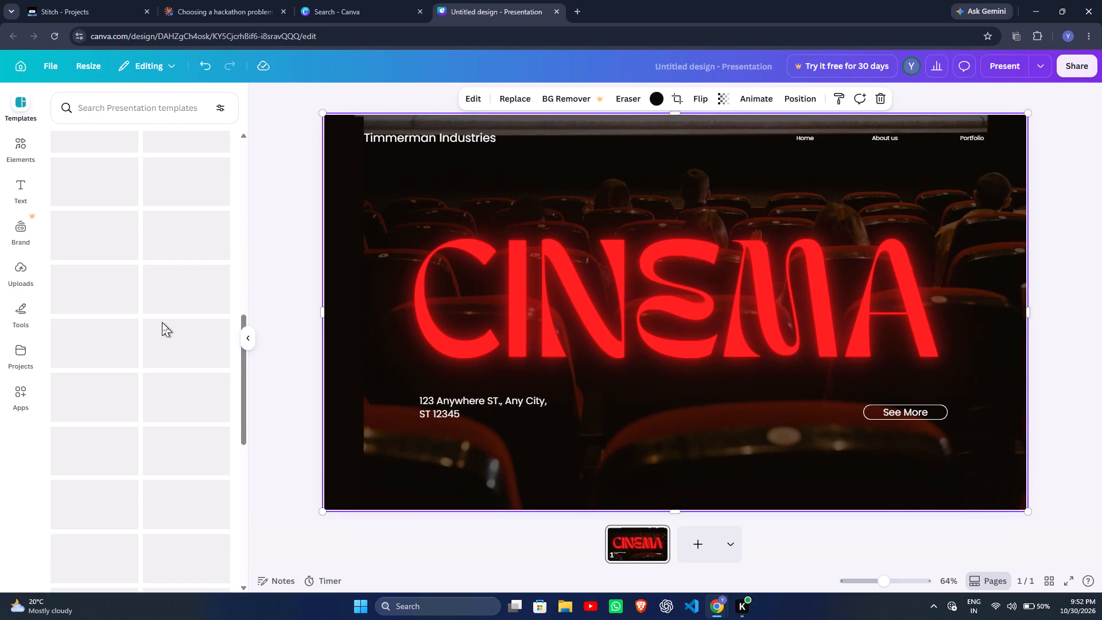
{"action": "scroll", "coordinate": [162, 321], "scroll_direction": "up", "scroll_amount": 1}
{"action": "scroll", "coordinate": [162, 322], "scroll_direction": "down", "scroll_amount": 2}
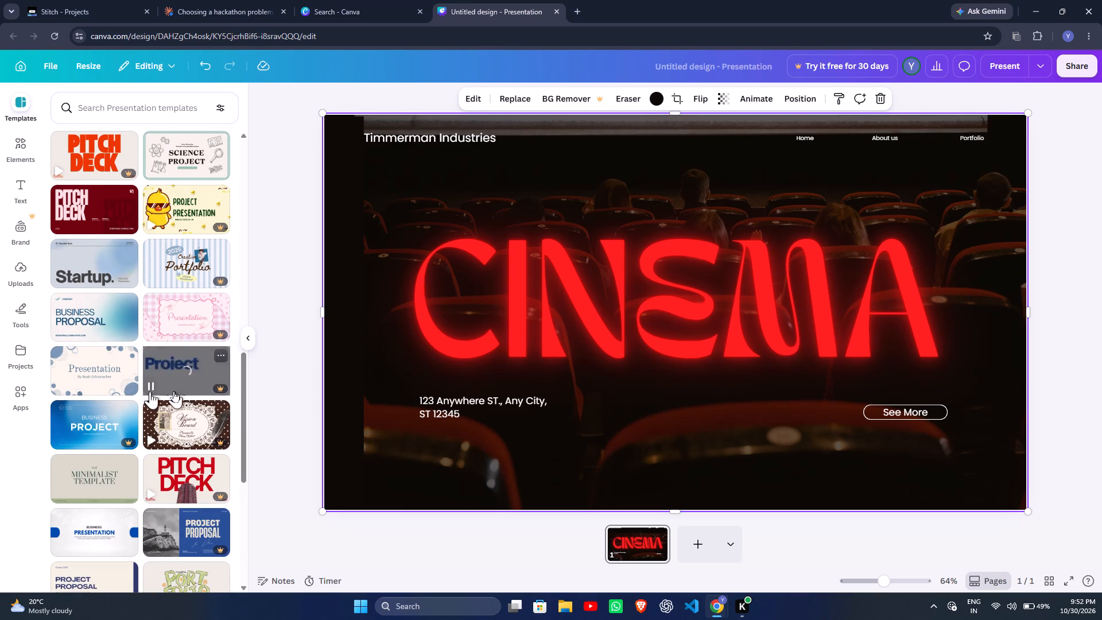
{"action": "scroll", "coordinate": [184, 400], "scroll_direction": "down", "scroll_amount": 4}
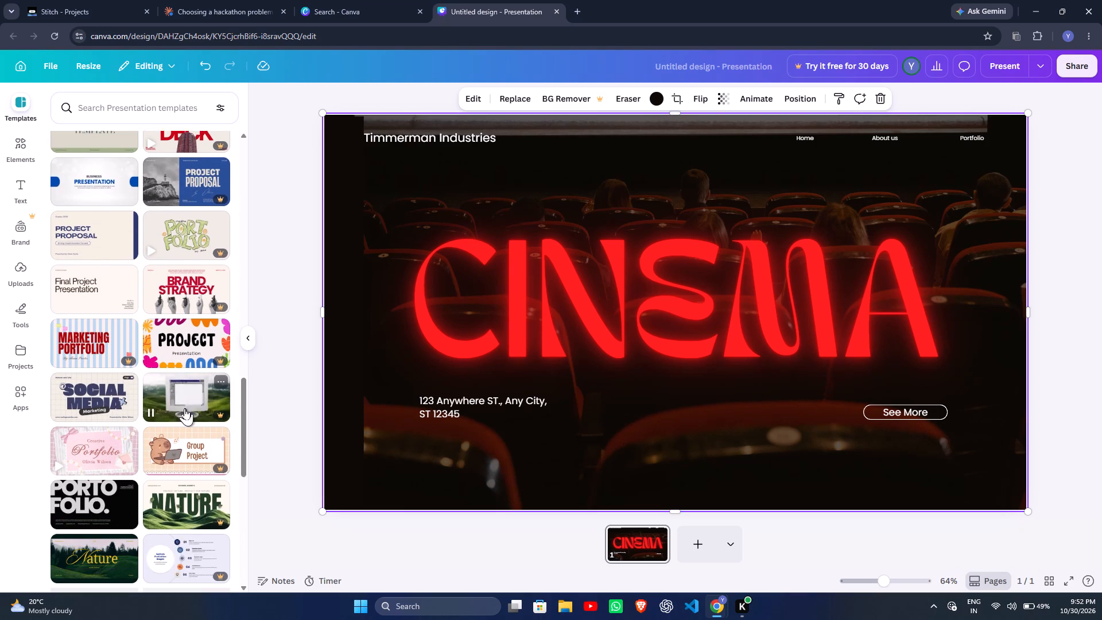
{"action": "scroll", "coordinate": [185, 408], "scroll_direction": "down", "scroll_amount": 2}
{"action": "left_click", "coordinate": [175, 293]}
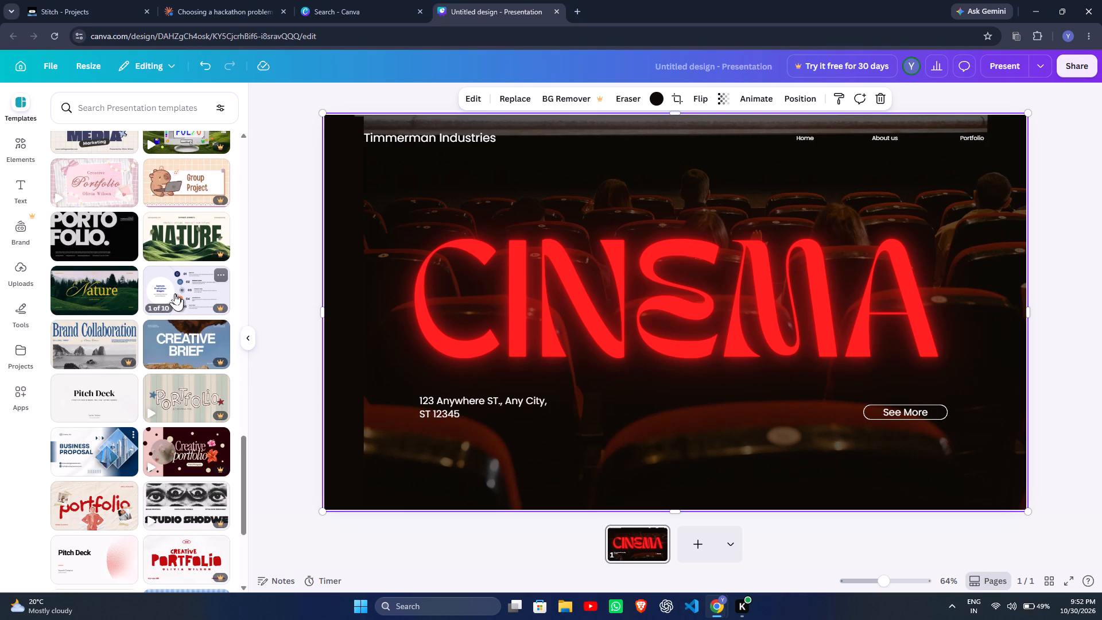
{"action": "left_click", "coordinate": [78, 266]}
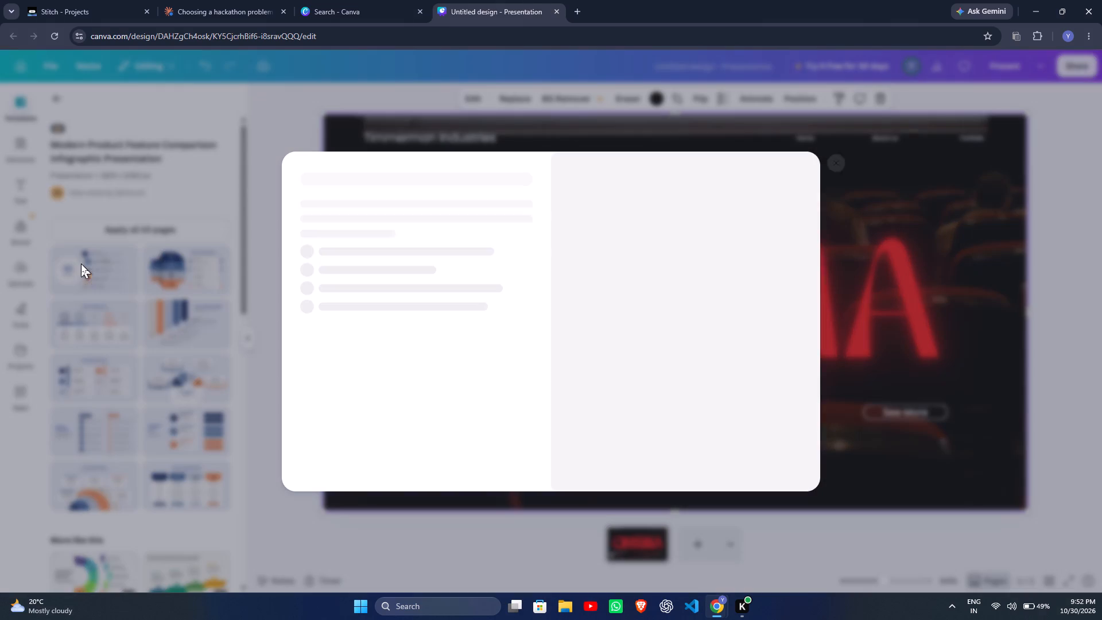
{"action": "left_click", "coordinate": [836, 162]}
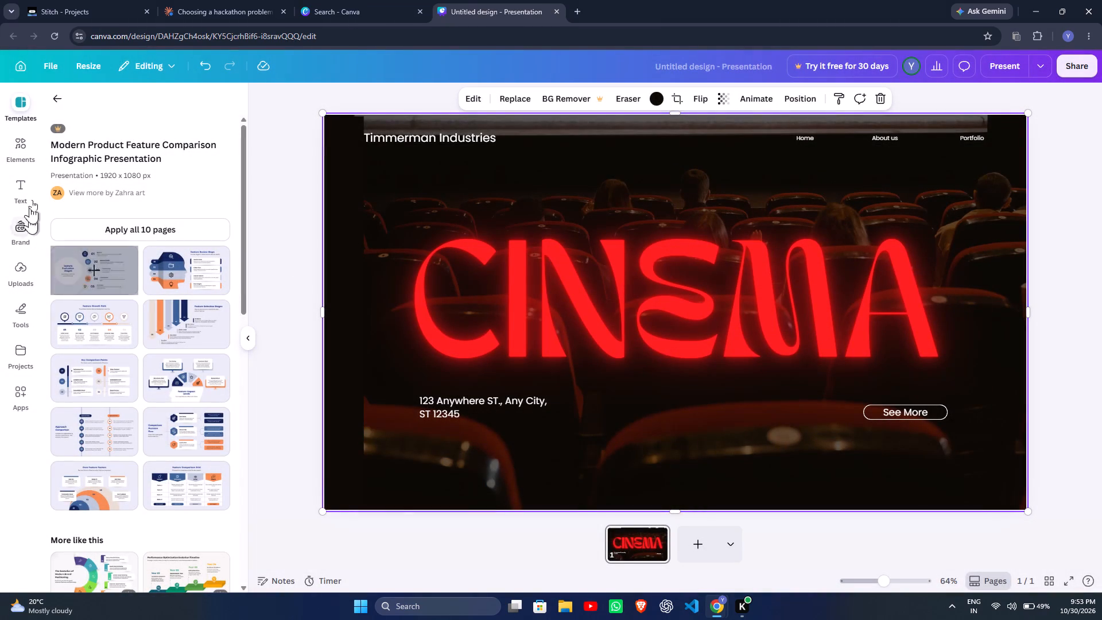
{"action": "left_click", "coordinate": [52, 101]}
Browse the presentation templates for a suitable alternative design, comparing the project, pitch deck and portfolio styles.
{"action": "scroll", "coordinate": [154, 362], "scroll_direction": "down", "scroll_amount": 1}
{"action": "scroll", "coordinate": [152, 488], "scroll_direction": "down", "scroll_amount": 1}
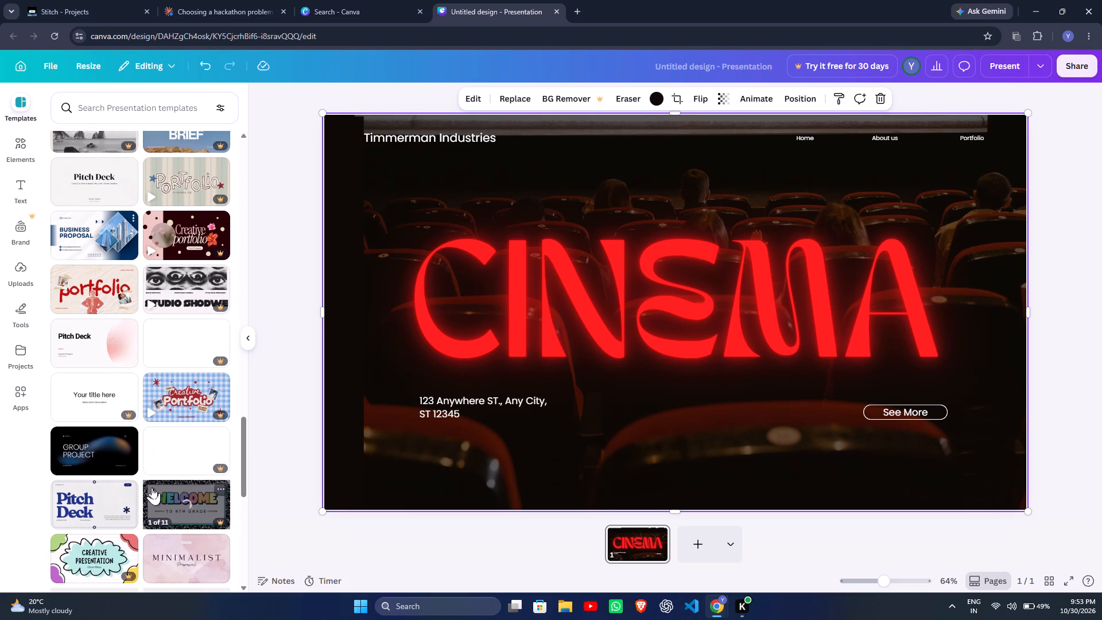
{"action": "scroll", "coordinate": [167, 443], "scroll_direction": "down", "scroll_amount": 3}
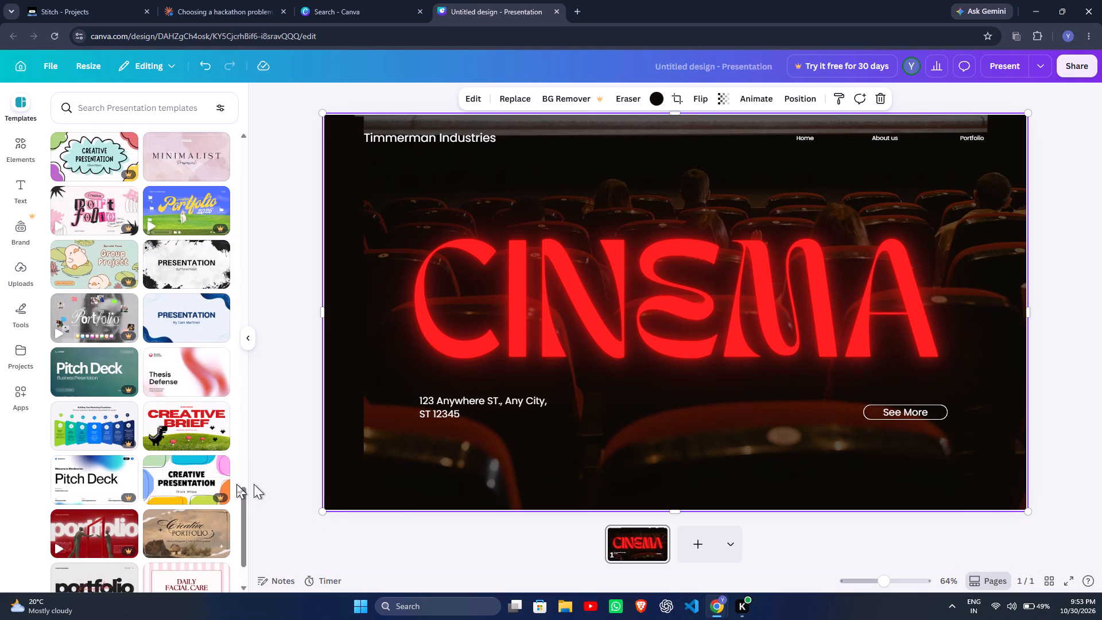
{"action": "scroll", "coordinate": [231, 484], "scroll_direction": "up", "scroll_amount": 2}
{"action": "scroll", "coordinate": [231, 484], "scroll_direction": "down", "scroll_amount": 1}
{"action": "scroll", "coordinate": [231, 484], "scroll_direction": "up", "scroll_amount": 2}
{"action": "scroll", "coordinate": [172, 475], "scroll_direction": "up", "scroll_amount": 3}
{"action": "scroll", "coordinate": [138, 441], "scroll_direction": "up", "scroll_amount": 2}
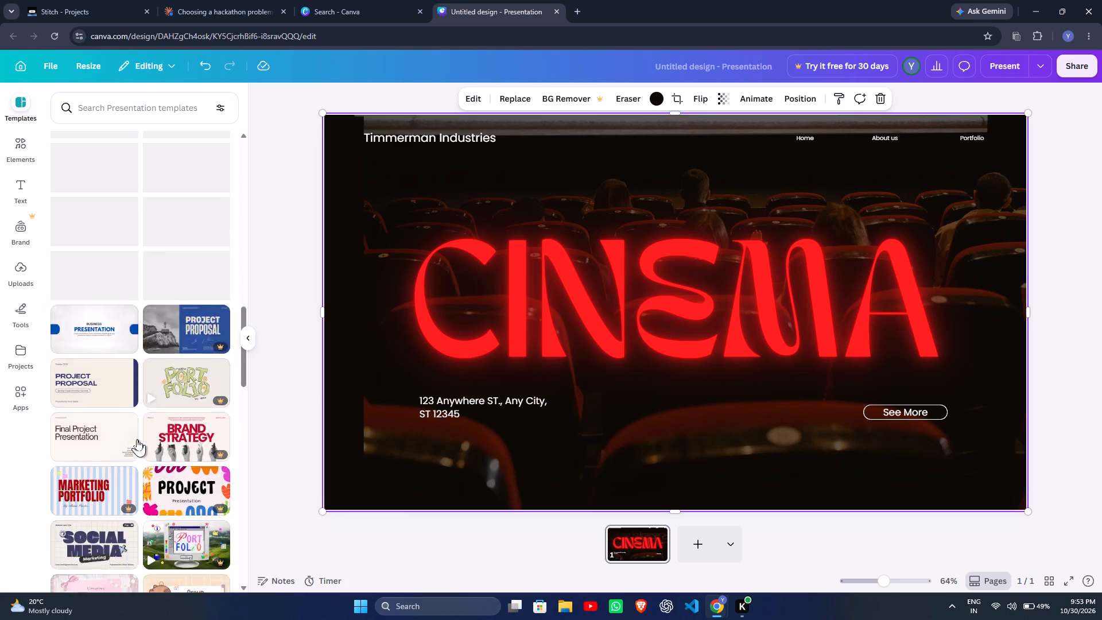
{"action": "scroll", "coordinate": [137, 439], "scroll_direction": "up", "scroll_amount": 1}
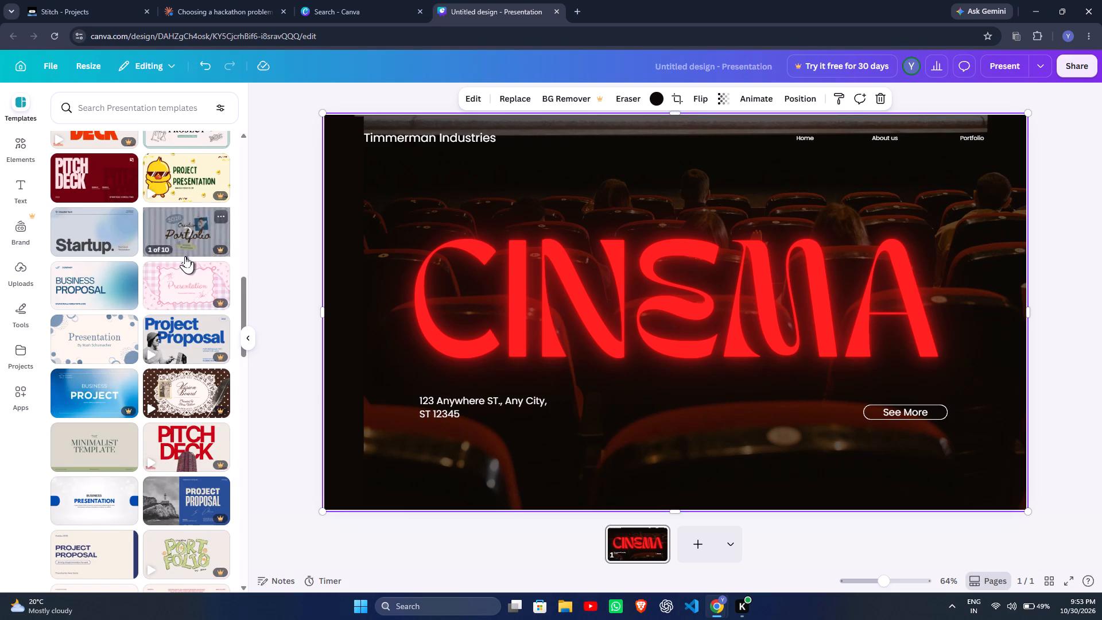
{"action": "scroll", "coordinate": [185, 256], "scroll_direction": "up", "scroll_amount": 2}
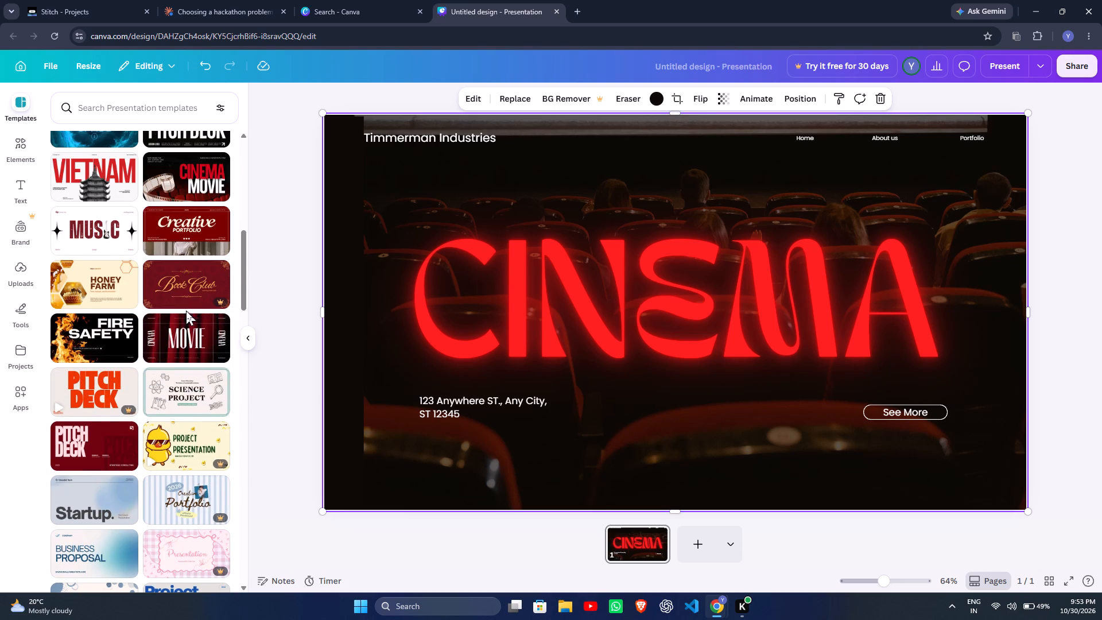
{"action": "scroll", "coordinate": [186, 311], "scroll_direction": "up", "scroll_amount": 8}
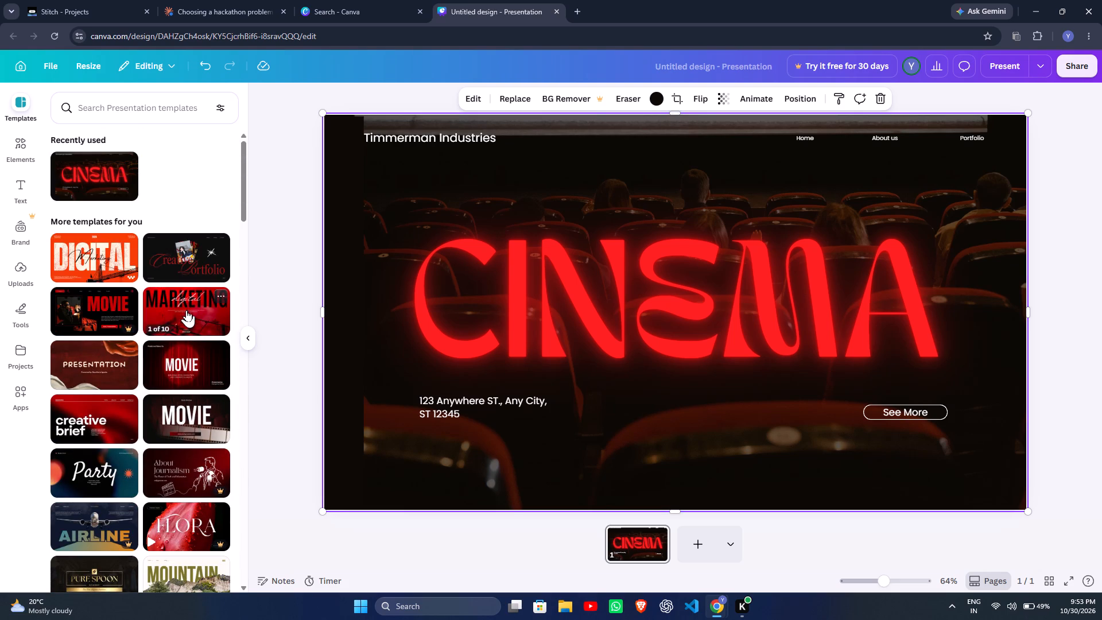
{"action": "scroll", "coordinate": [187, 310], "scroll_direction": "up", "scroll_amount": 2}
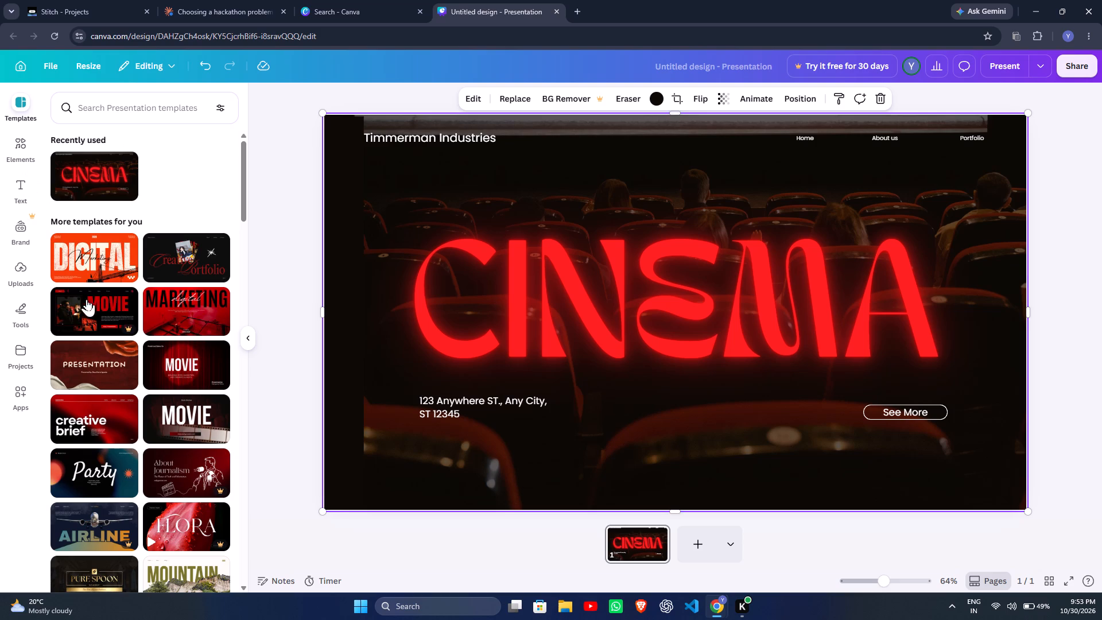
{"action": "scroll", "coordinate": [129, 259], "scroll_direction": "down", "scroll_amount": 5}
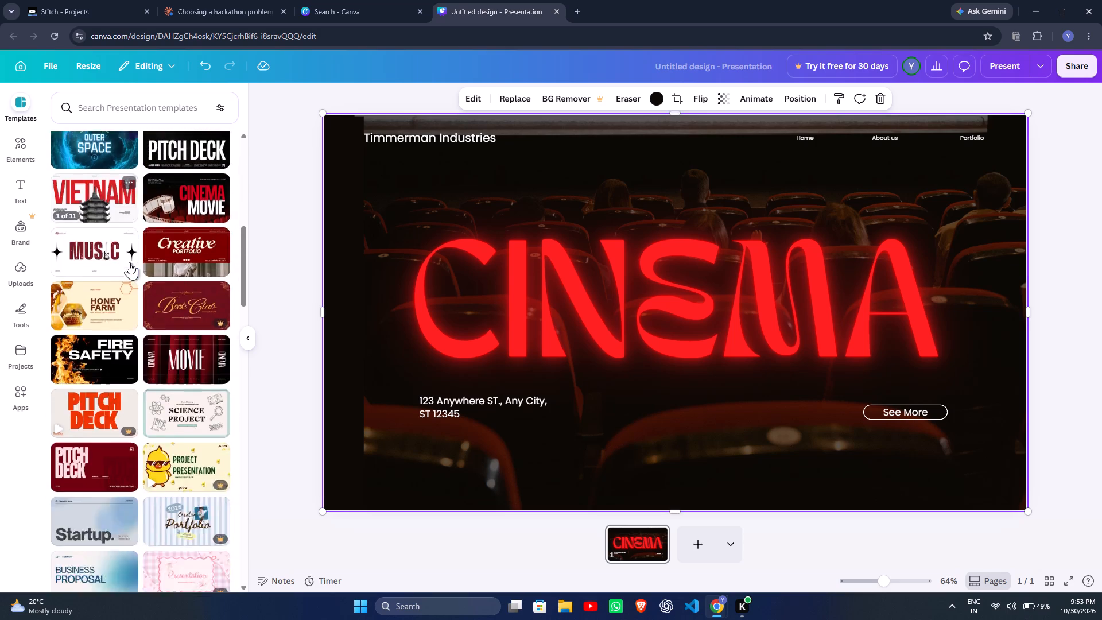
{"action": "scroll", "coordinate": [130, 262], "scroll_direction": "down", "scroll_amount": 3}
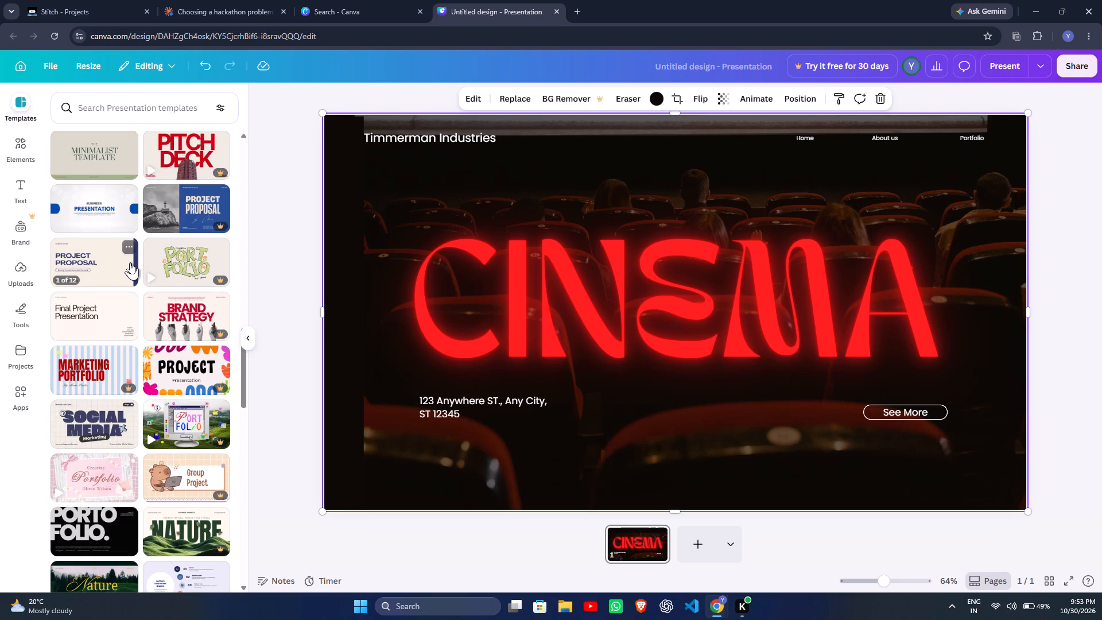
{"action": "scroll", "coordinate": [134, 268], "scroll_direction": "down", "scroll_amount": 2}
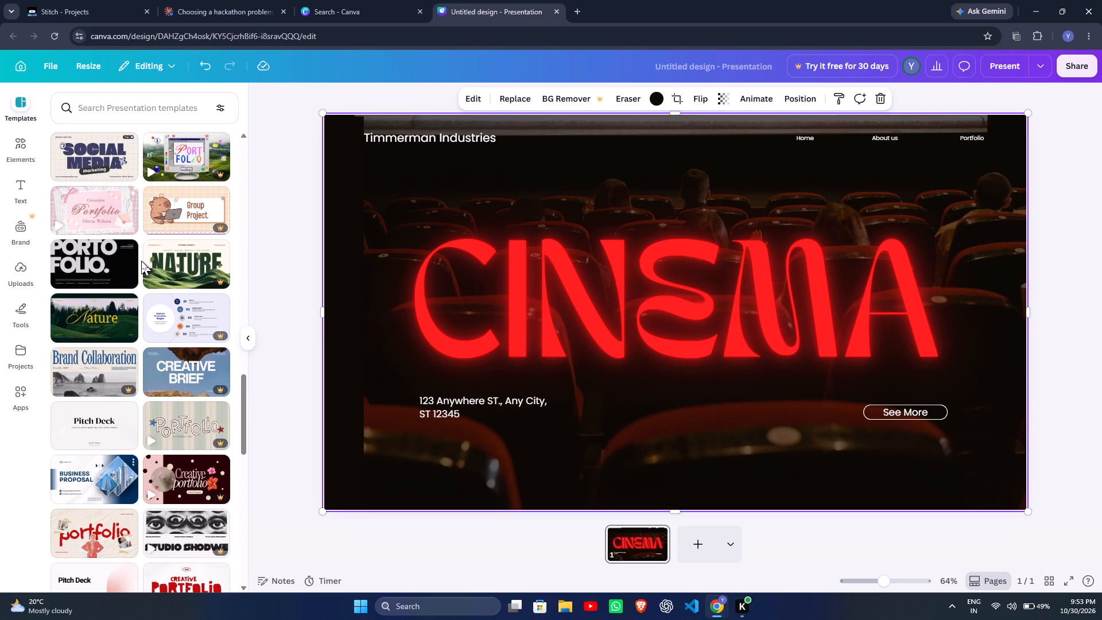
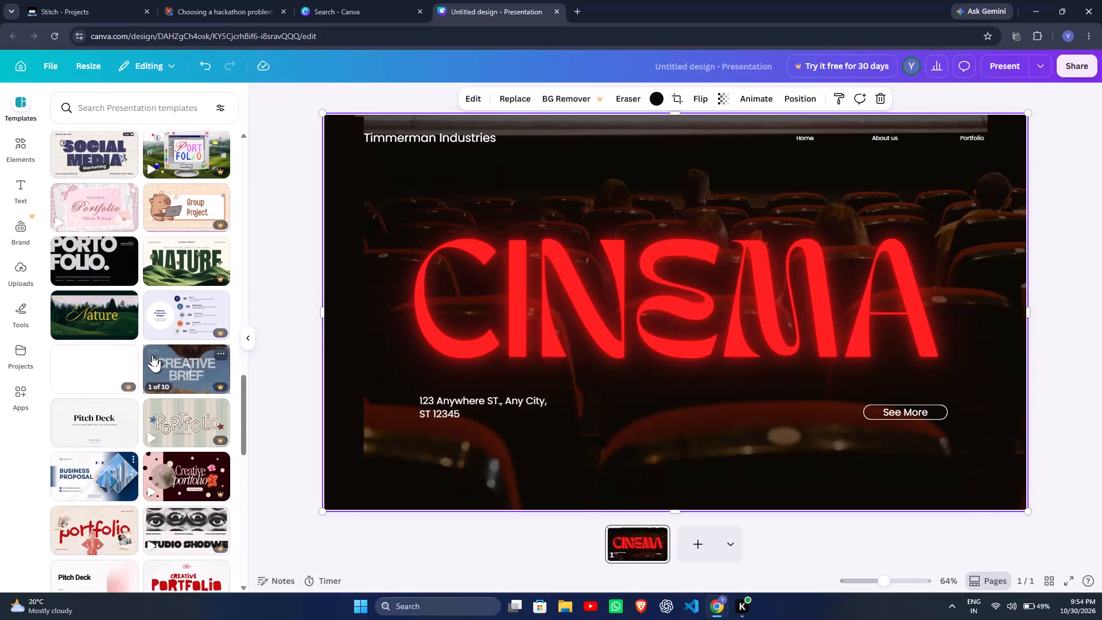
Look further through the presentation templates for a design that could replace the cinema cover.
{"action": "scroll", "coordinate": [153, 355], "scroll_direction": "down", "scroll_amount": 1}
{"action": "scroll", "coordinate": [153, 355], "scroll_direction": "up", "scroll_amount": 1}
{"action": "scroll", "coordinate": [177, 372], "scroll_direction": "down", "scroll_amount": 4}
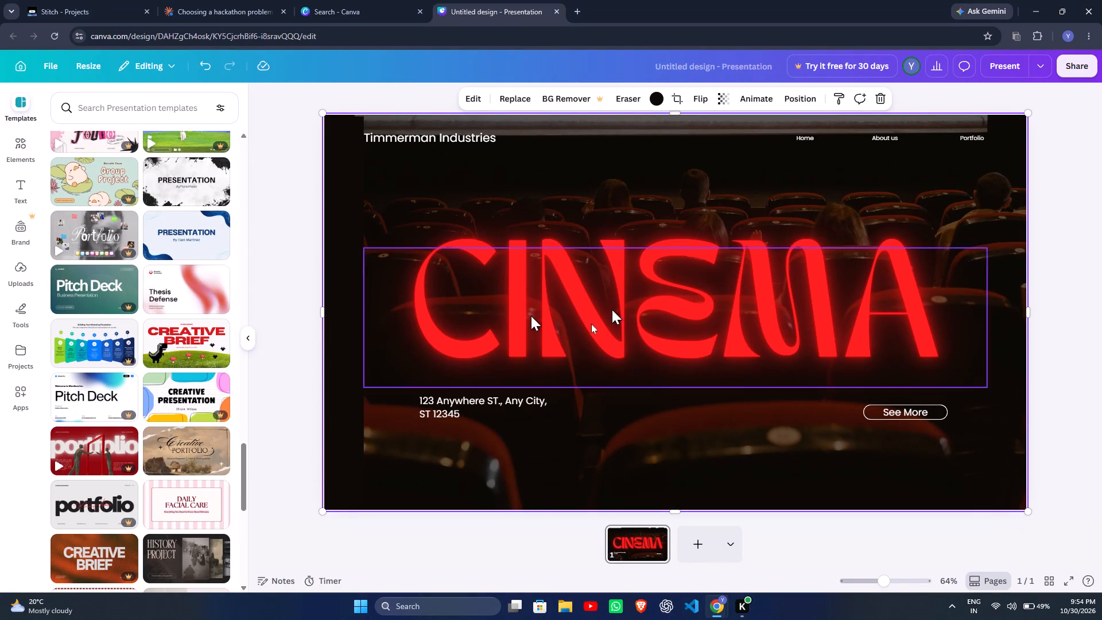
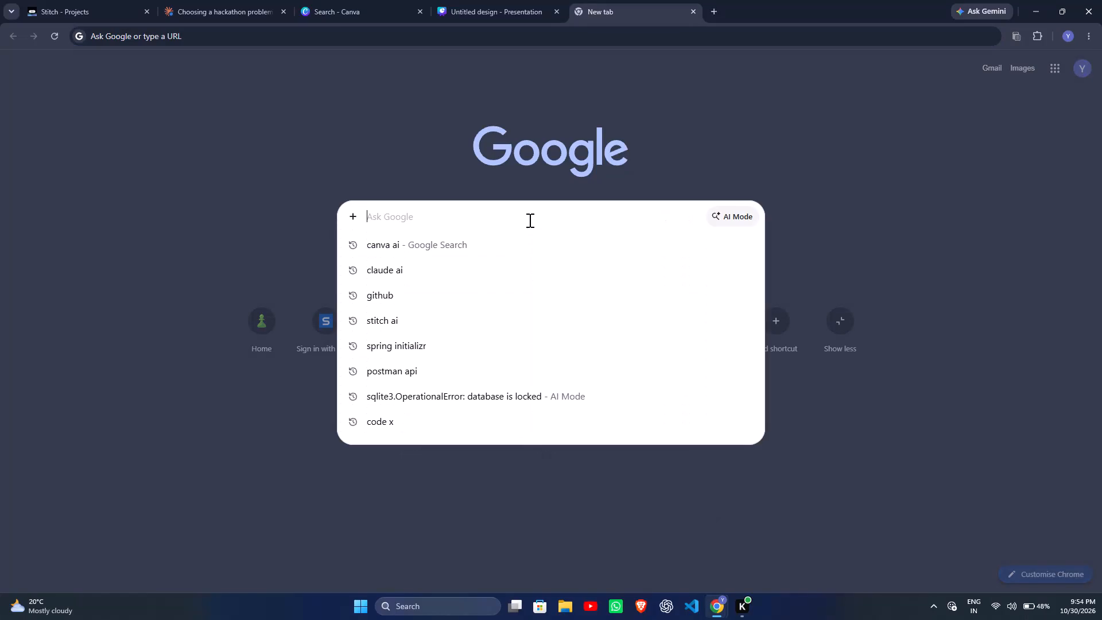
Search Google for "sih ppt theme template".
{"action": "type", "text": "sih"}
{"action": "key", "text": "space"}
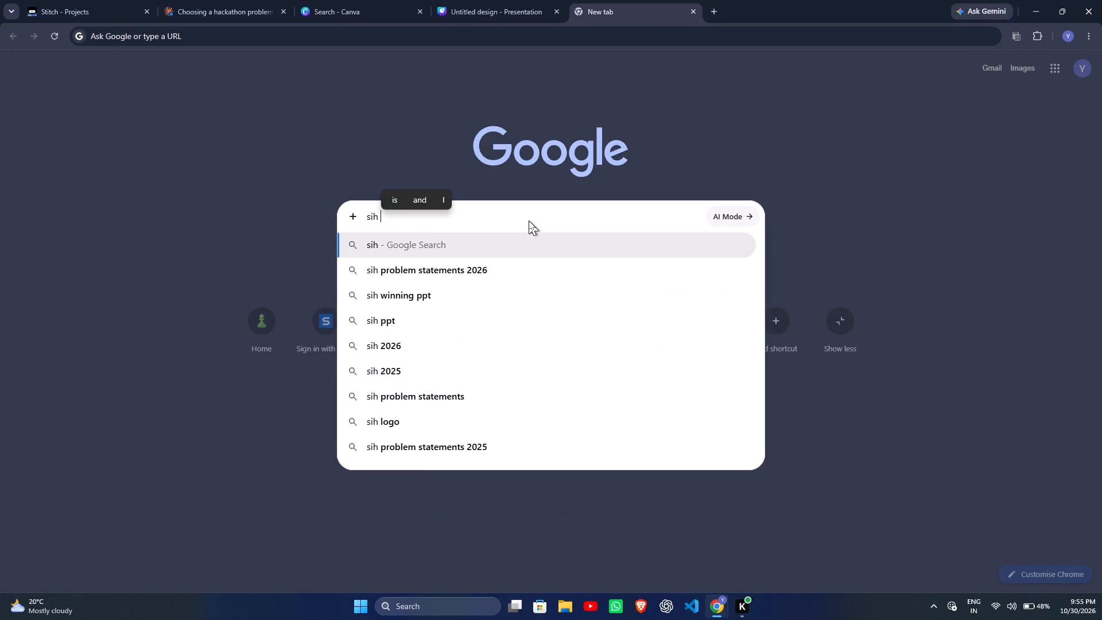
{"action": "type", "text": "ppt theme"}
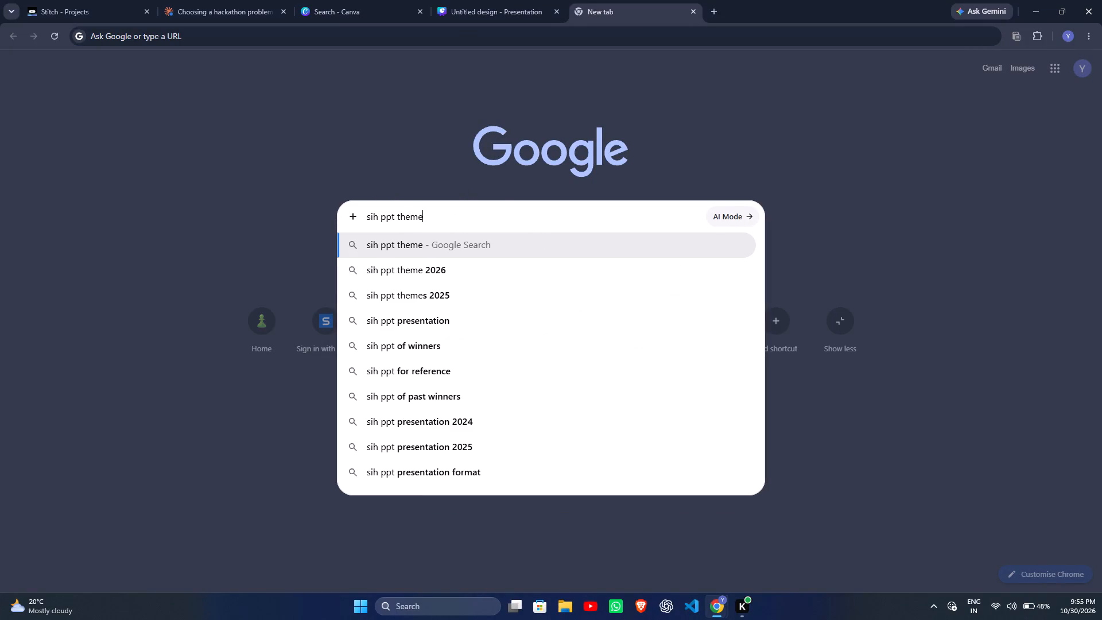
{"action": "key", "text": "space"}
{"action": "type", "text": "p"}
{"action": "key", "text": "BackSpace"}
{"action": "type", "text": "er"}
{"action": "key", "text": "BackSpace"}
{"action": "key", "text": "BackSpace"}
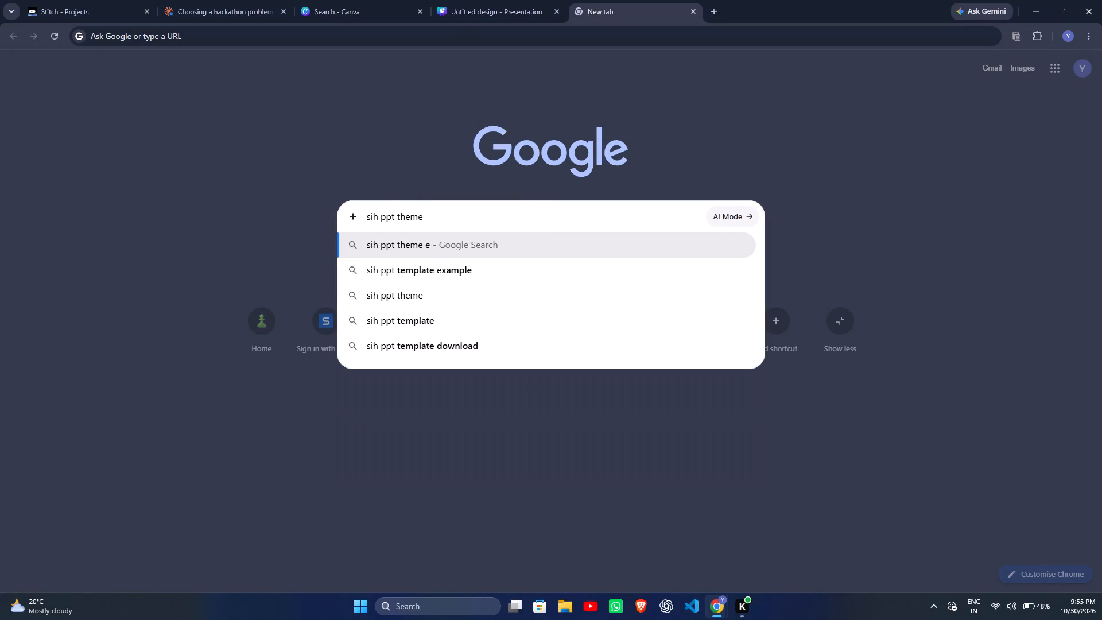
{"action": "type", "text": "templ"}
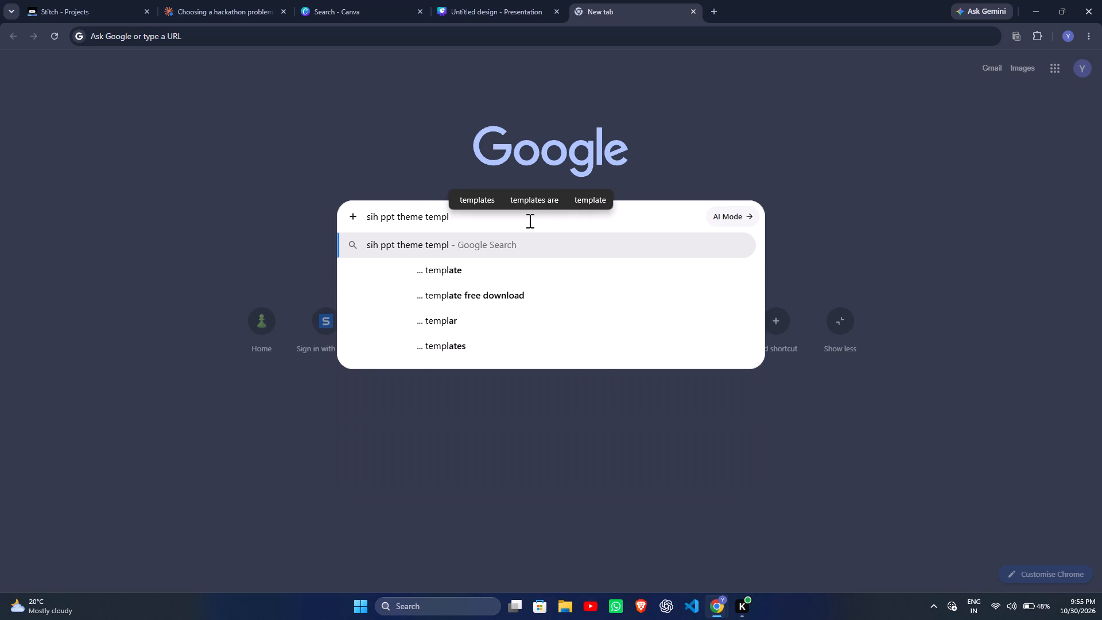
{"action": "key", "text": "Down"}
{"action": "key", "text": "Return"}
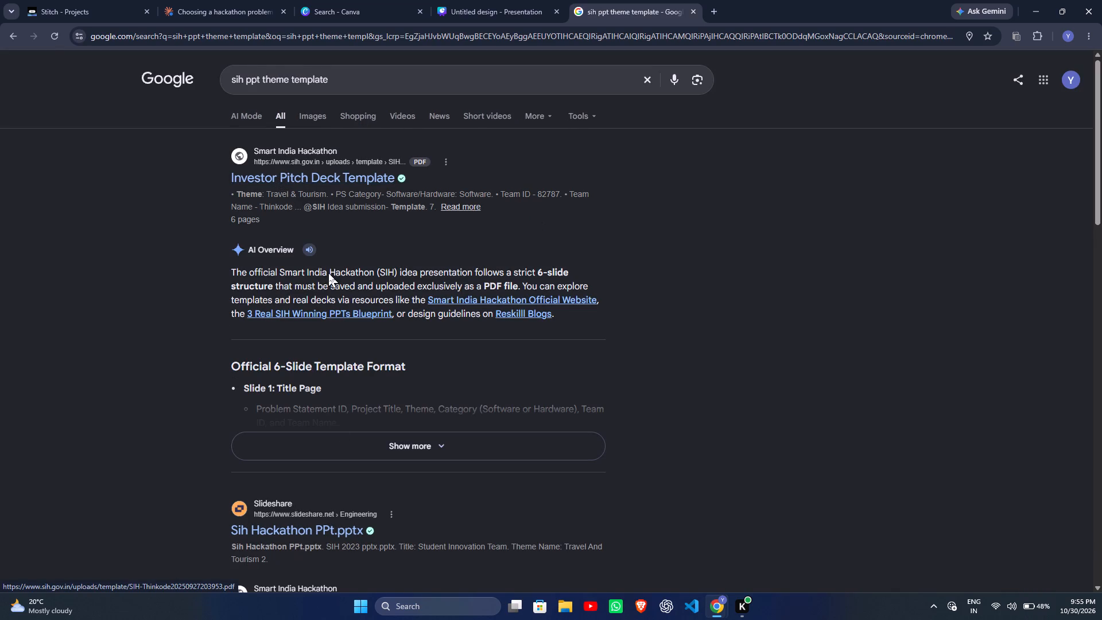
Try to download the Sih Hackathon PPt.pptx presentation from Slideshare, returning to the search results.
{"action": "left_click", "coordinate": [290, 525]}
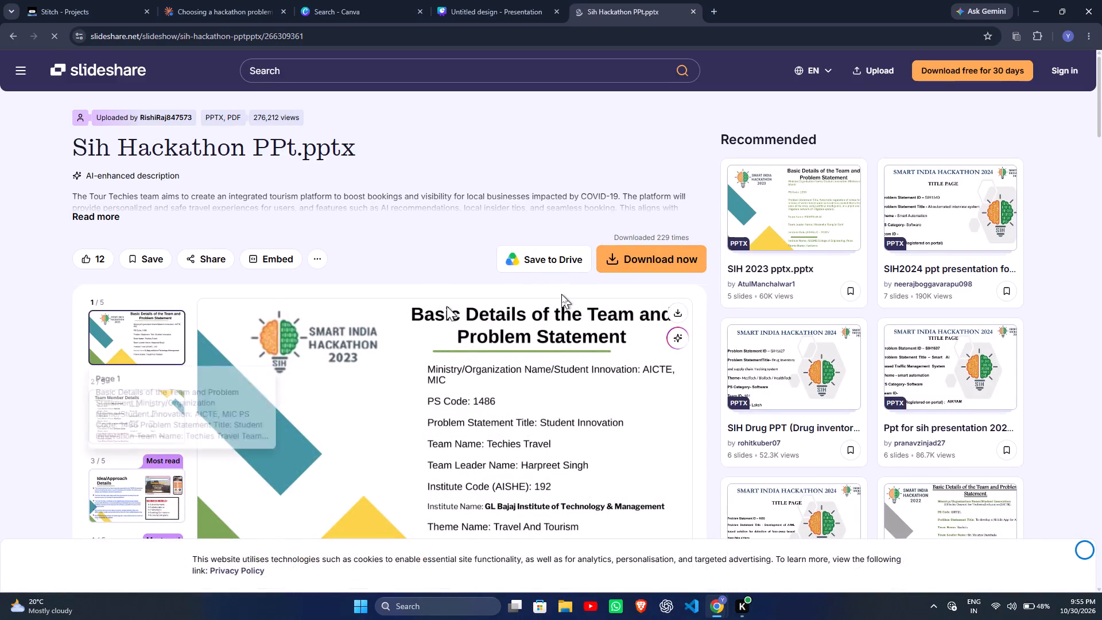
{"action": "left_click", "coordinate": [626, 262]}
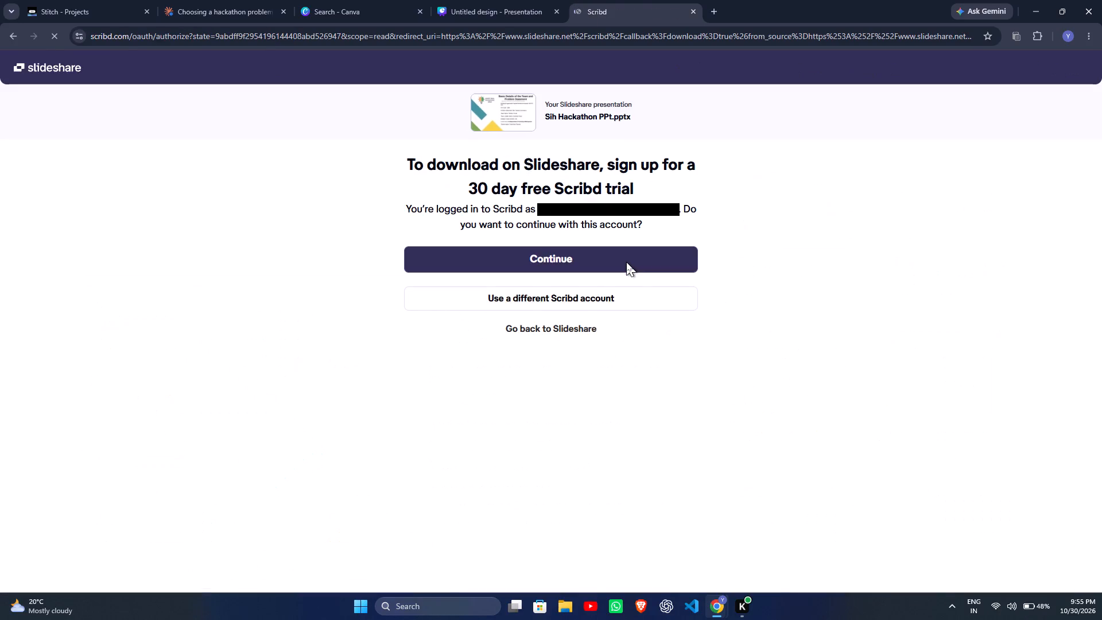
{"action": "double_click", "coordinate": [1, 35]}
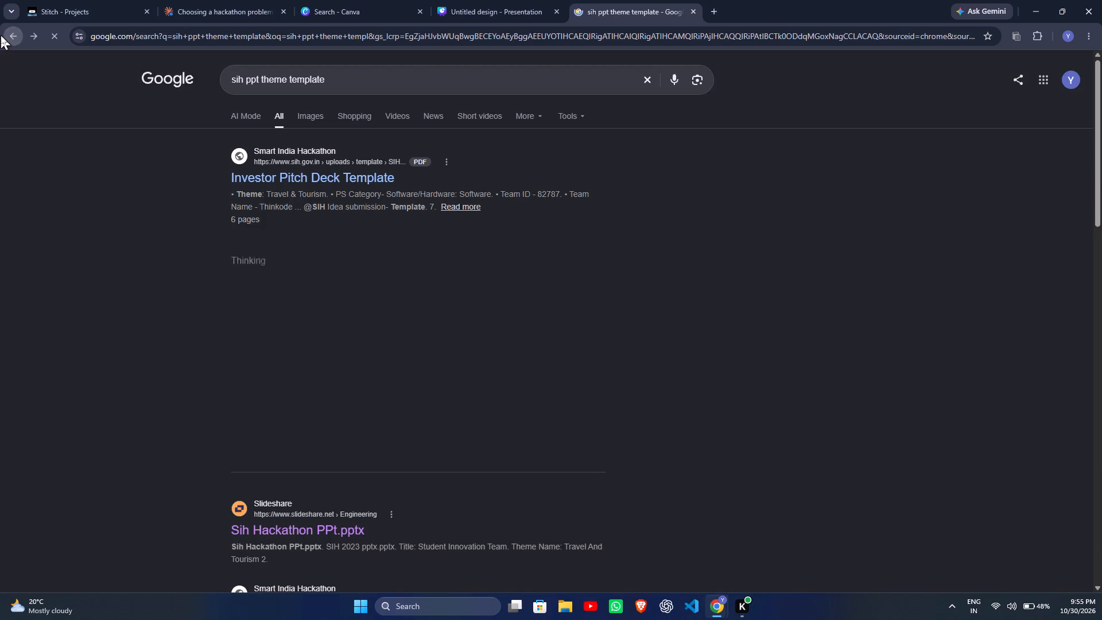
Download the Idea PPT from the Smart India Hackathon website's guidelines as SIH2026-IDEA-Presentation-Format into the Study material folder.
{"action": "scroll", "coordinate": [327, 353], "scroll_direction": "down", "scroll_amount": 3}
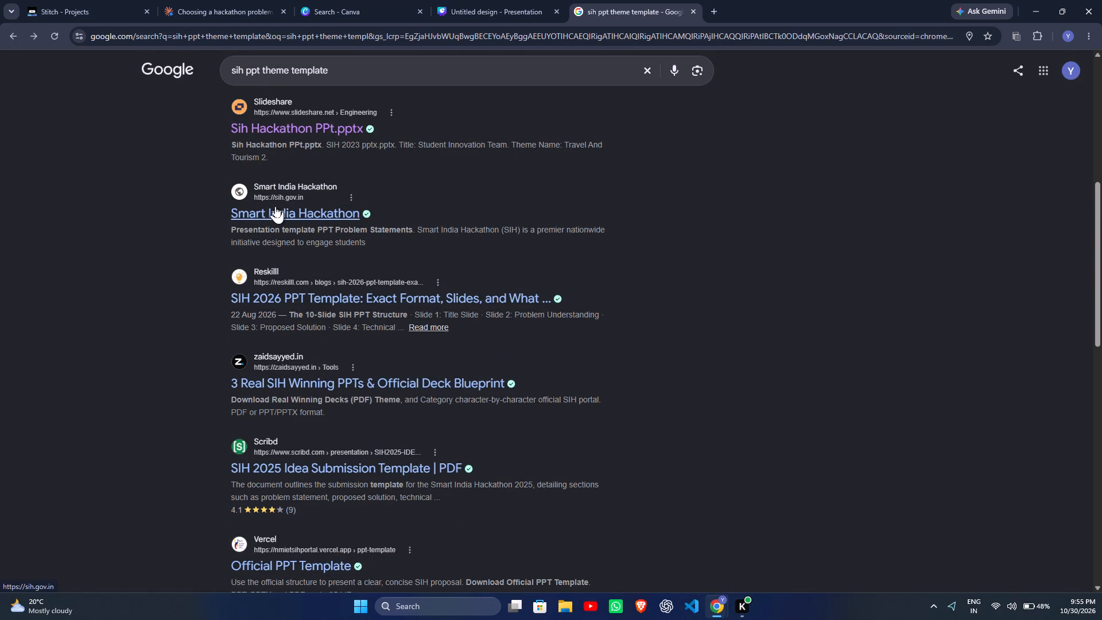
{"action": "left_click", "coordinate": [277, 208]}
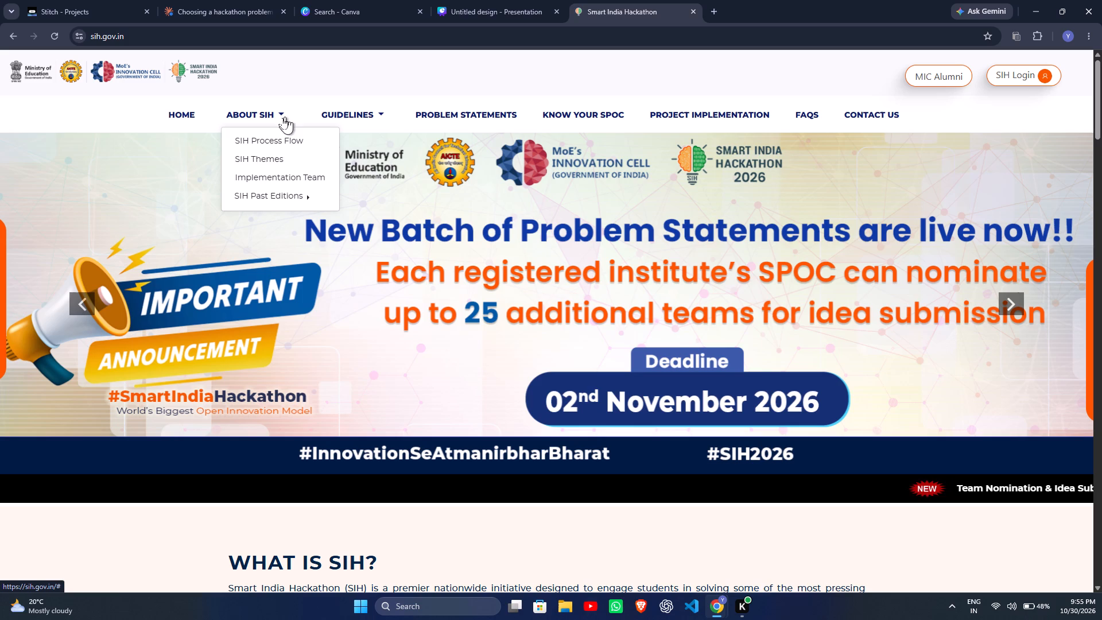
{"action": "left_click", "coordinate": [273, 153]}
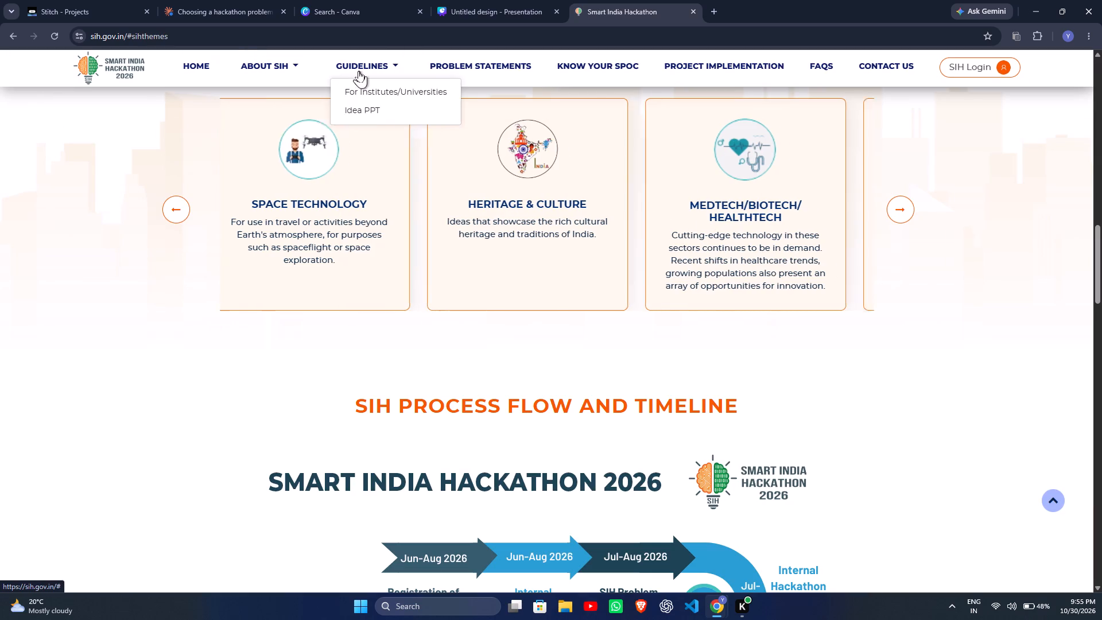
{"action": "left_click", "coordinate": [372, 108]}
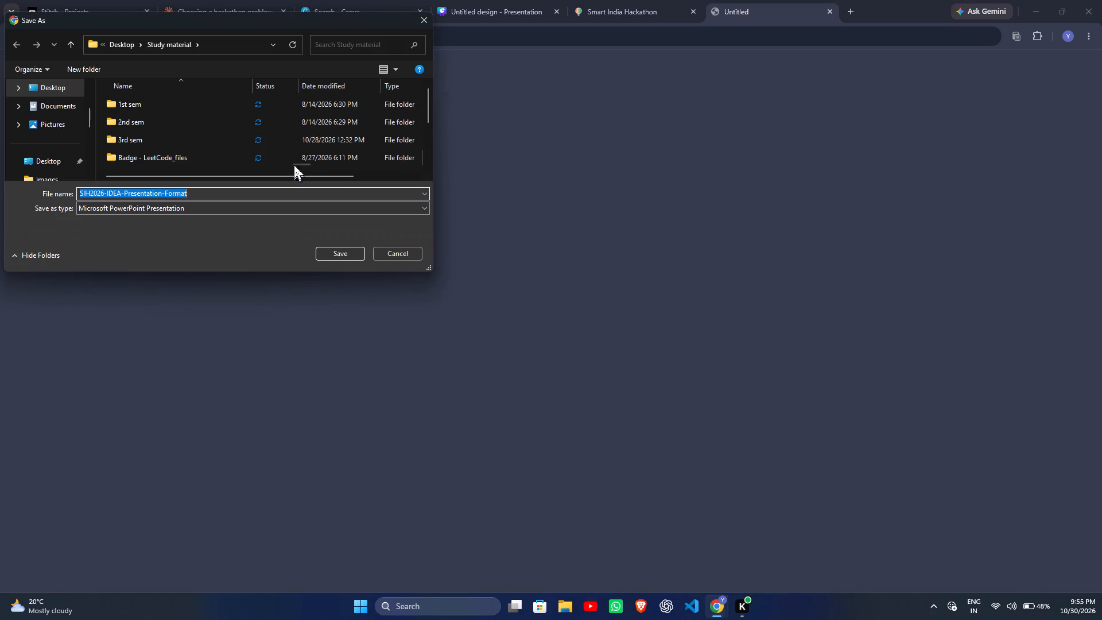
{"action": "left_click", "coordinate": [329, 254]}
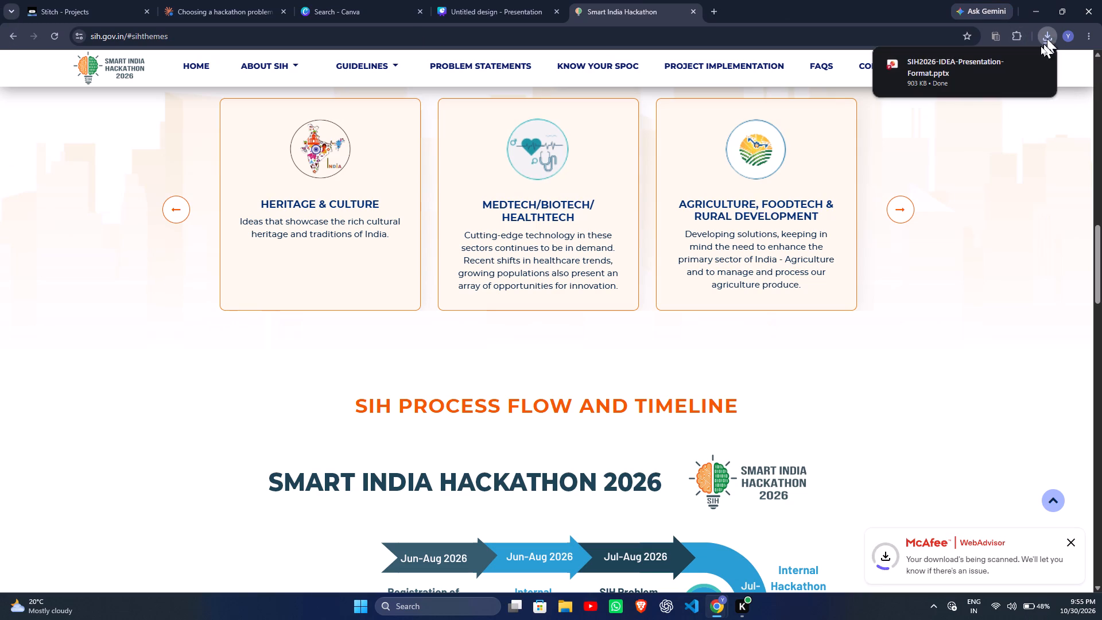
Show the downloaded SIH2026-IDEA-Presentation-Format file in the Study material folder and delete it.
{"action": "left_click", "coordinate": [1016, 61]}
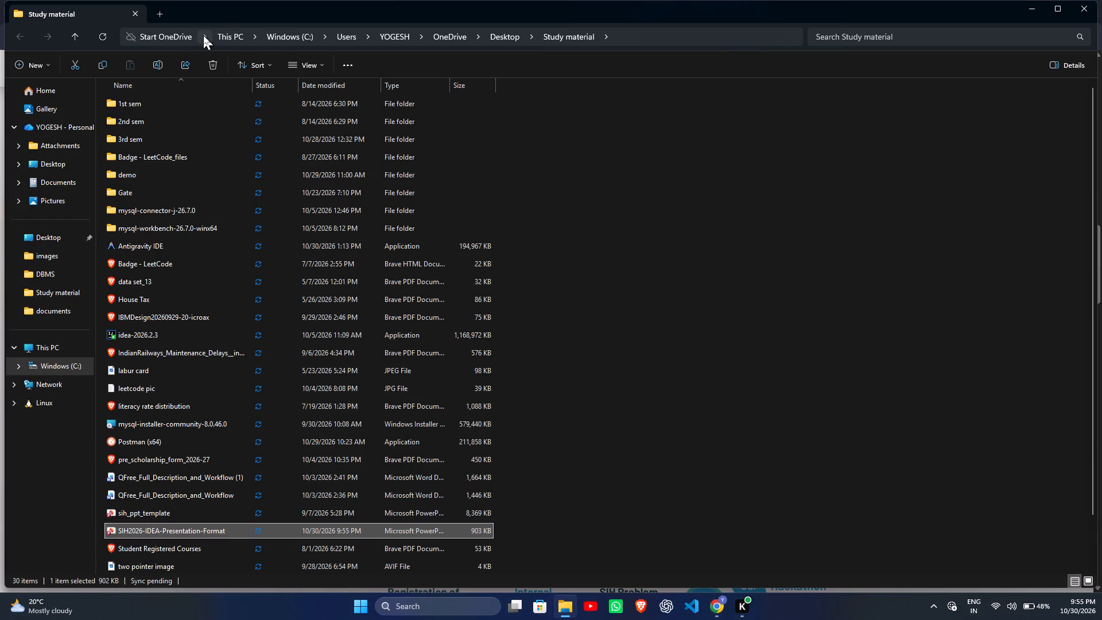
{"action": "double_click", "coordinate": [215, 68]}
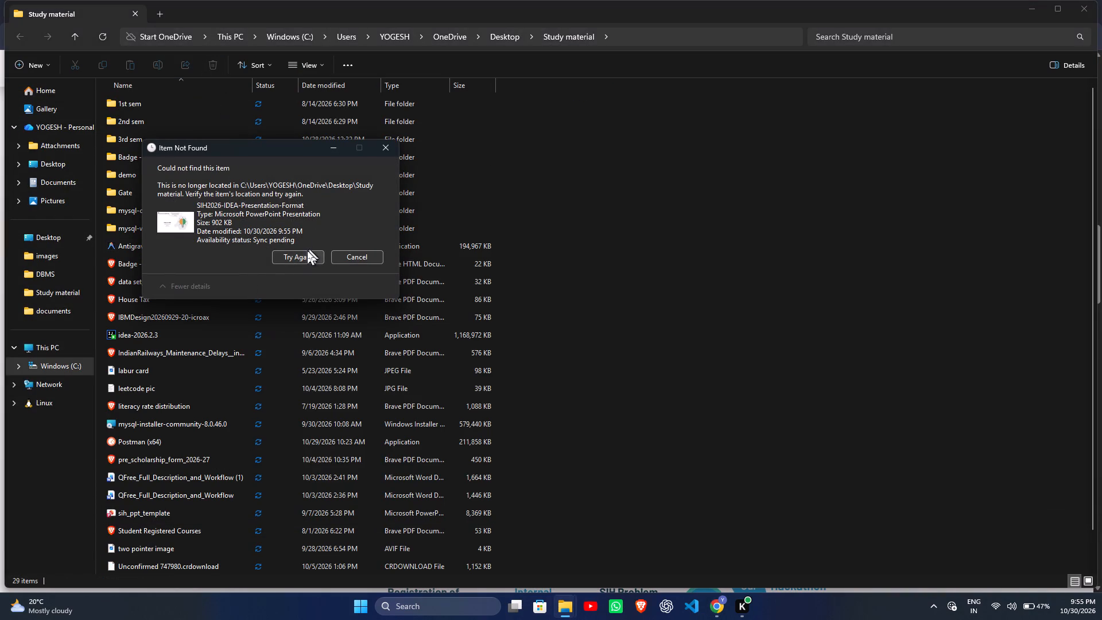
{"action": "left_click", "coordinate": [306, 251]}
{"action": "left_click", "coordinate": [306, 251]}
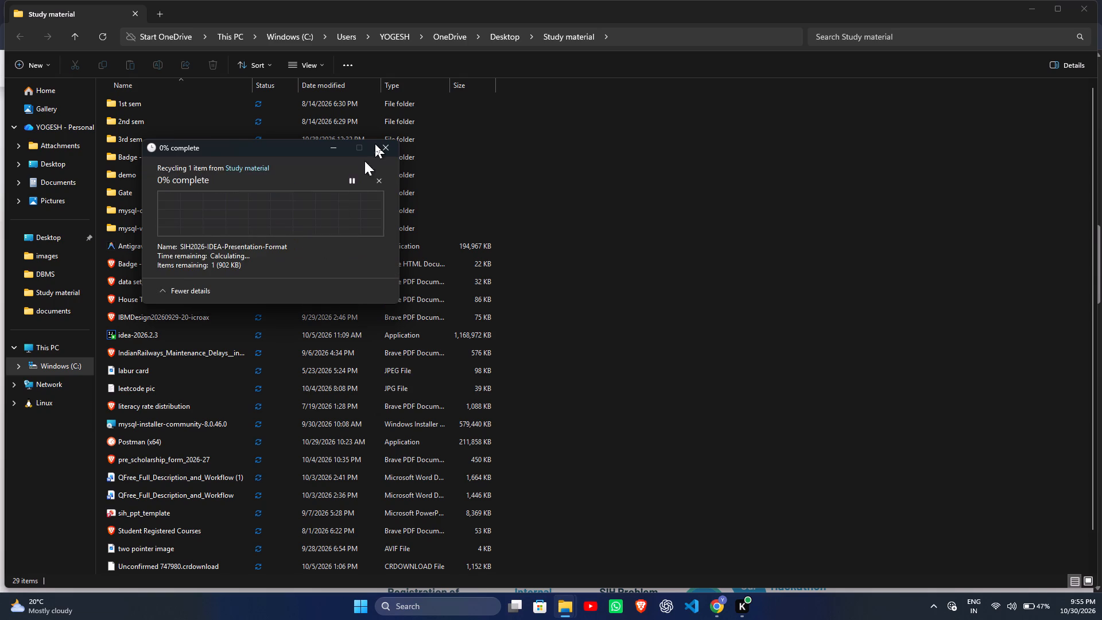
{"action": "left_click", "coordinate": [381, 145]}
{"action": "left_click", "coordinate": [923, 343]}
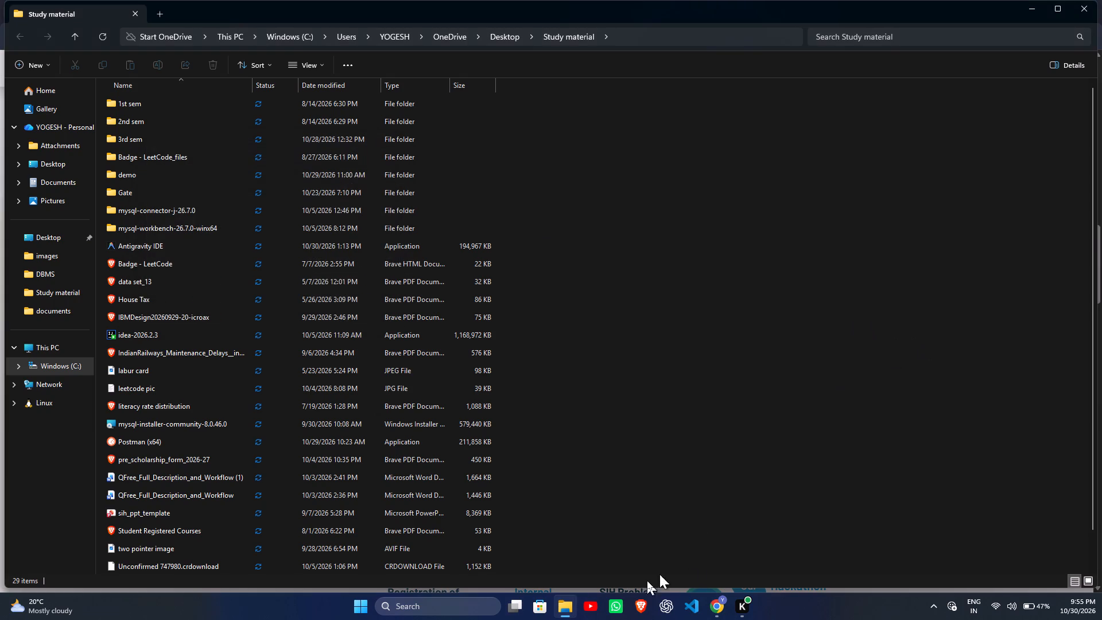
Close both Chrome windows and the Study material folder window.
{"action": "left_click", "coordinate": [706, 604]}
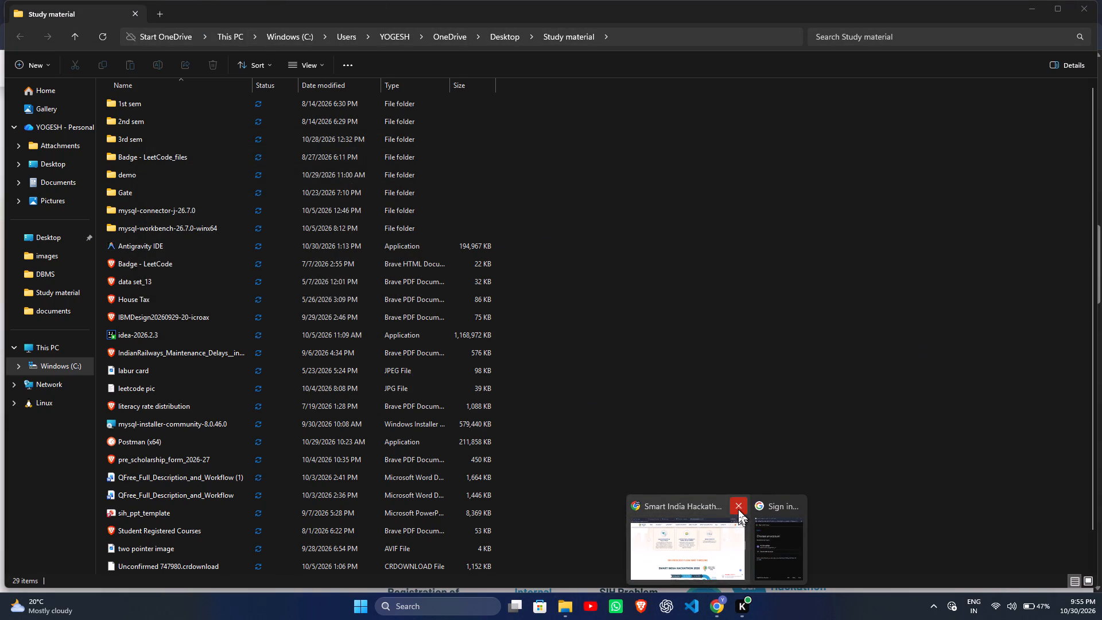
{"action": "left_click", "coordinate": [738, 506]}
{"action": "left_click", "coordinate": [742, 508]}
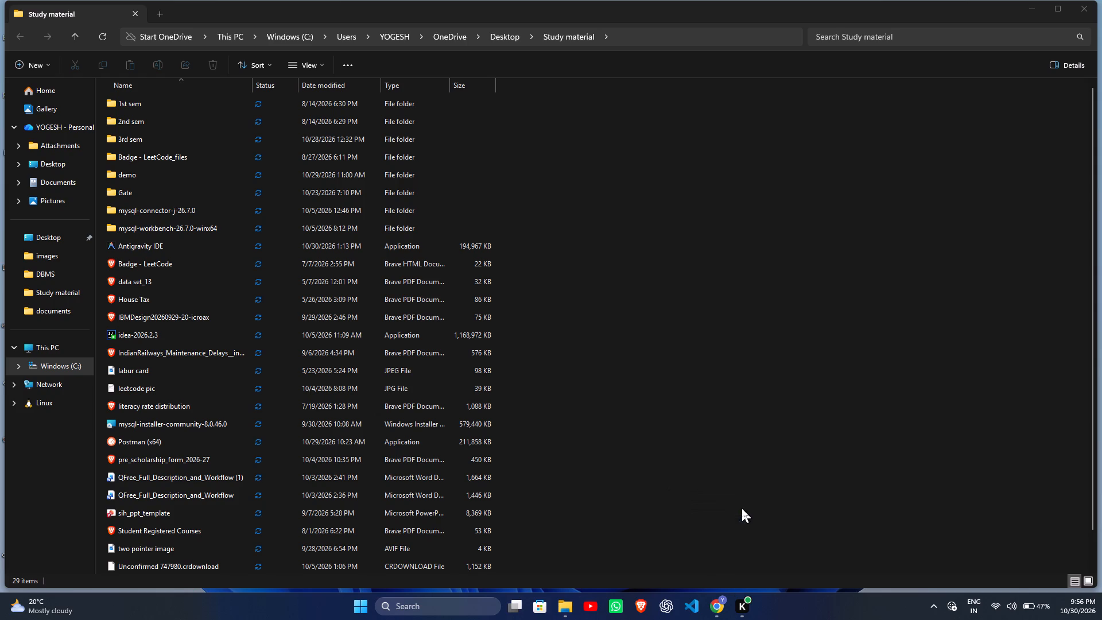
{"action": "left_click", "coordinate": [1092, 7]}
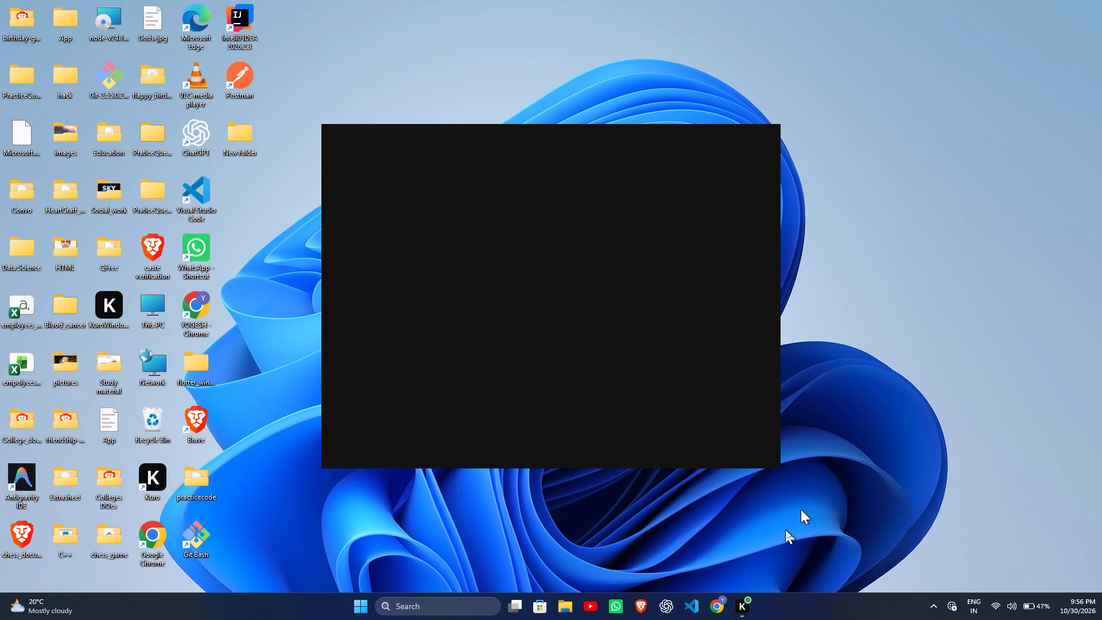
Launch PowerPoint and open the recent sih_ppt_template presentation stored in the sih folder under Study material.
{"action": "left_click", "coordinate": [842, 537]}
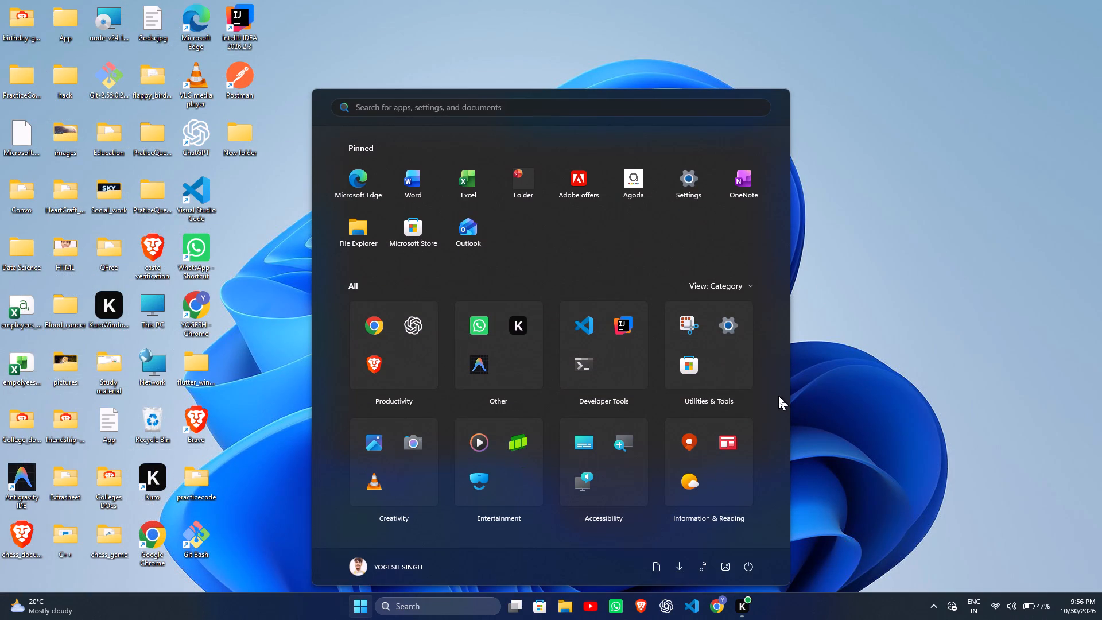
{"action": "left_click", "coordinate": [521, 182]}
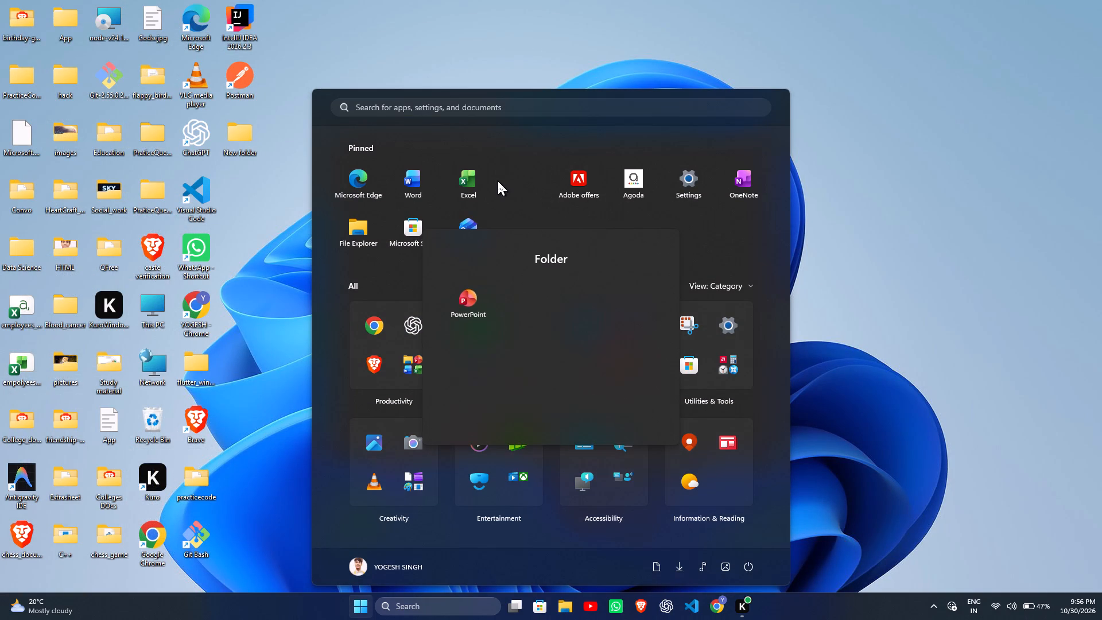
{"action": "left_click", "coordinate": [461, 305]}
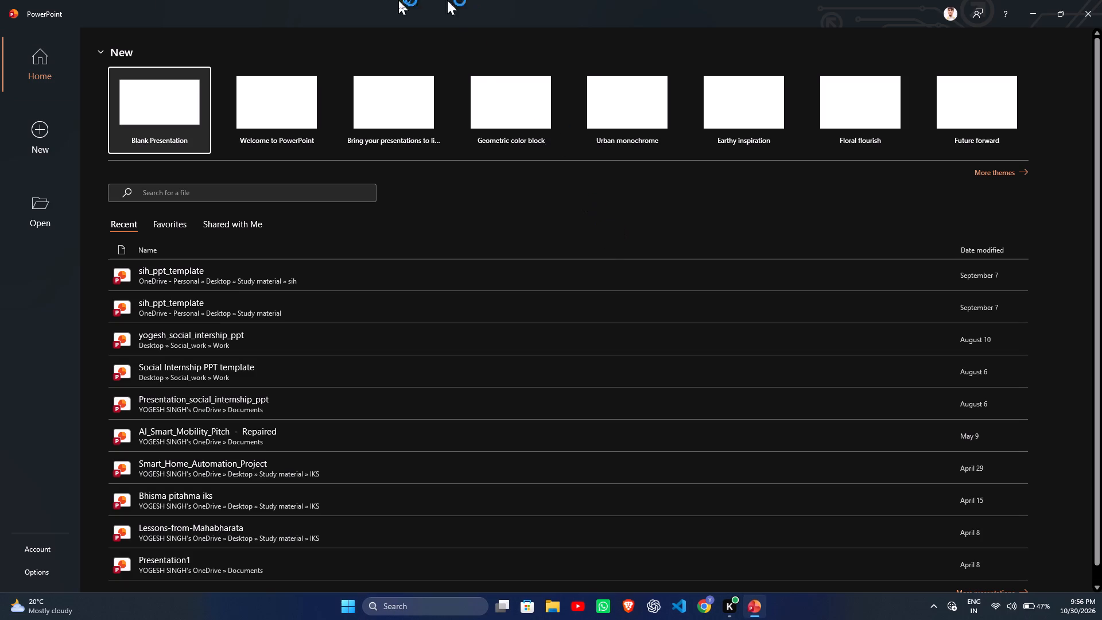
{"action": "left_click", "coordinate": [178, 271]}
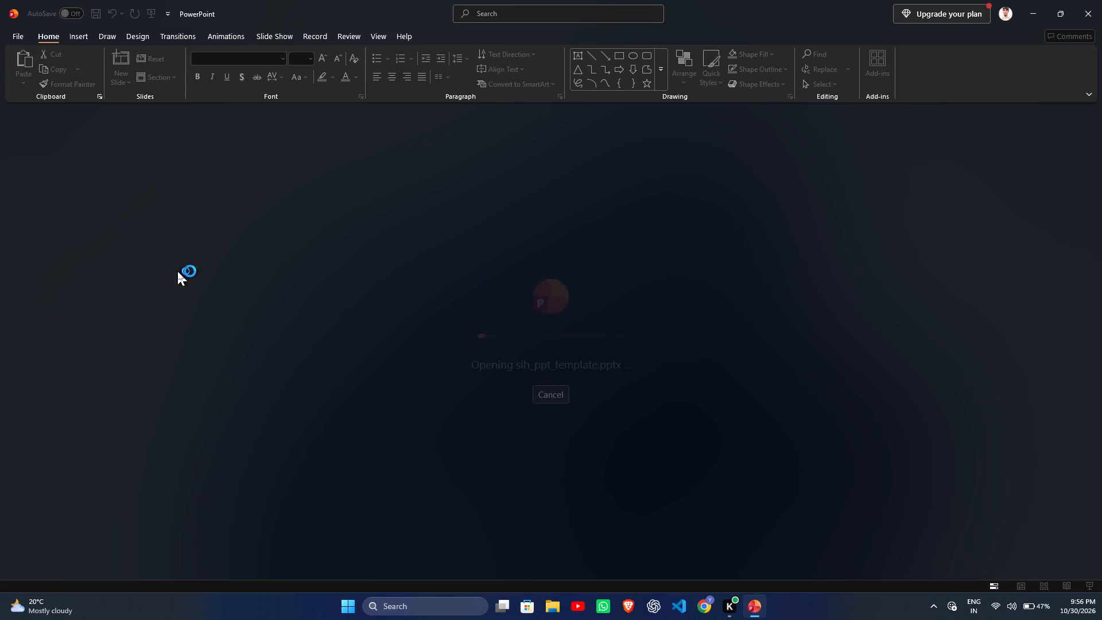
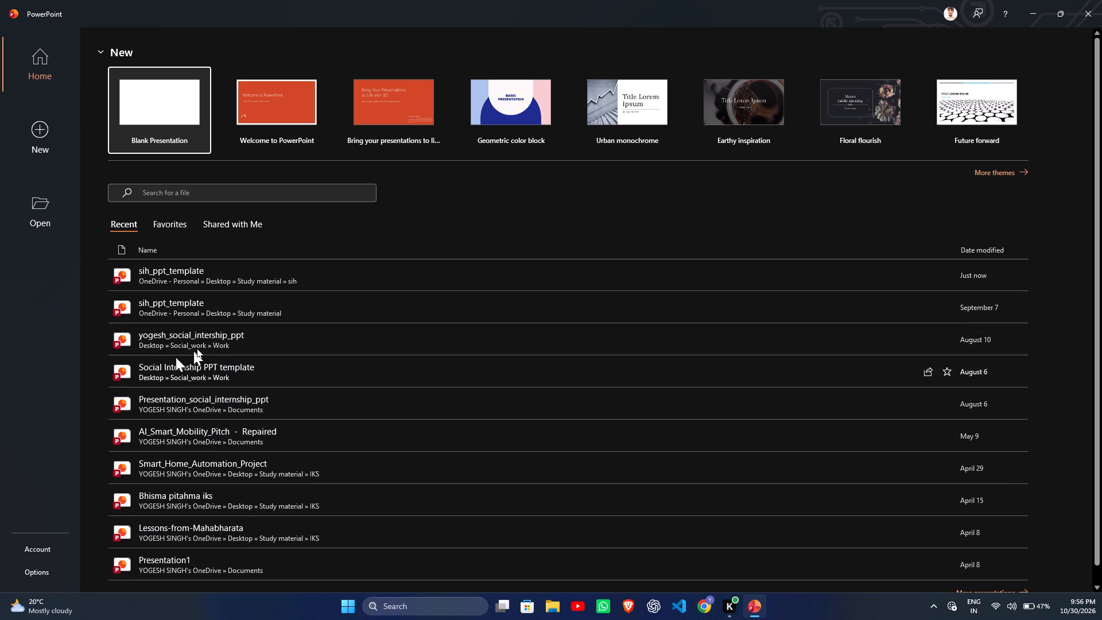
Open the recent sih_ppt_template presentation stored directly in the Study material folder and look through its slides to Research and References.
{"action": "left_click", "coordinate": [184, 305]}
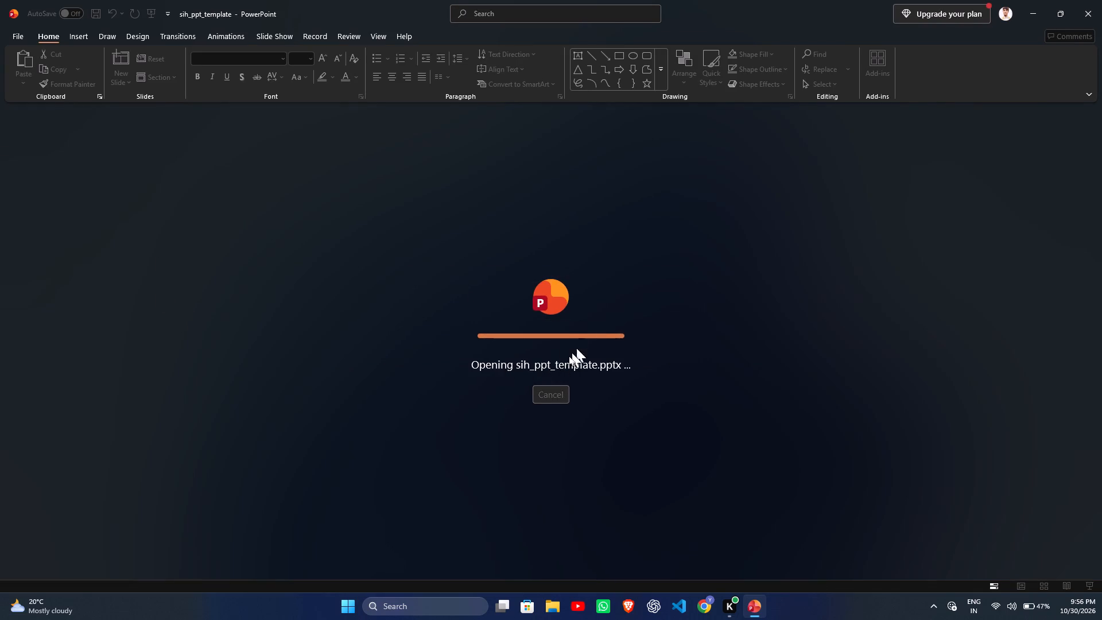
{"action": "scroll", "coordinate": [580, 431], "scroll_direction": "down", "scroll_amount": 6}
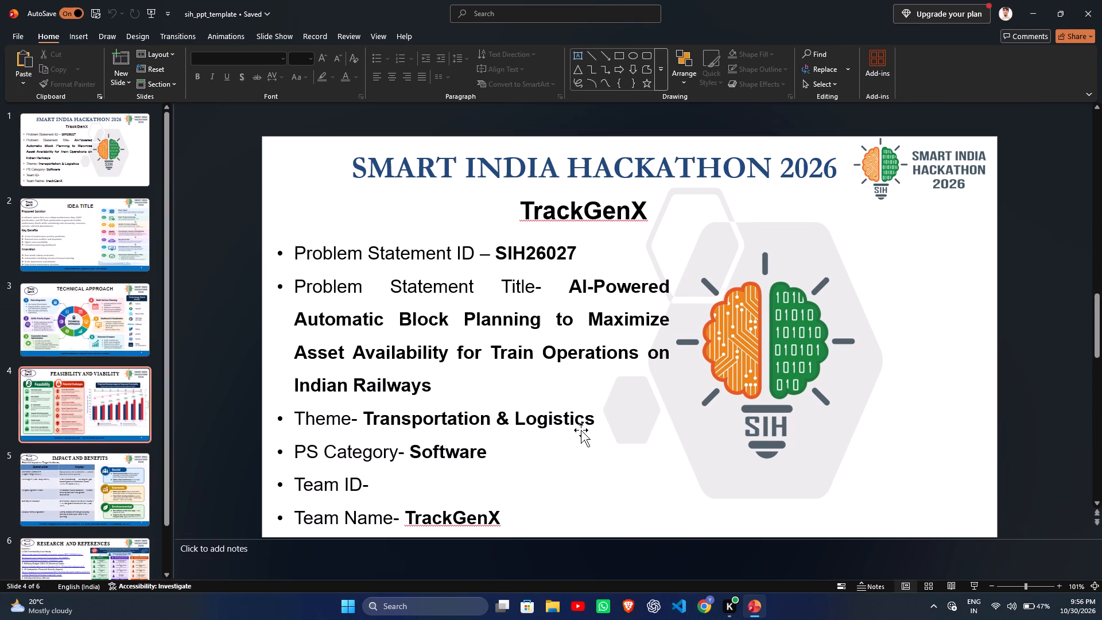
{"action": "scroll", "coordinate": [583, 425], "scroll_direction": "down", "scroll_amount": 4}
{"action": "scroll", "coordinate": [583, 426], "scroll_direction": "up", "scroll_amount": 1}
{"action": "scroll", "coordinate": [583, 426], "scroll_direction": "down", "scroll_amount": 8}
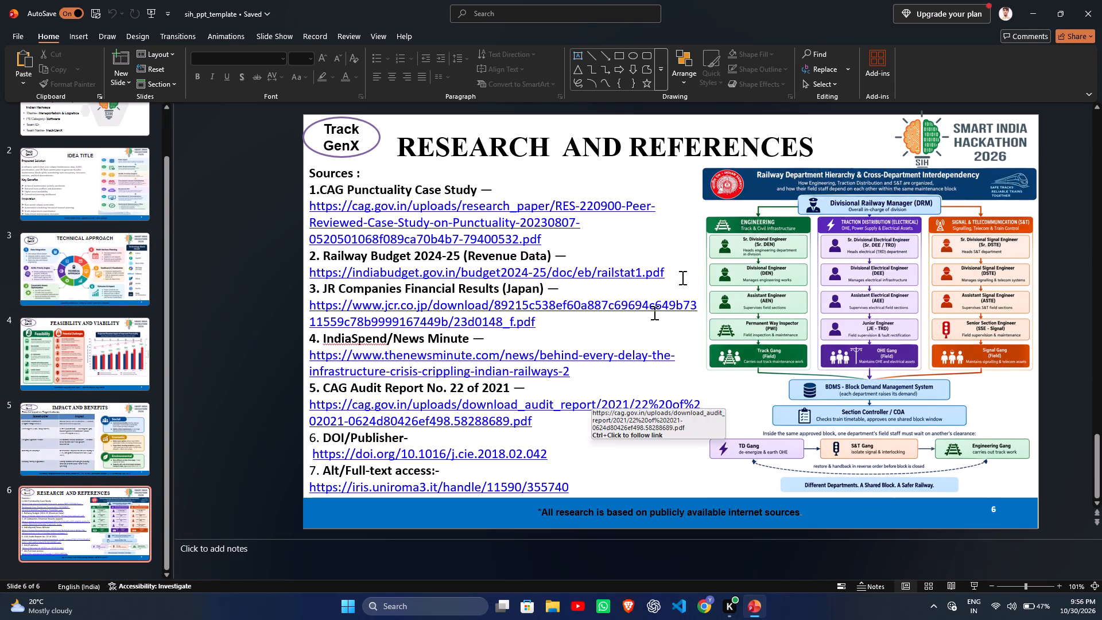
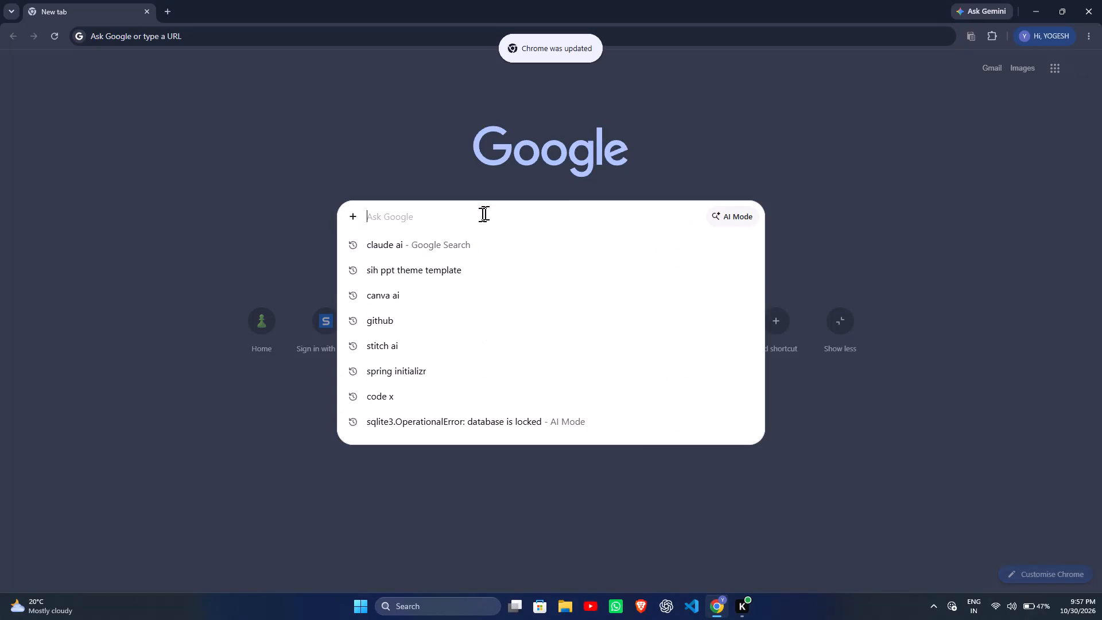
Search Google for "sih ppt theme template" and open the official Smart India Hackathon website from the results.
{"action": "key", "text": "Down"}
{"action": "key", "text": "Down"}
{"action": "key", "text": "Return"}
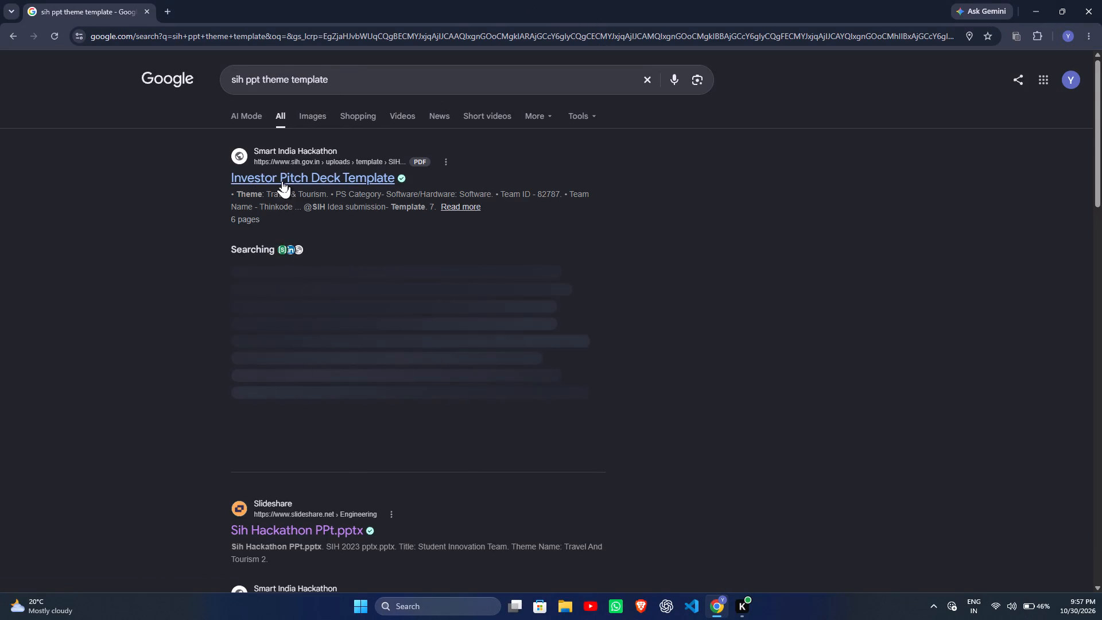
{"action": "scroll", "coordinate": [384, 520], "scroll_direction": "down", "scroll_amount": 3}
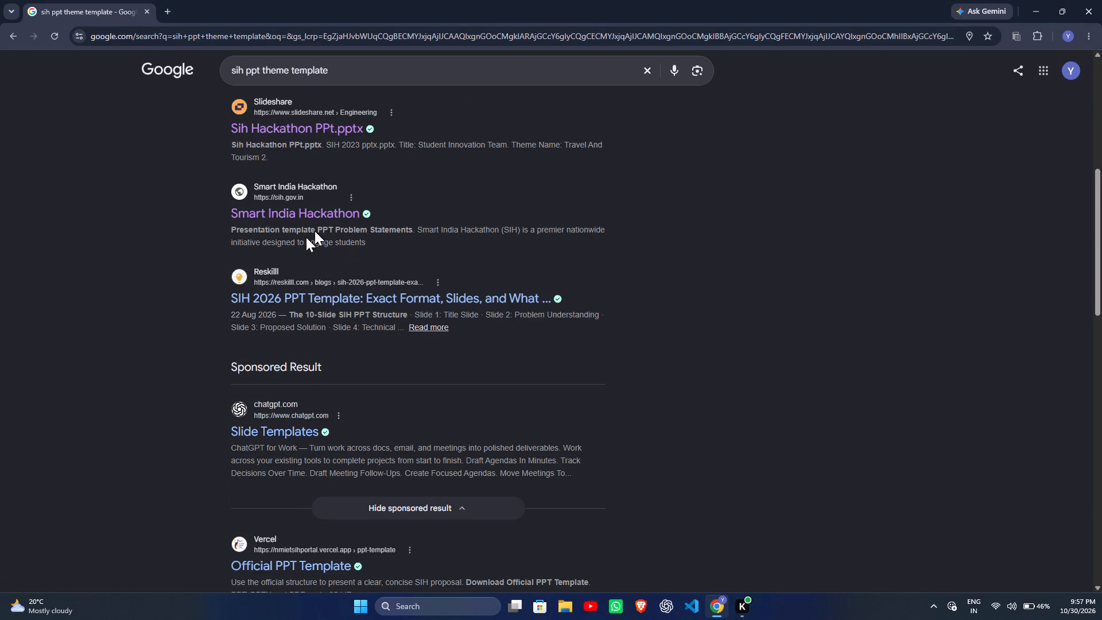
{"action": "left_click", "coordinate": [285, 211]}
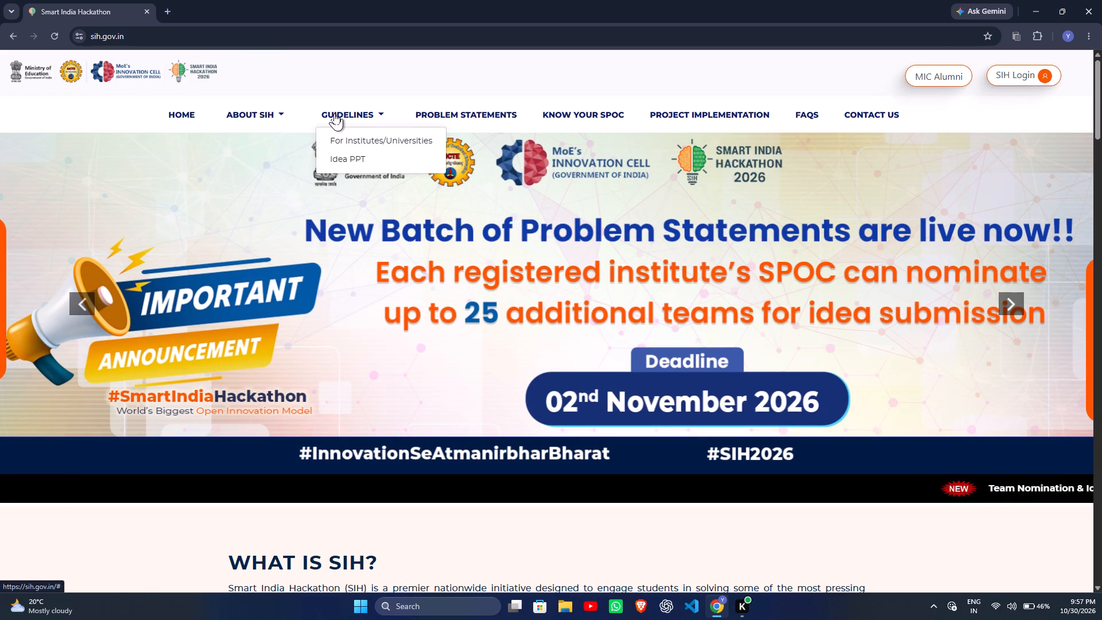
Download the Idea PPT guideline as SIH2026-IDEA-Presentation-Format into the Study material folder and show the file in its folder.
{"action": "left_click", "coordinate": [347, 160]}
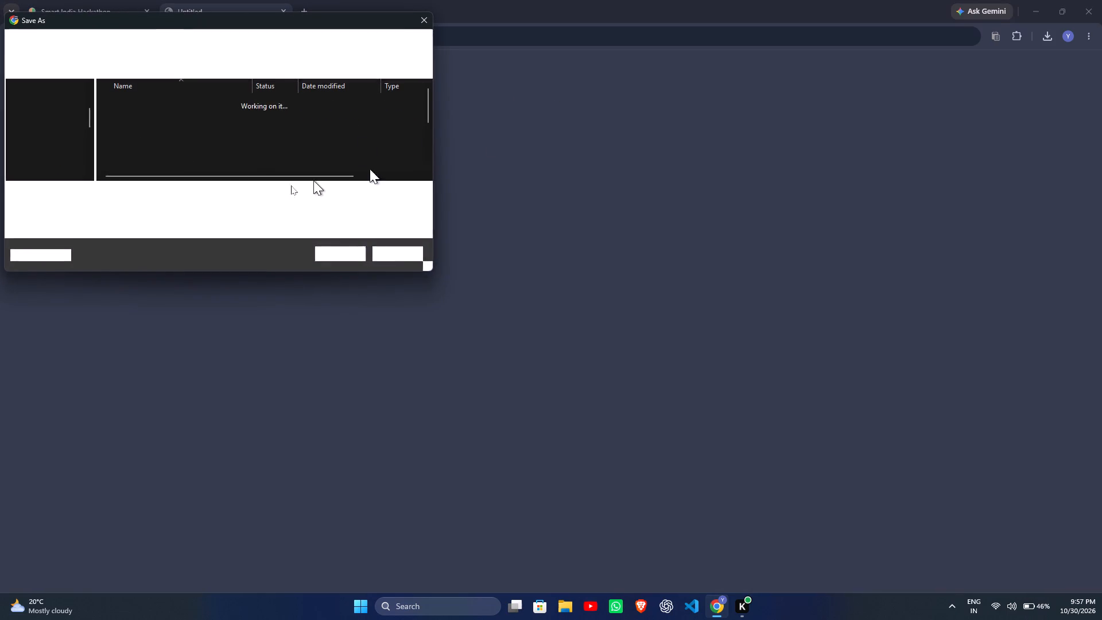
{"action": "left_click", "coordinate": [331, 245]}
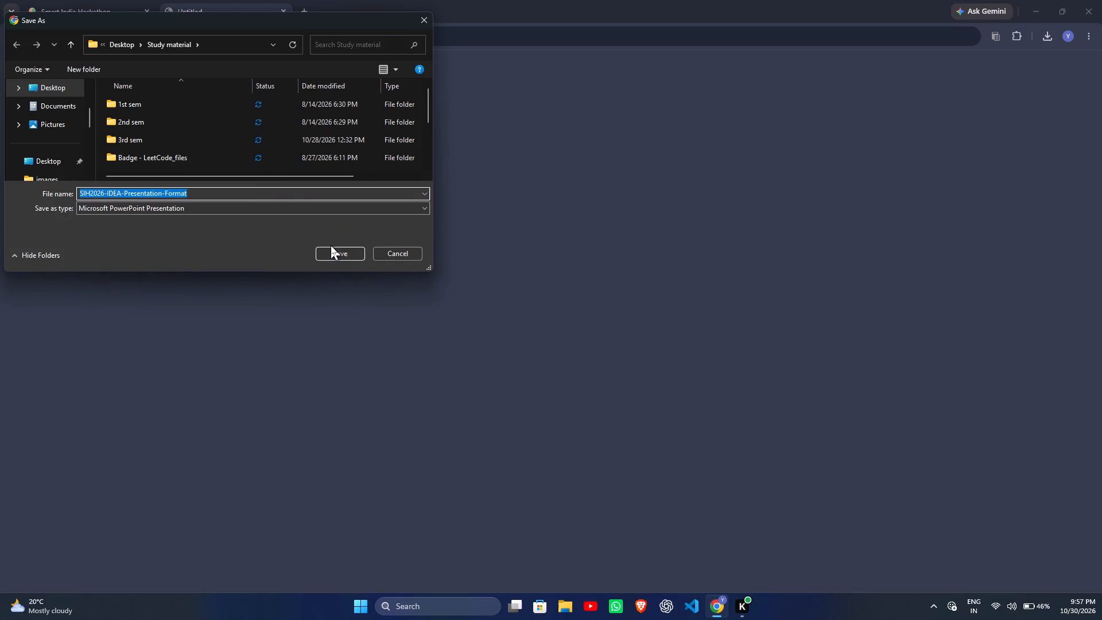
{"action": "left_click", "coordinate": [335, 250]}
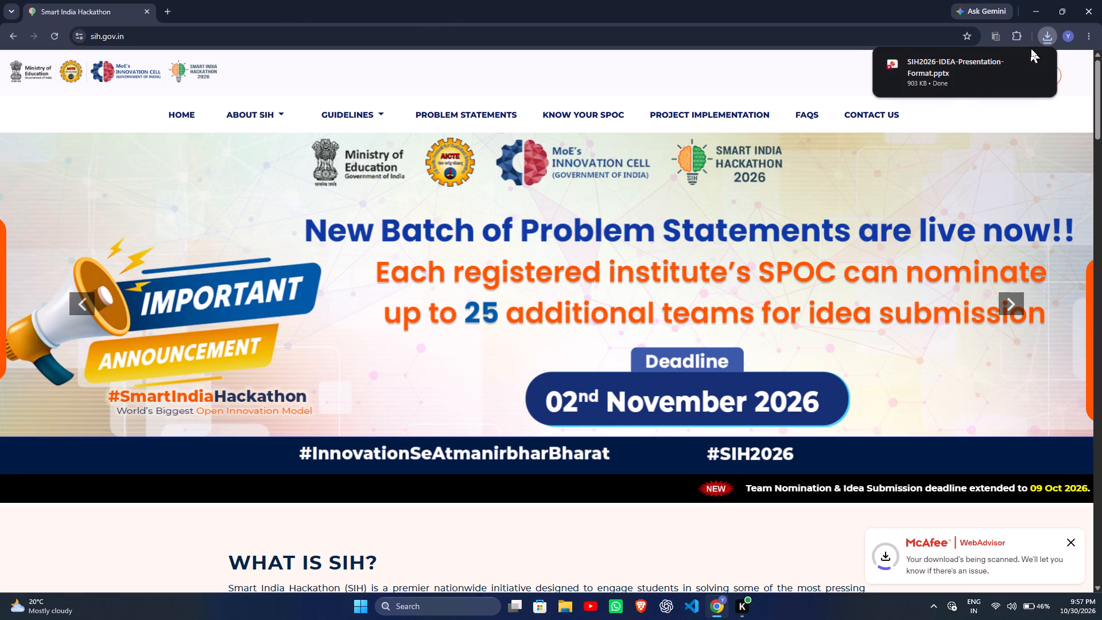
{"action": "left_click", "coordinate": [1014, 64]}
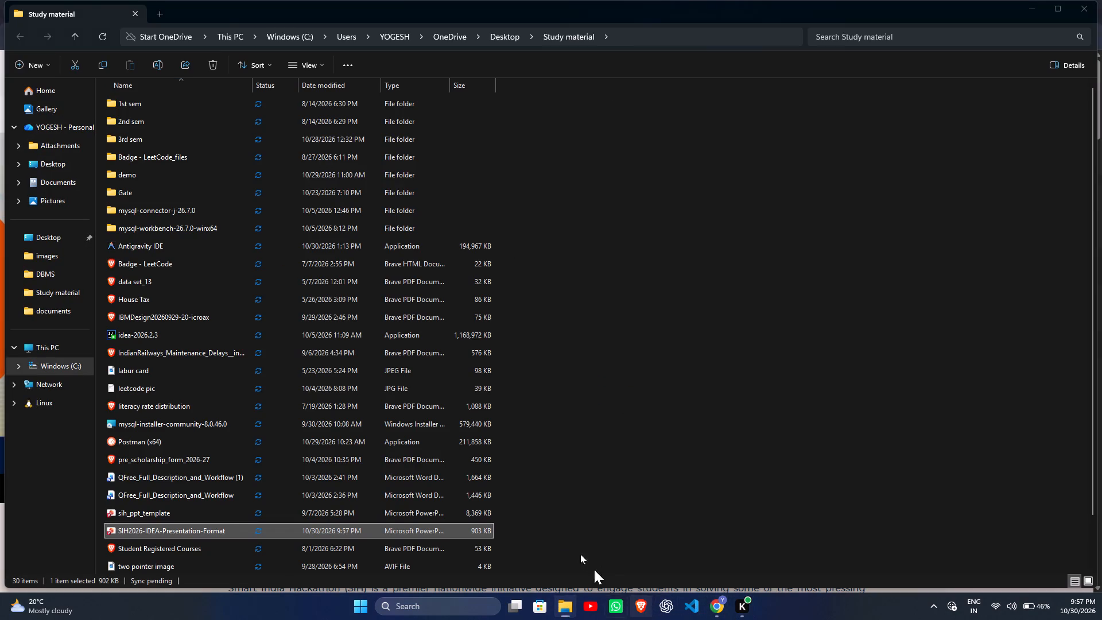
Launch PowerPoint and open SIH2026-IDEA-Presentation-Format from the Study material folder on the Desktop.
{"action": "left_click", "coordinate": [515, 168]}
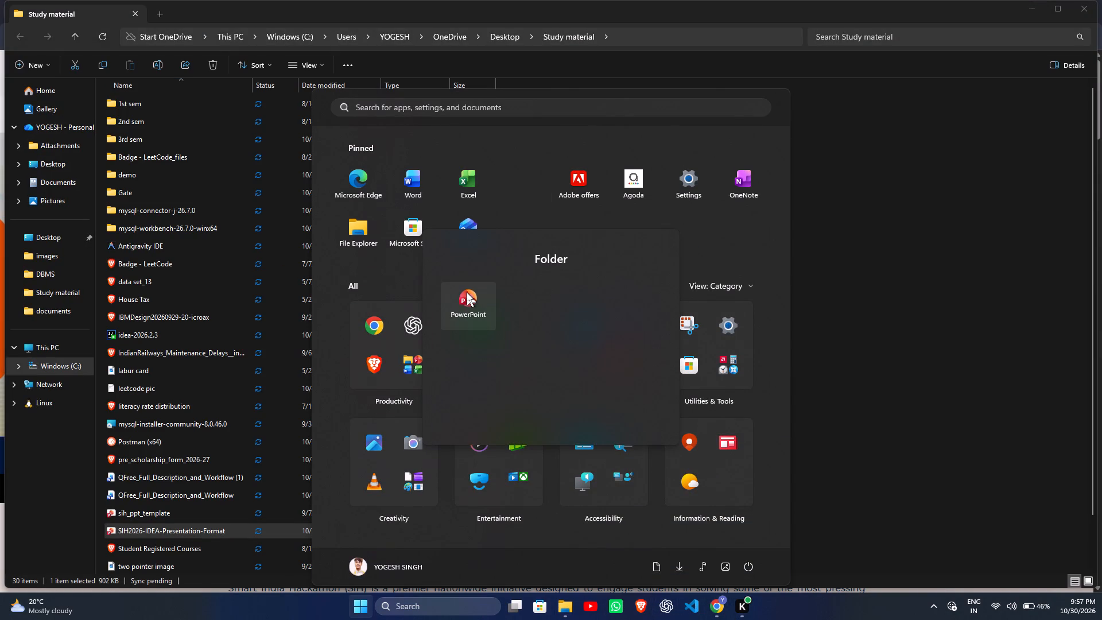
{"action": "left_click", "coordinate": [467, 292]}
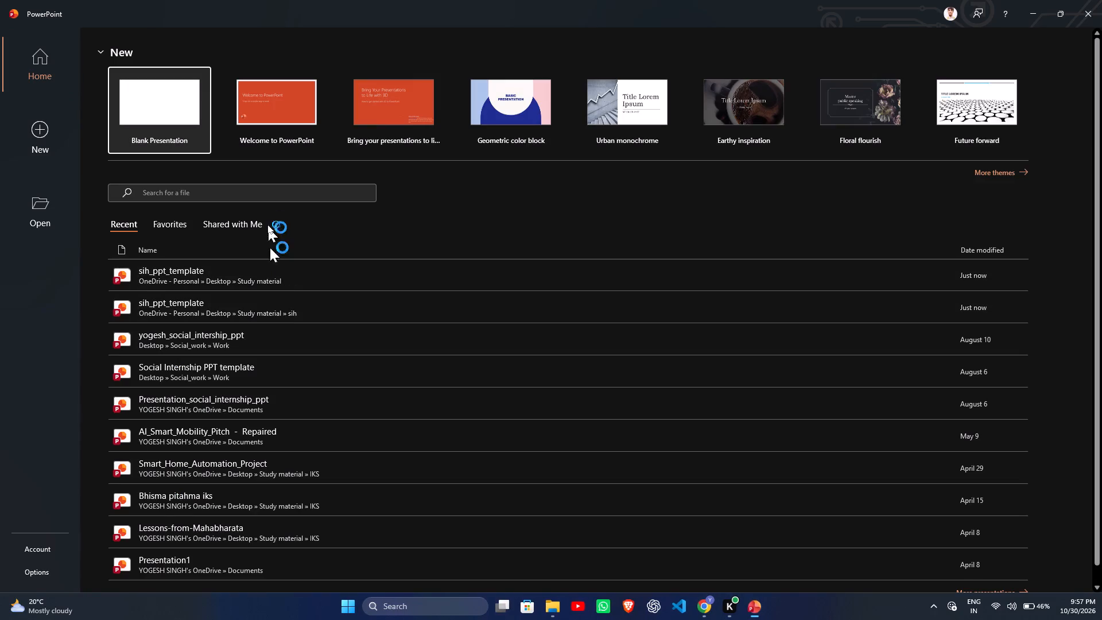
{"action": "left_click", "coordinate": [38, 215]}
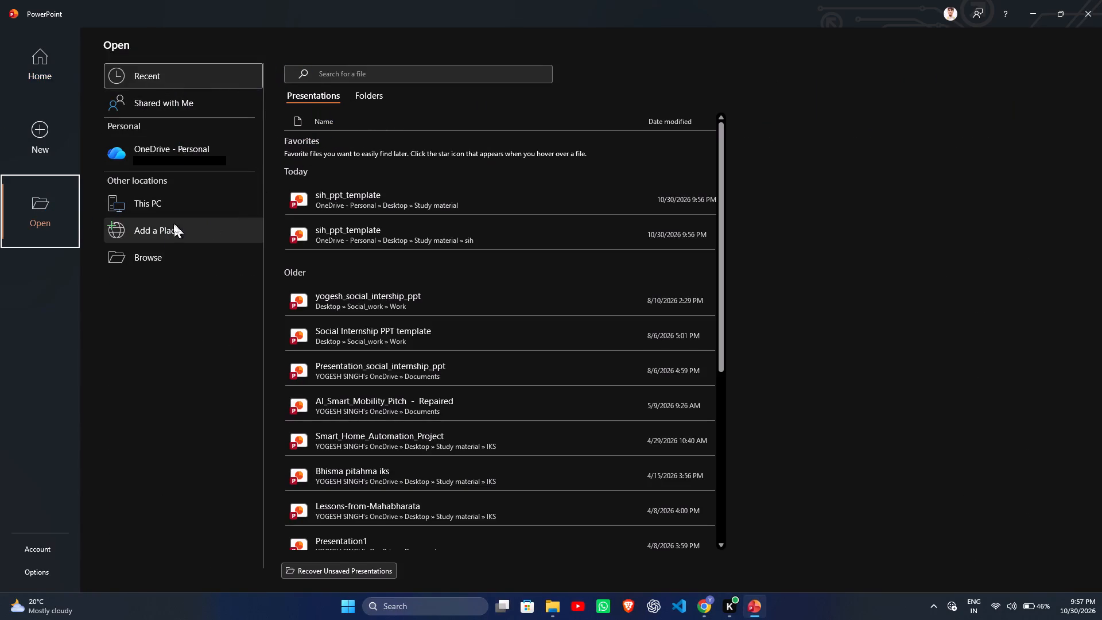
{"action": "left_click", "coordinate": [164, 254]}
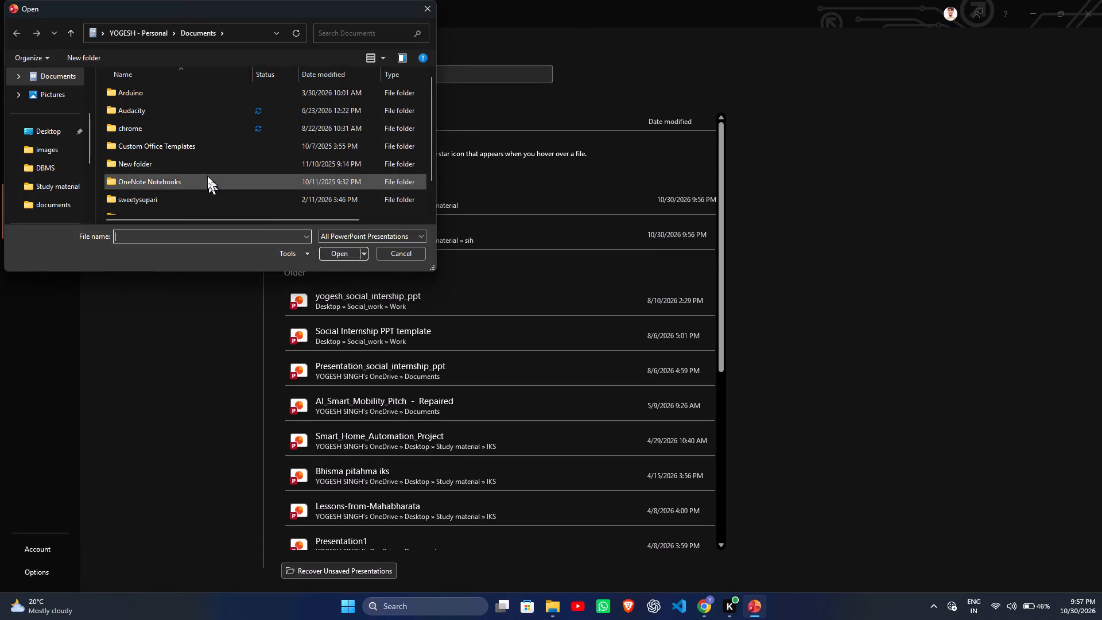
{"action": "scroll", "coordinate": [130, 139], "scroll_direction": "down", "scroll_amount": 5}
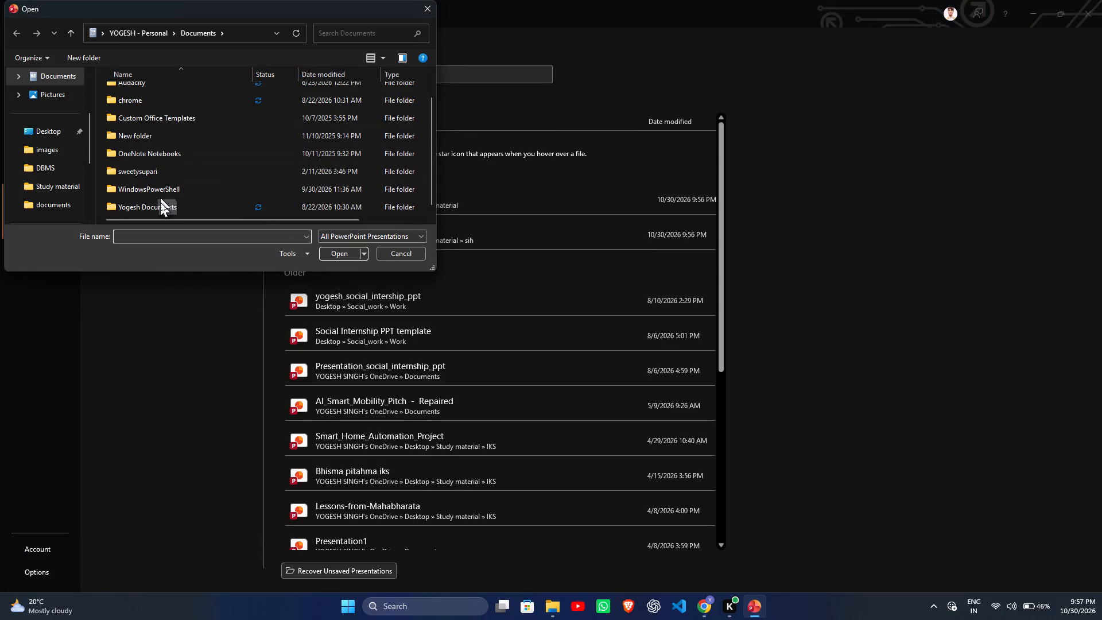
{"action": "left_click", "coordinate": [47, 119]}
{"action": "left_click", "coordinate": [51, 133]}
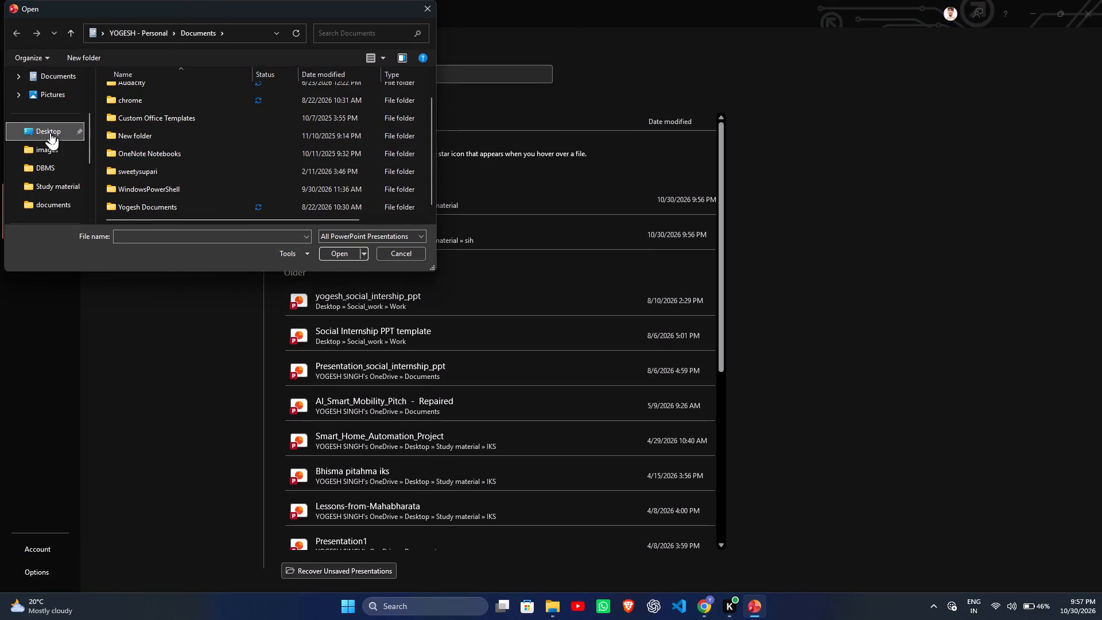
{"action": "scroll", "coordinate": [204, 131], "scroll_direction": "down", "scroll_amount": 5}
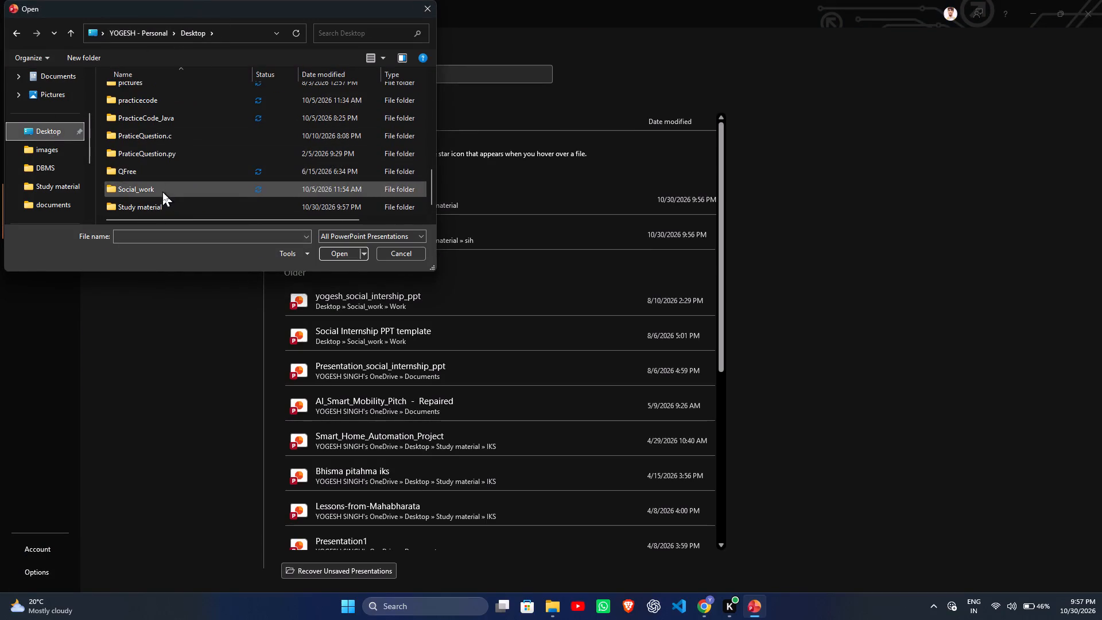
{"action": "double_click", "coordinate": [165, 199]}
{"action": "scroll", "coordinate": [161, 179], "scroll_direction": "down", "scroll_amount": 2}
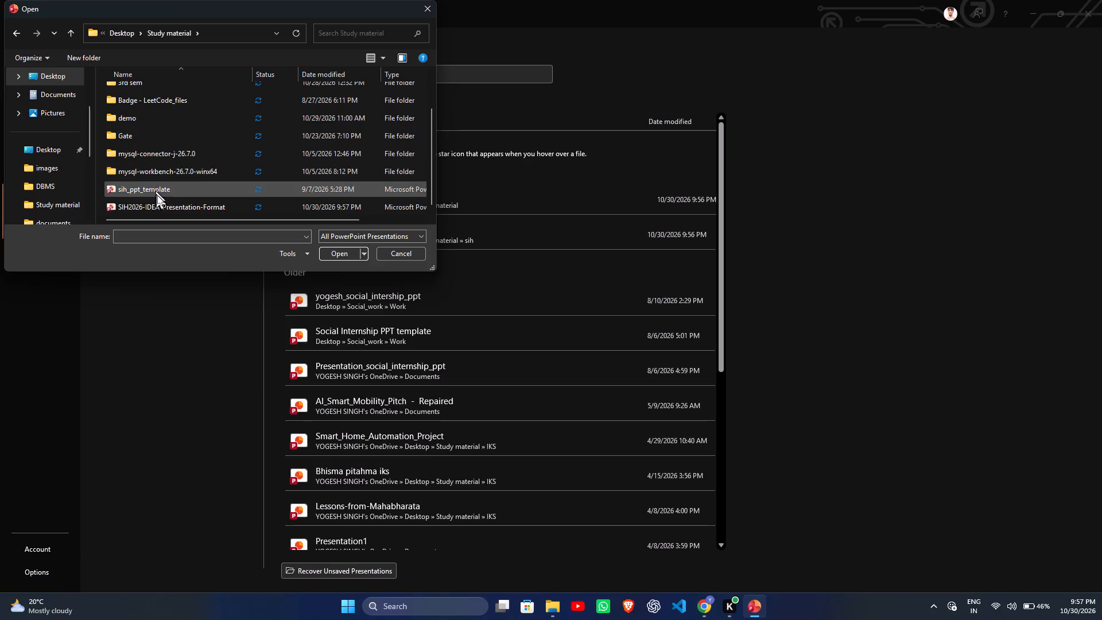
{"action": "left_click", "coordinate": [170, 204]}
{"action": "left_click", "coordinate": [337, 251]}
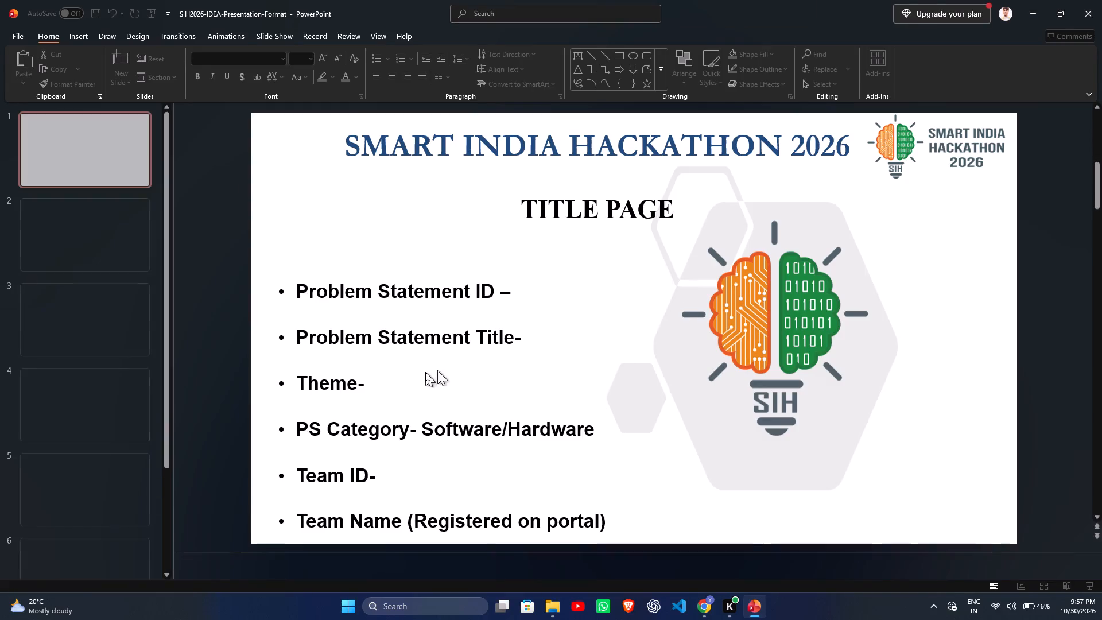
Cut the large SIH brain-bulb picture and the Smart India Hackathon 2026 logo from the title slide.
{"action": "left_click", "coordinate": [812, 276]}
{"action": "right_click", "coordinate": [777, 296]}
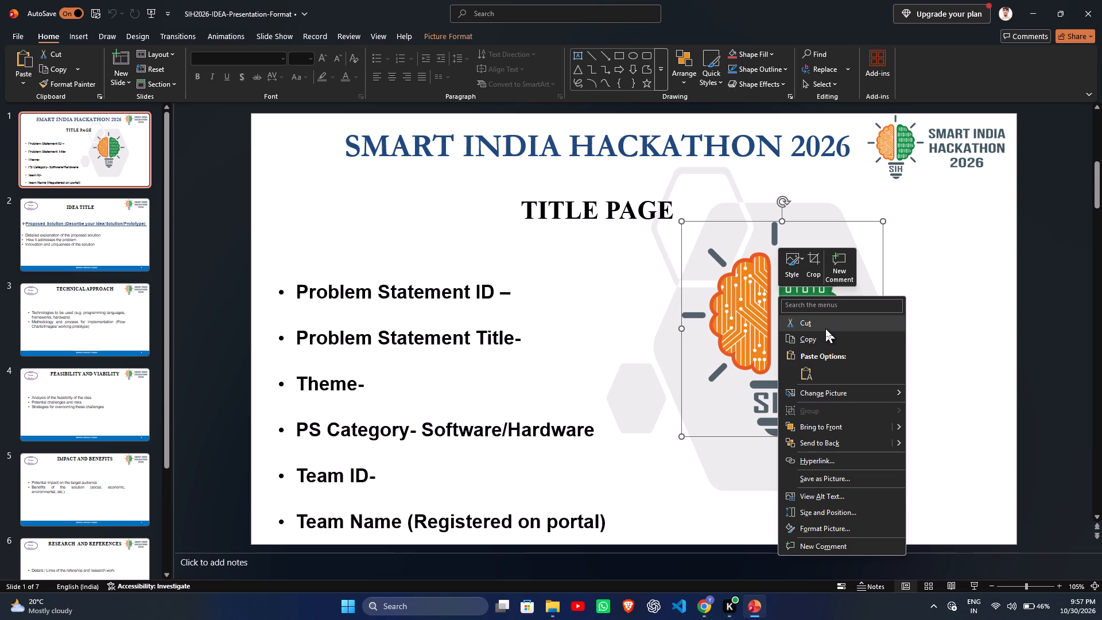
{"action": "left_click", "coordinate": [825, 328]}
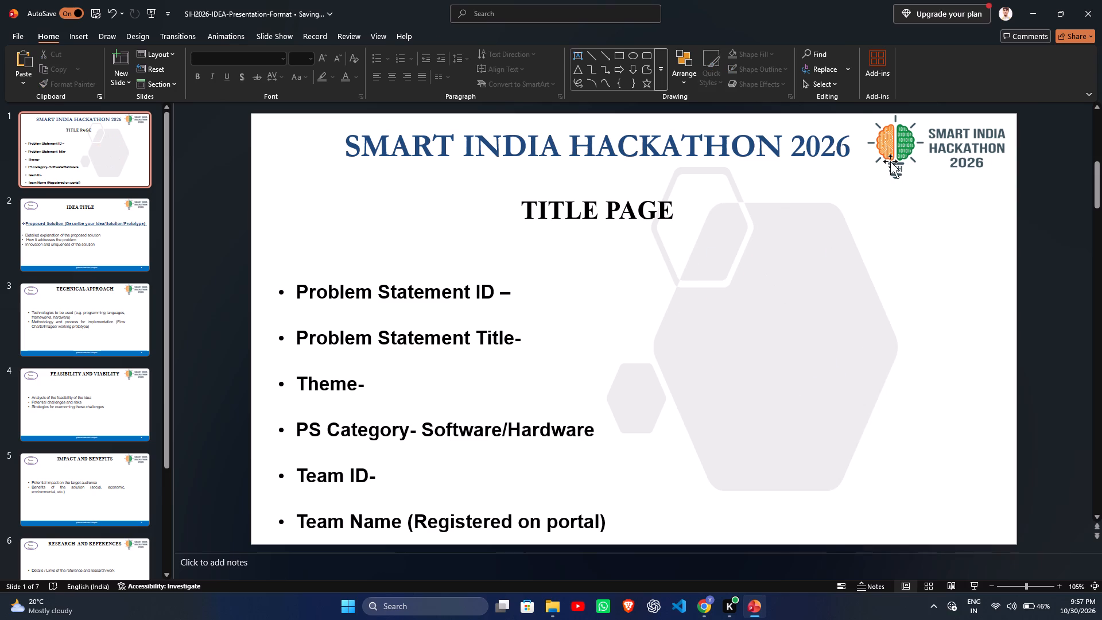
{"action": "left_click", "coordinate": [890, 161]}
{"action": "right_click", "coordinate": [887, 164]}
{"action": "left_click", "coordinate": [922, 185]}
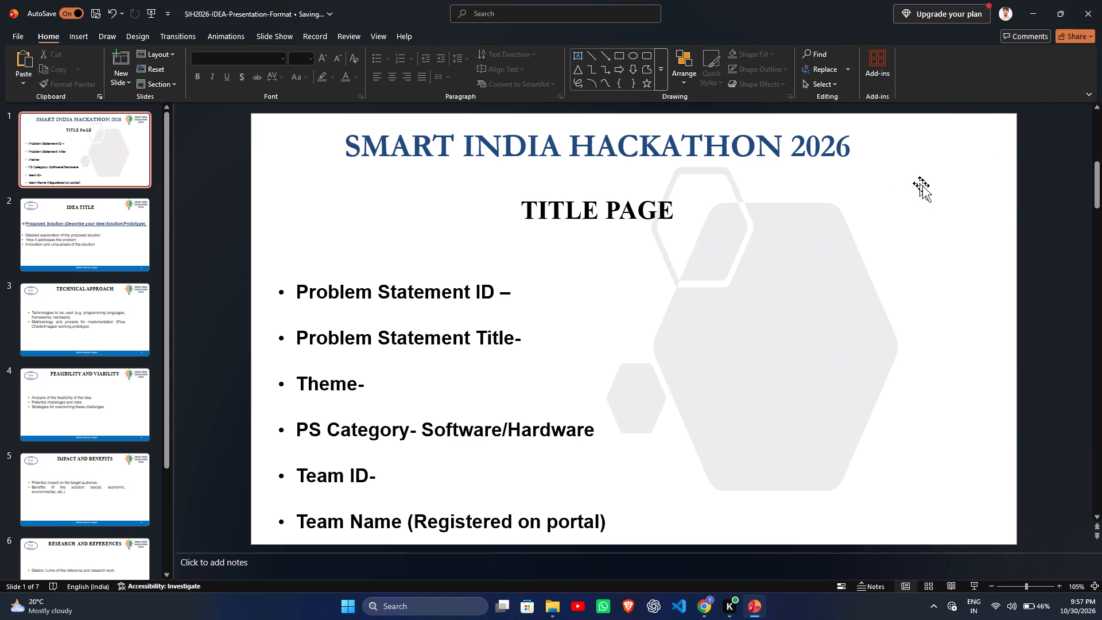
{"action": "left_click", "coordinate": [731, 281]}
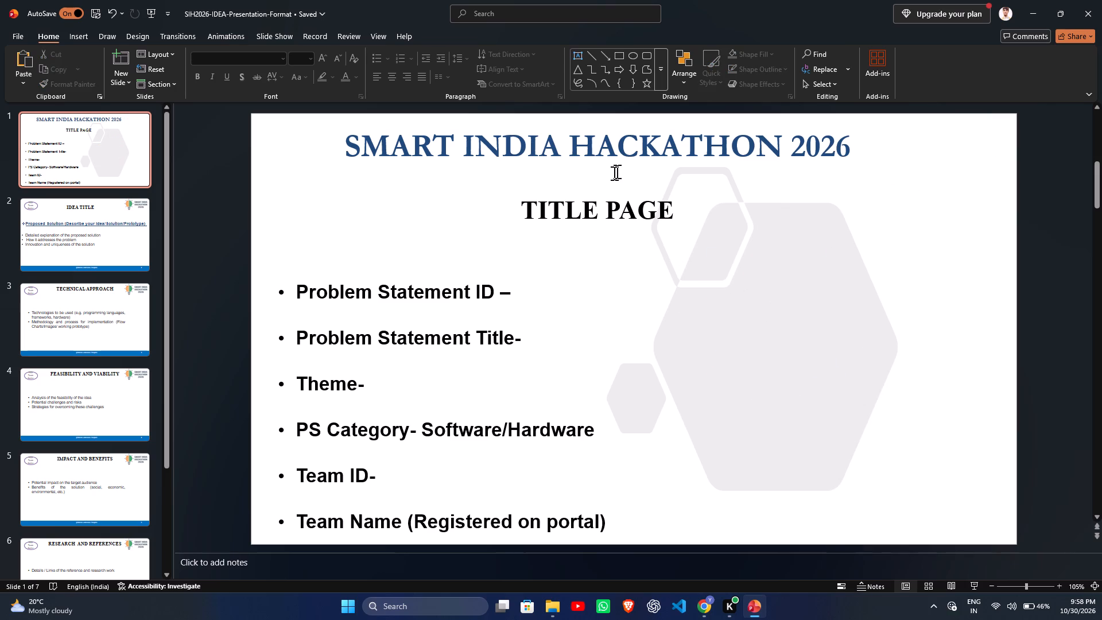
Delete the heading text SMART INDIA HACKATHON 2026 from the title slide.
{"action": "left_click_drag", "start_coordinate": [348, 144], "coordinate": [889, 107]}
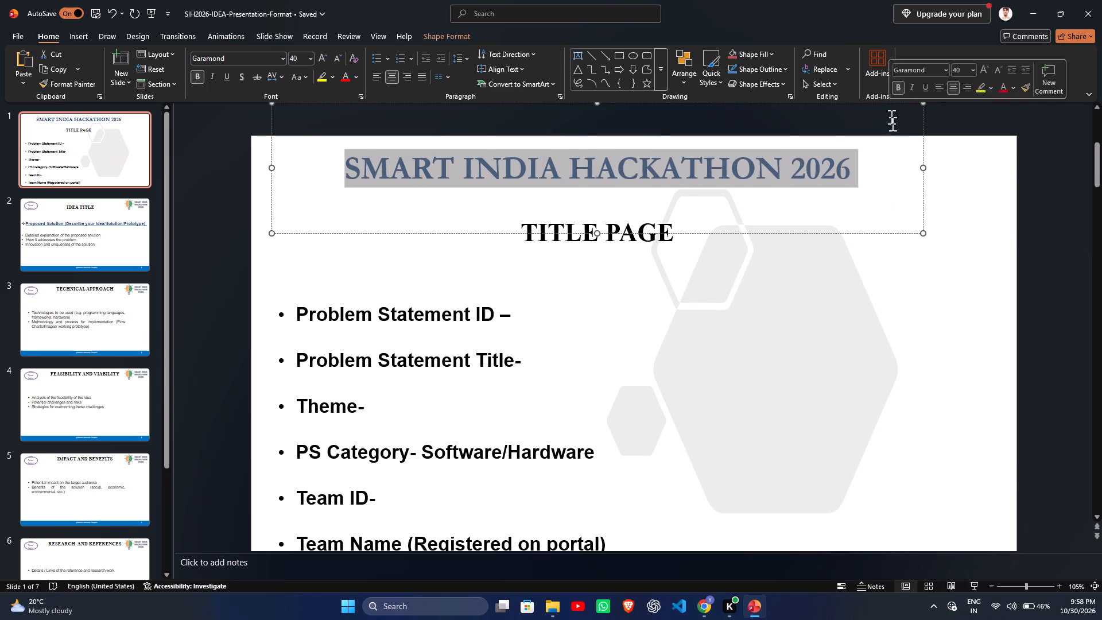
{"action": "key", "text": "BackSpace"}
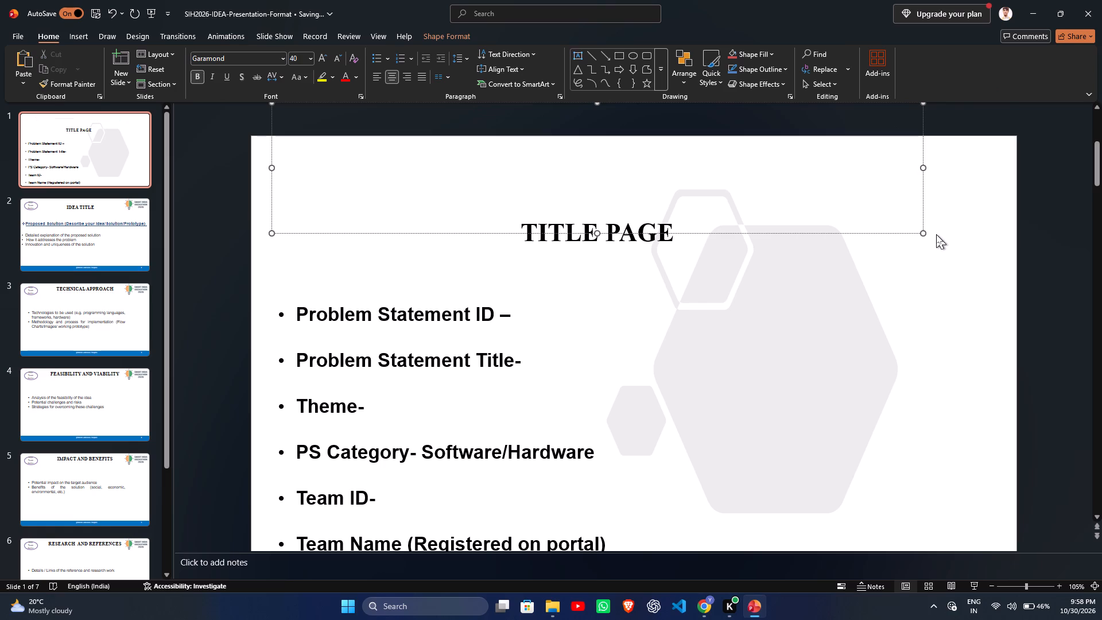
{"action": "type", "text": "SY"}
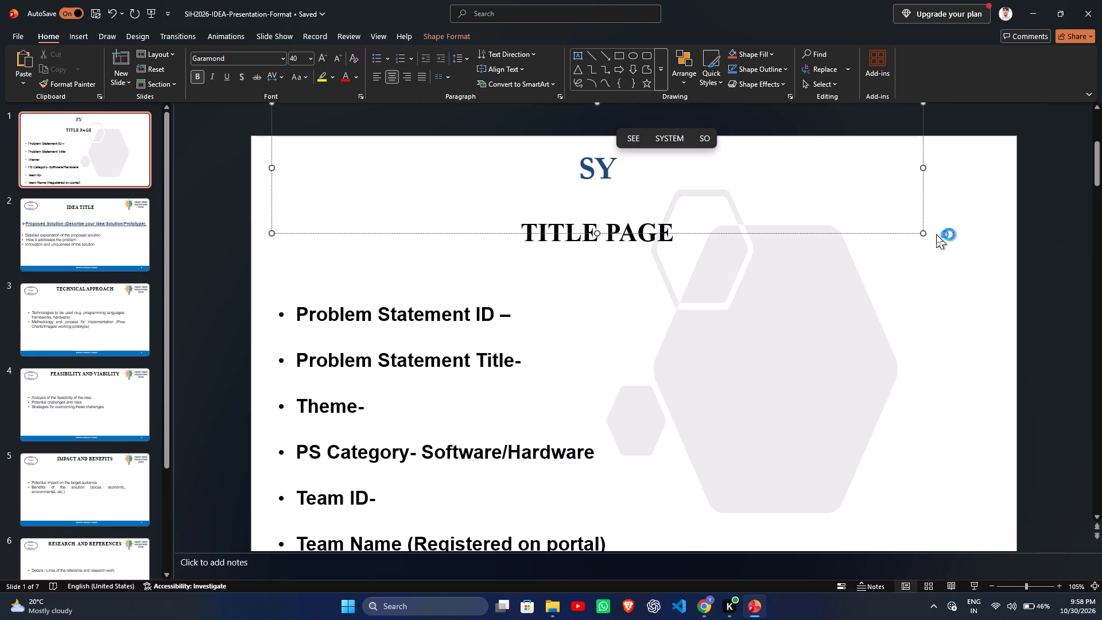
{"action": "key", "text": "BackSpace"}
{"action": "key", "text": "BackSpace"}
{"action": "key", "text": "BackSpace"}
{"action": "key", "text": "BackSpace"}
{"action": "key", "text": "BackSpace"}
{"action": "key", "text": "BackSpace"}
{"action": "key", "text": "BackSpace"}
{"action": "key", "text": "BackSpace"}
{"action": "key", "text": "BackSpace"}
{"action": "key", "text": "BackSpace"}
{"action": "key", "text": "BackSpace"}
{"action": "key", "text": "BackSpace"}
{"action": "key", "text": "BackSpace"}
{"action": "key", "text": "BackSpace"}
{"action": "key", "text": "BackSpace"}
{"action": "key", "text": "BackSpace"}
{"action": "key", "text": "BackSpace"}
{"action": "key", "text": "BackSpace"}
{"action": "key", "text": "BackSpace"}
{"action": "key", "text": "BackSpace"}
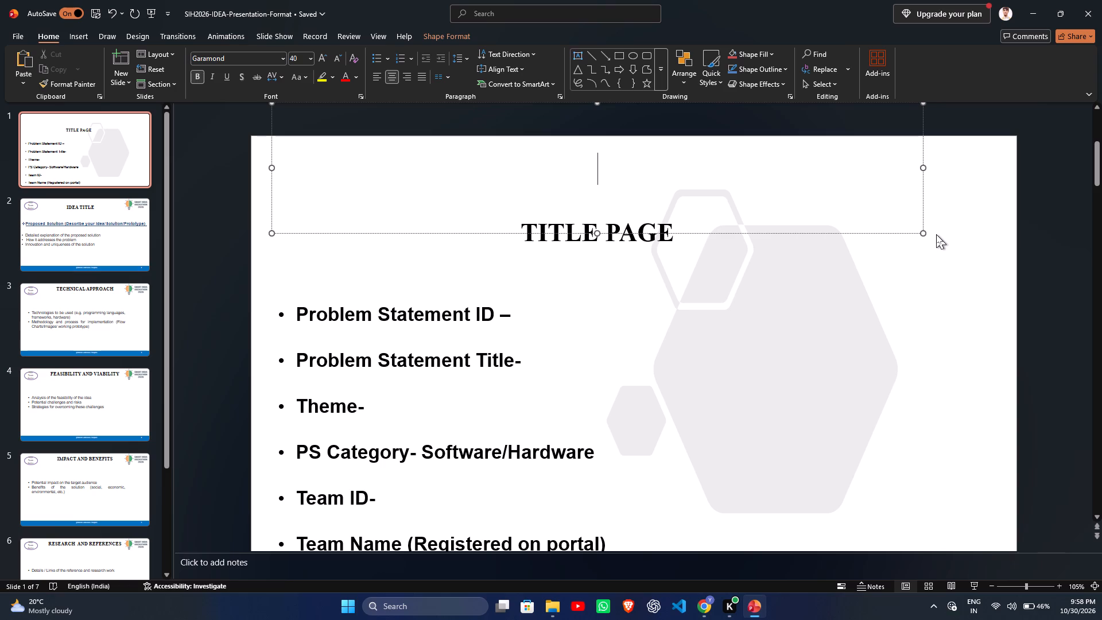
Enter ARCHITHON as the title slide's main heading.
{"action": "type", "text": "ARCHO"}
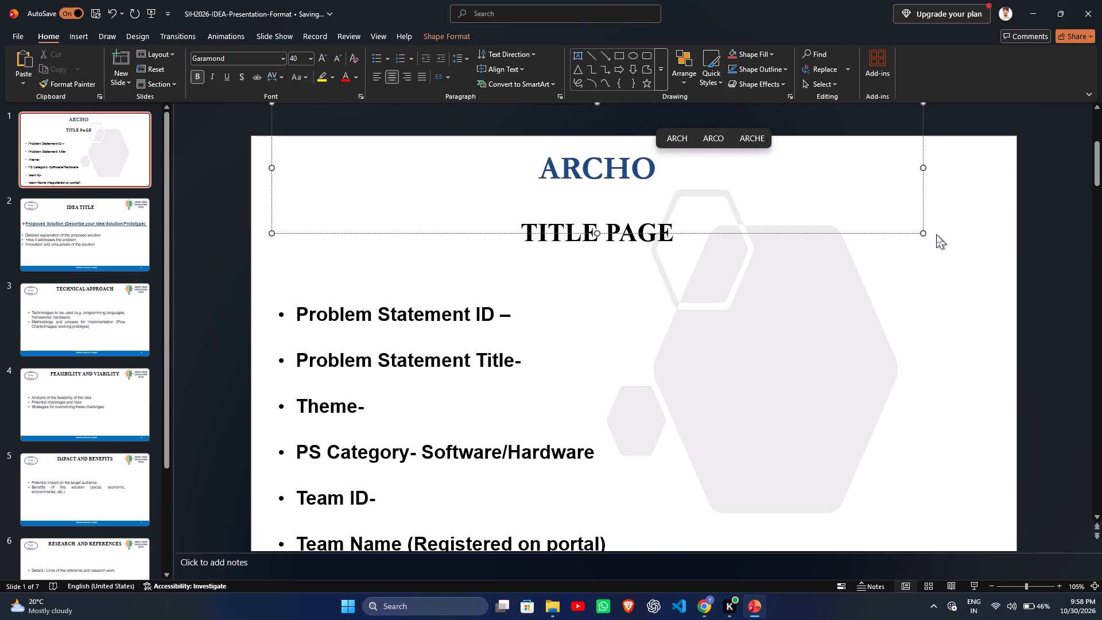
{"action": "key", "text": "BackSpace"}
{"action": "key", "text": "shift+i"}
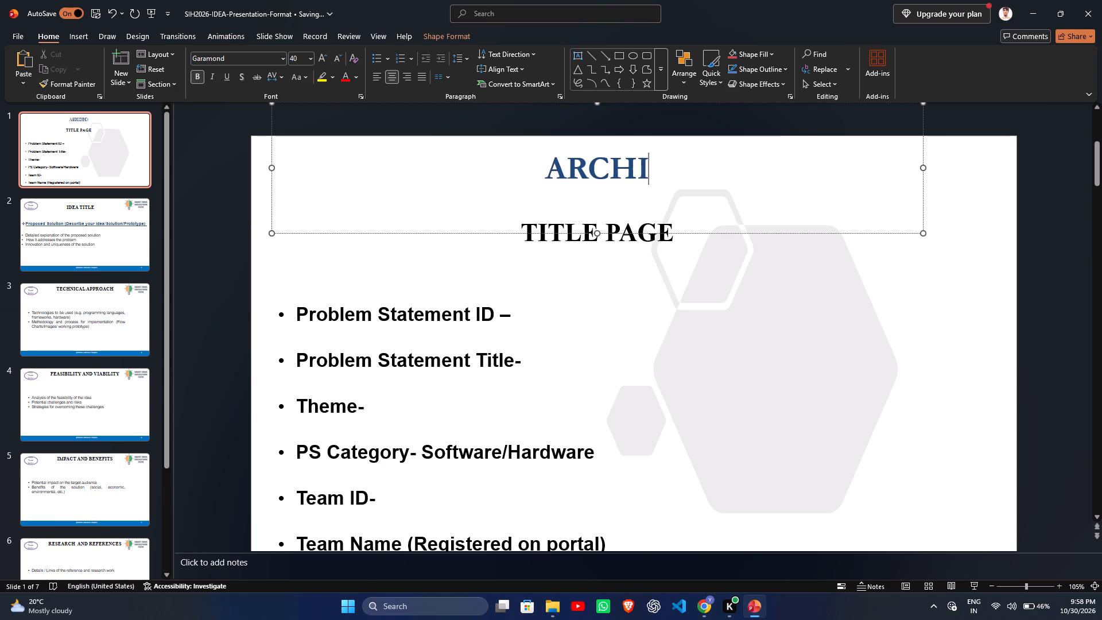
{"action": "type", "text": "THON"}
{"action": "left_click", "coordinate": [685, 239]}
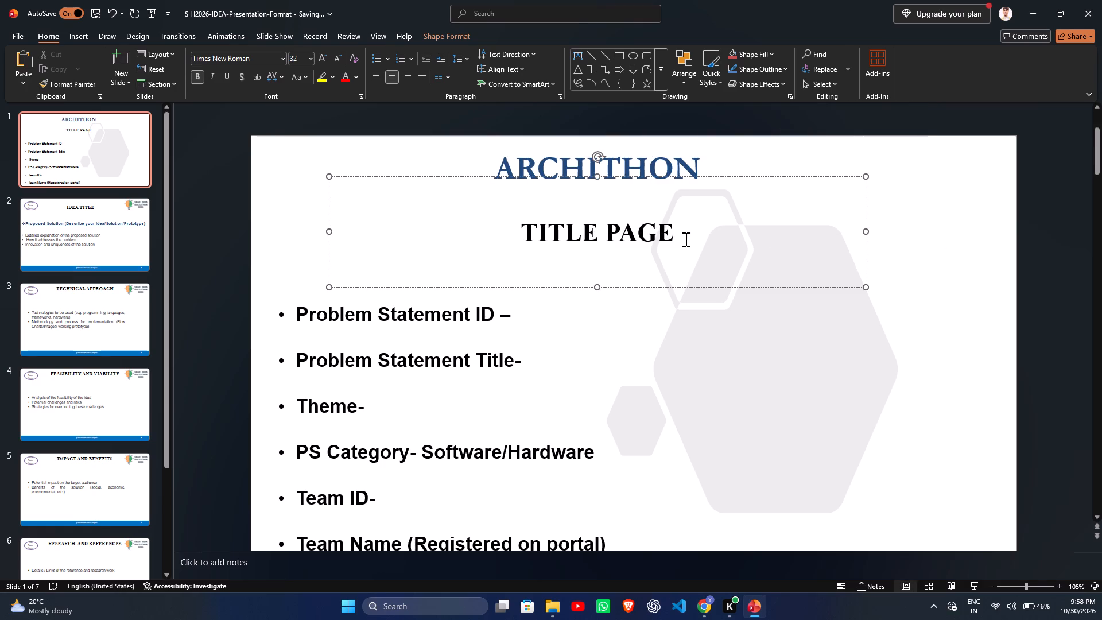
{"action": "left_click", "coordinate": [730, 165]}
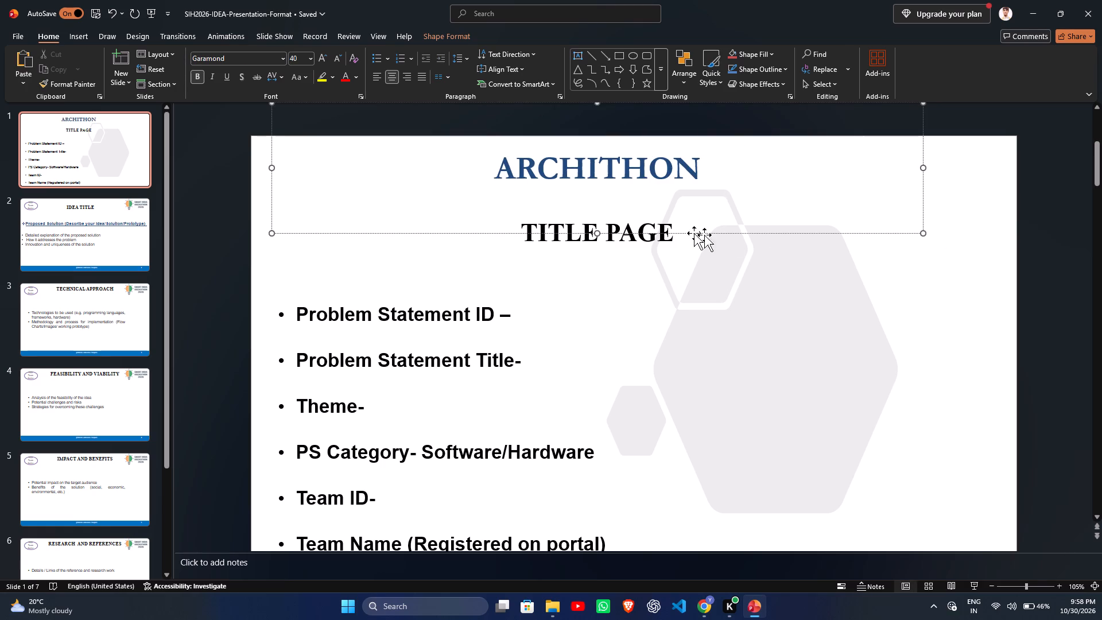
Add a space after the dash on the Problem Statement ID line of the title slide.
{"action": "left_click", "coordinate": [548, 311]}
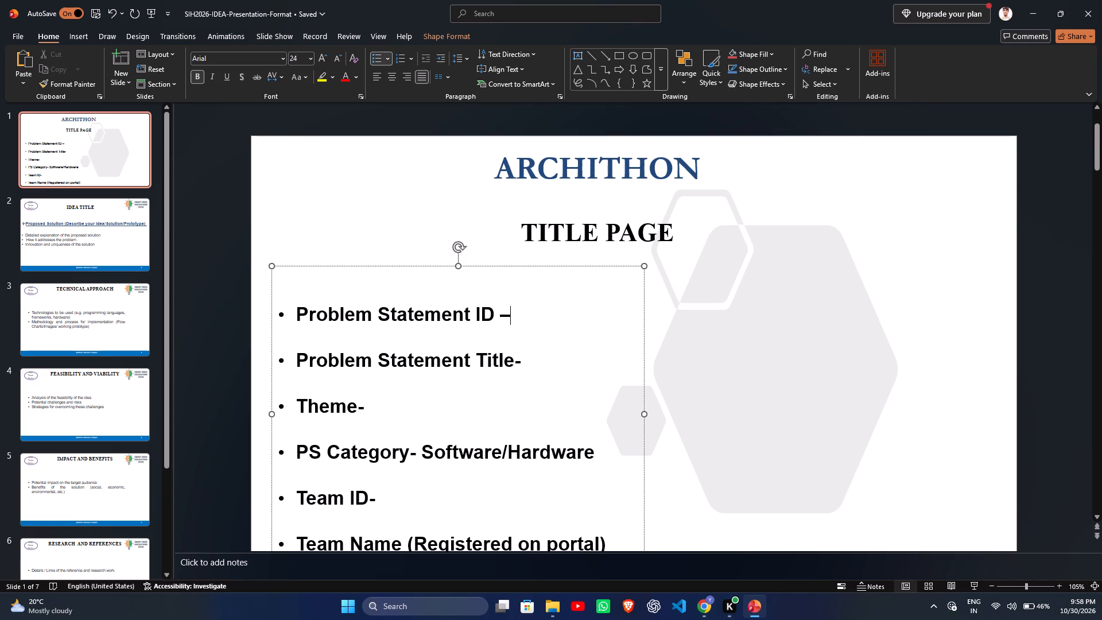
{"action": "key", "text": "space"}
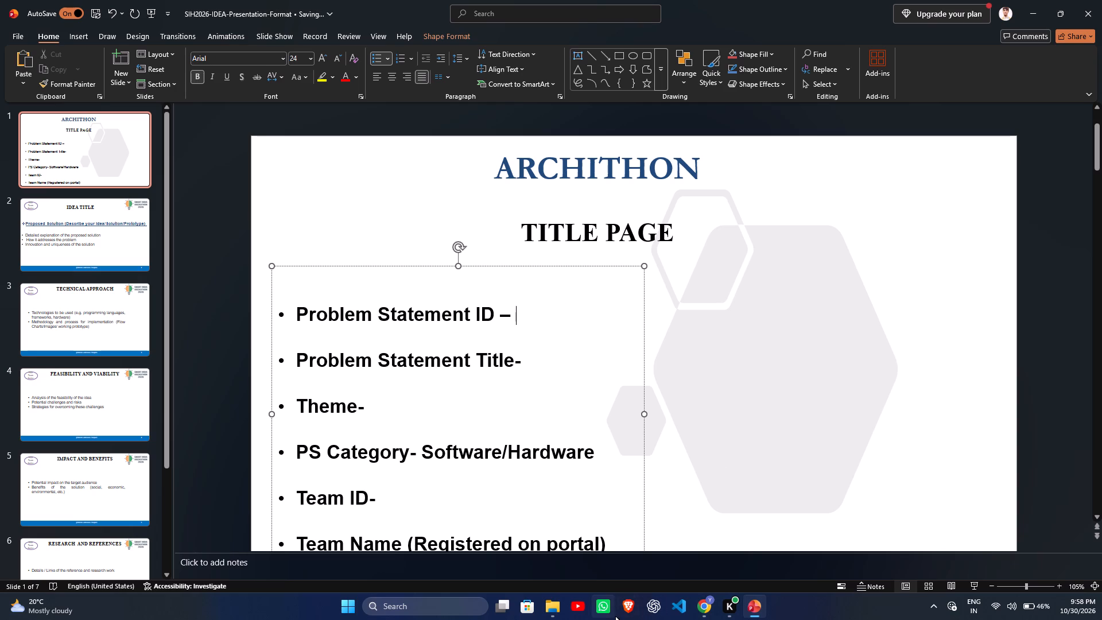
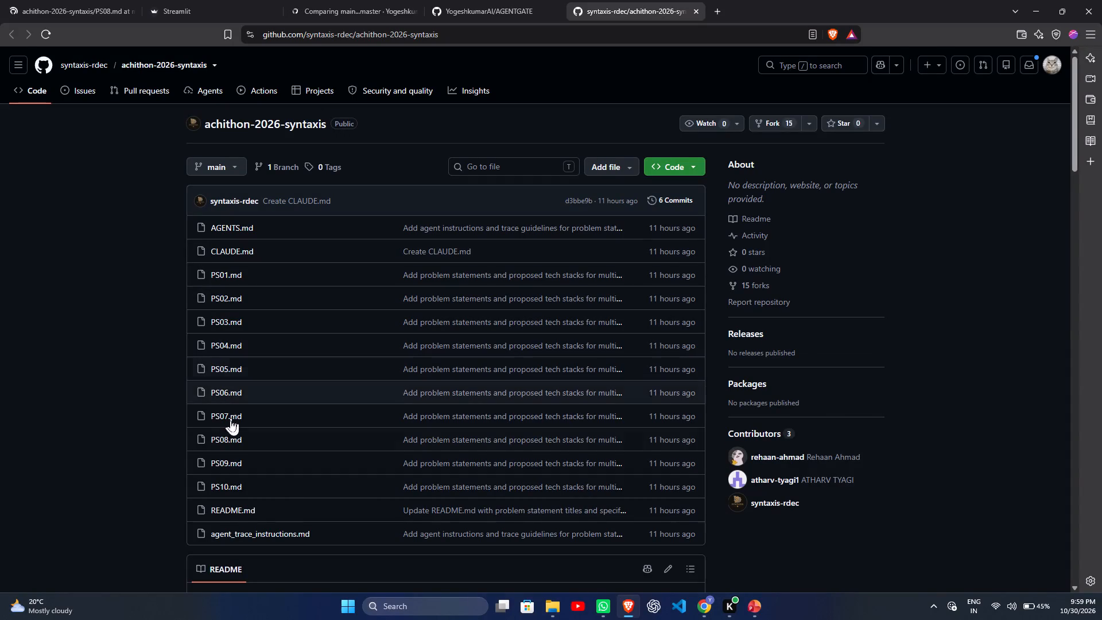
Open PS08.md in the GitHub repository, then enter PS08 on the title slide's Problem Statement ID line in PowerPoint.
{"action": "left_click", "coordinate": [230, 440]}
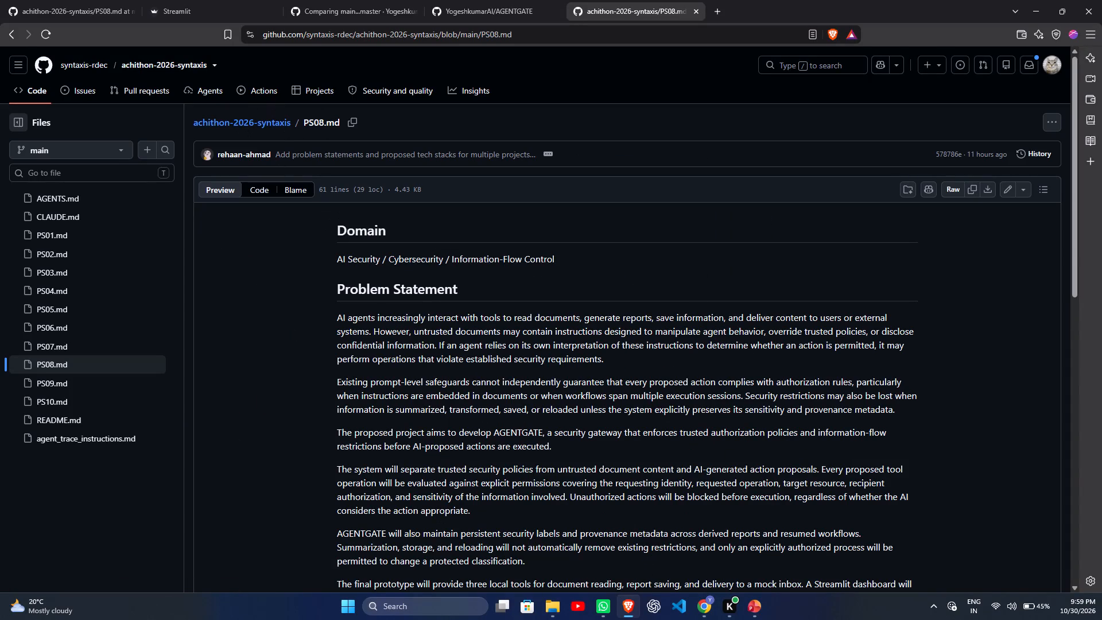
{"action": "left_click_drag", "start_coordinate": [305, 122], "coordinate": [339, 123]}
{"action": "left_click", "coordinate": [748, 608]}
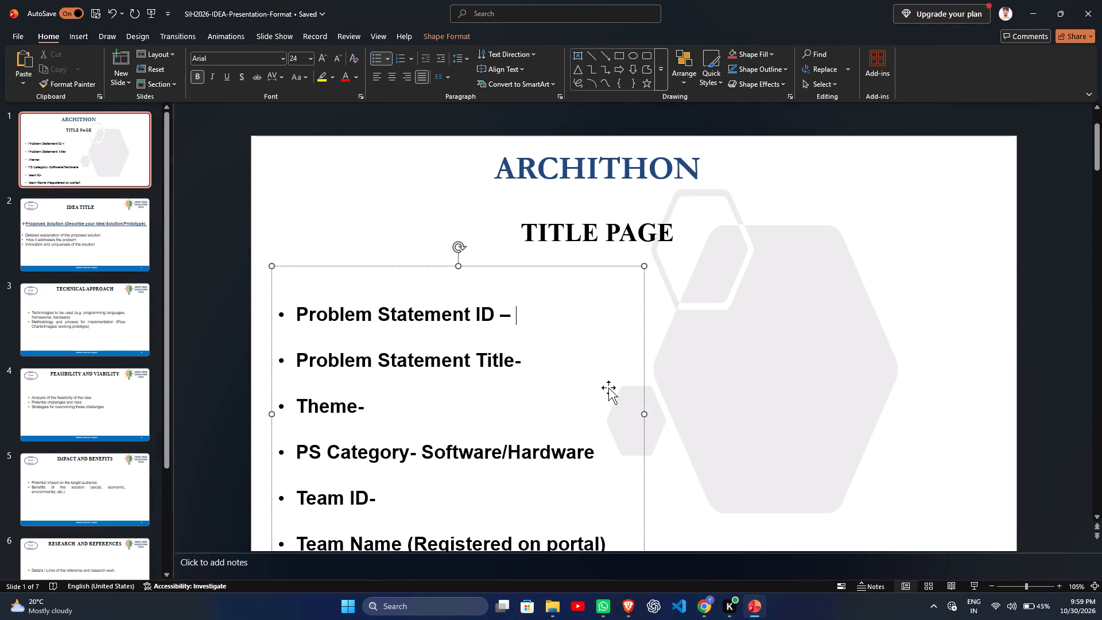
{"action": "type", "text": "PS"}
{"action": "key", "text": "0"}
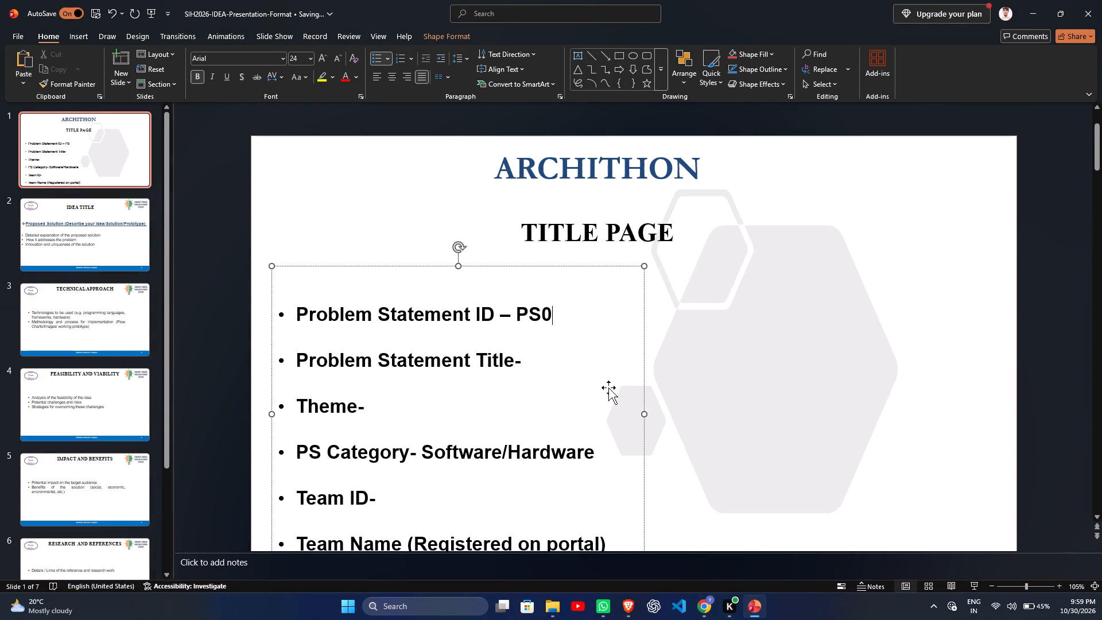
{"action": "key", "text": "8"}
Add a space after the dash on the Problem Statement Title line of the title slide.
{"action": "left_click", "coordinate": [550, 369]}
{"action": "key", "text": "space"}
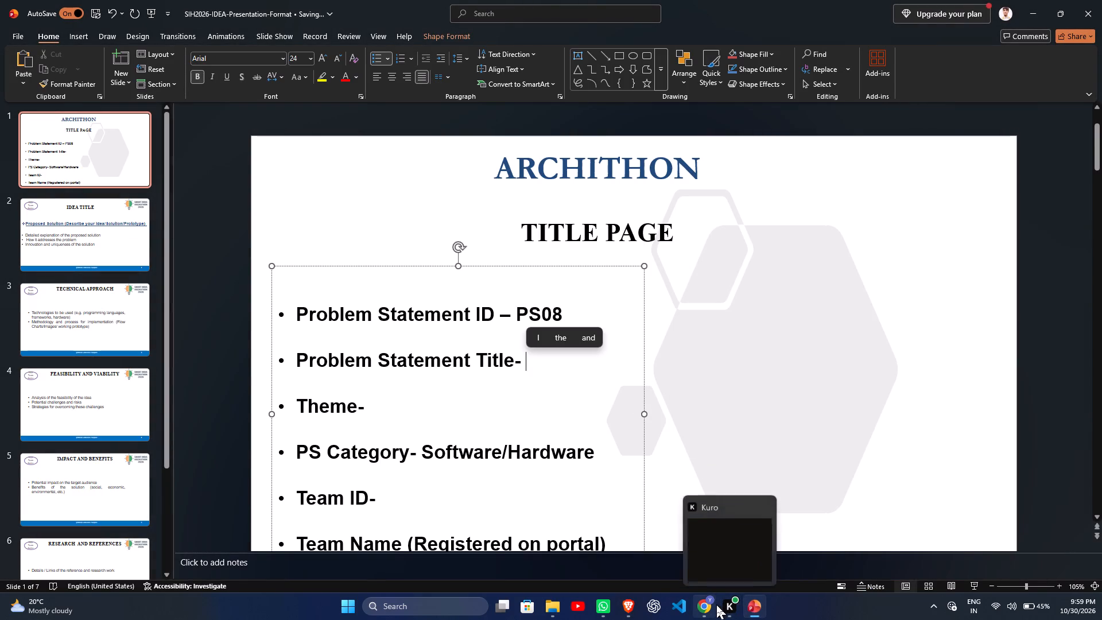
{"action": "double_click", "coordinate": [715, 605]}
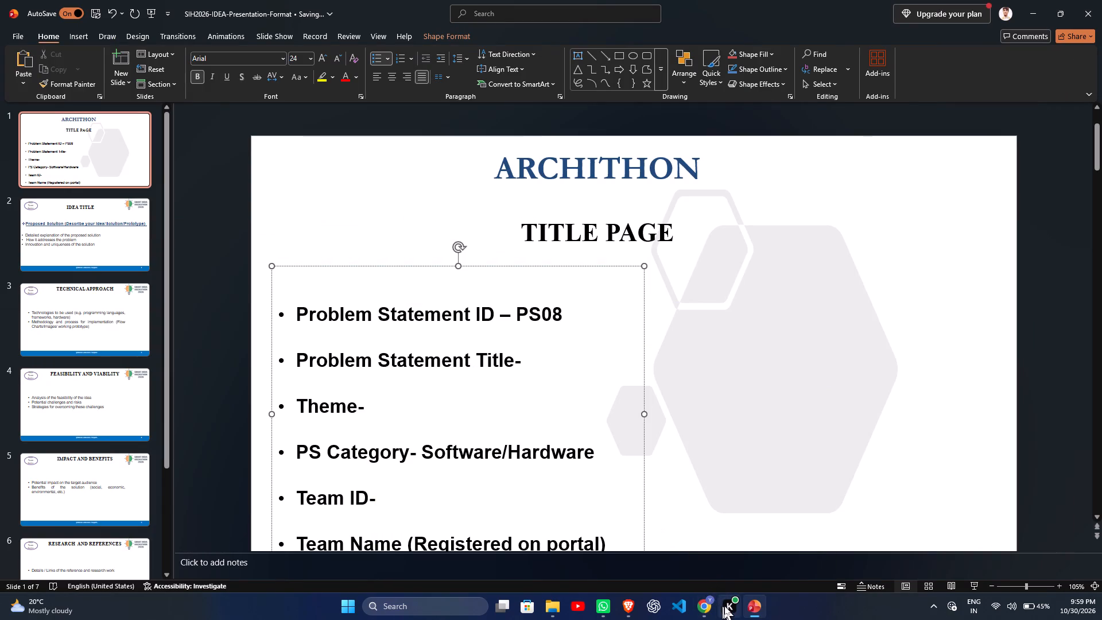
Switch to Brave and examine the PS08 document from its Domain line downwards for a problem statement title.
{"action": "left_click", "coordinate": [635, 610]}
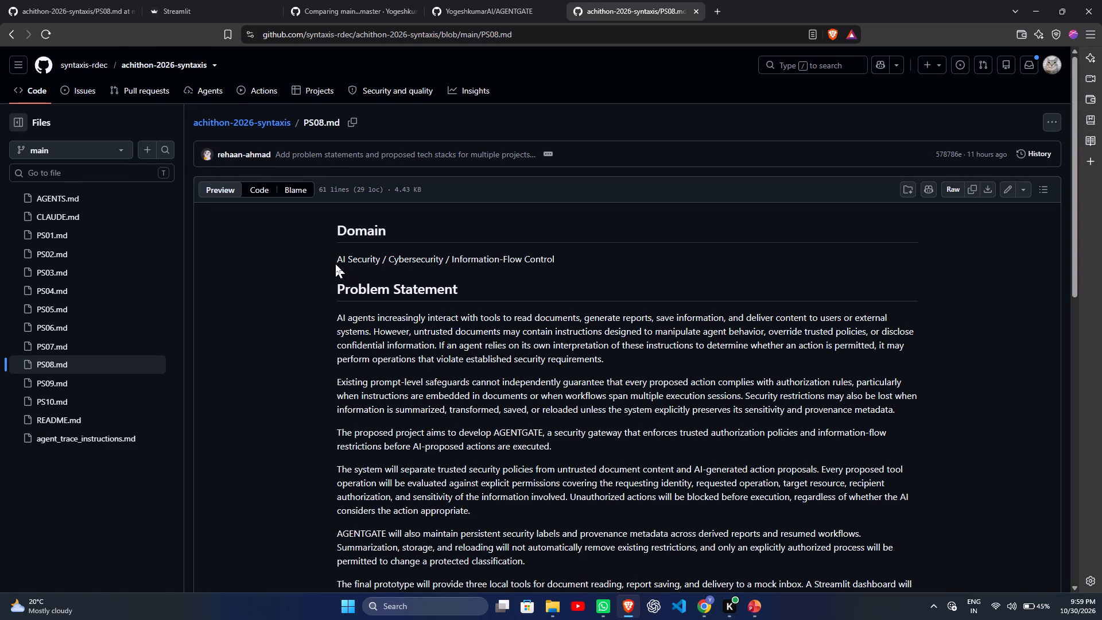
{"action": "left_click_drag", "start_coordinate": [336, 261], "coordinate": [561, 263]}
{"action": "left_click", "coordinate": [561, 263]}
{"action": "key", "text": "ctrl+c"}
{"action": "scroll", "coordinate": [587, 346], "scroll_direction": "down", "scroll_amount": 1}
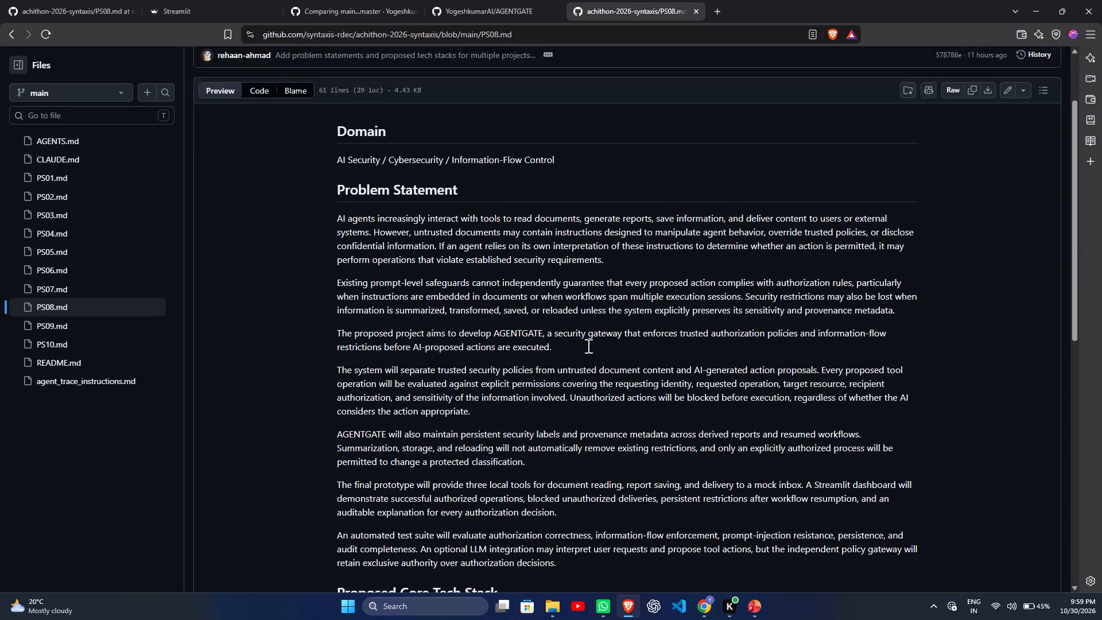
{"action": "scroll", "coordinate": [587, 346], "scroll_direction": "down", "scroll_amount": 2}
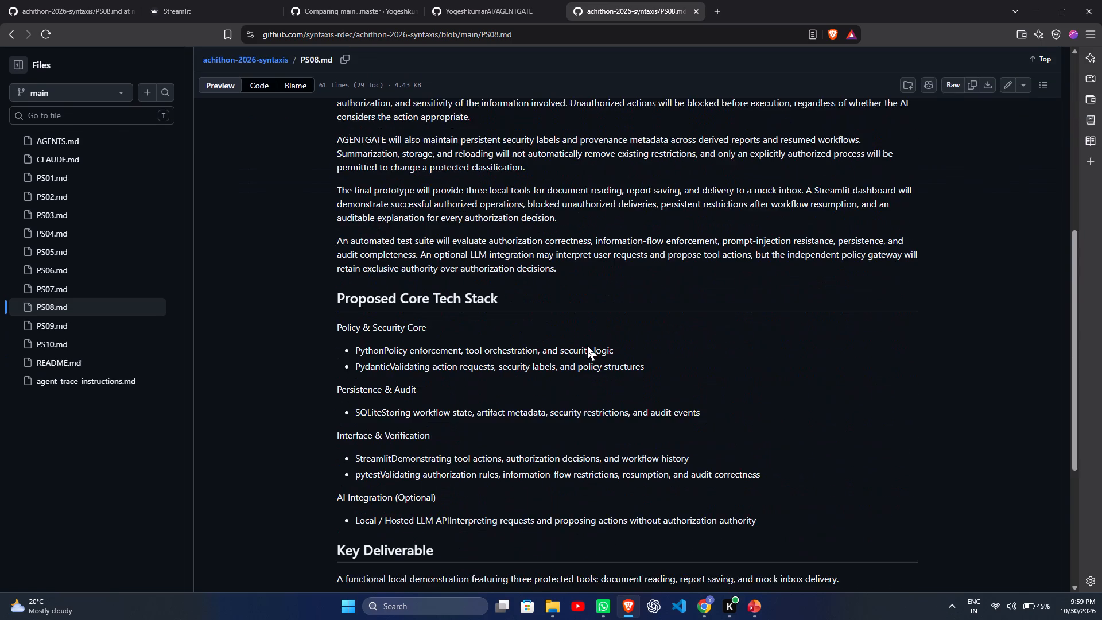
{"action": "scroll", "coordinate": [587, 346], "scroll_direction": "down", "scroll_amount": 1}
{"action": "scroll", "coordinate": [587, 346], "scroll_direction": "up", "scroll_amount": 6}
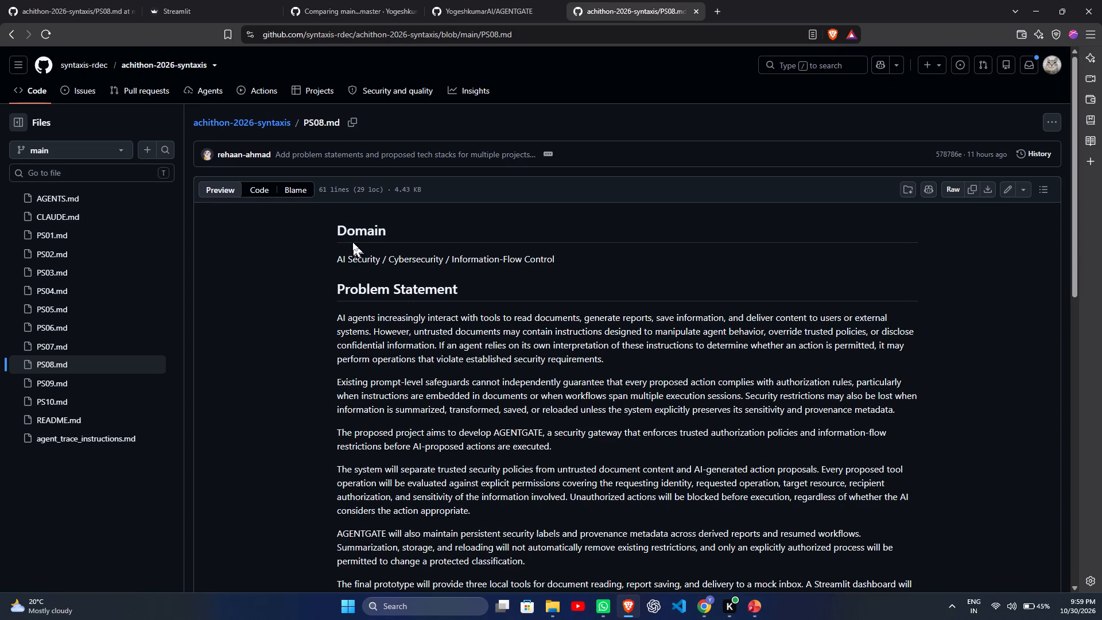
{"action": "key", "text": "alt+Tab"}
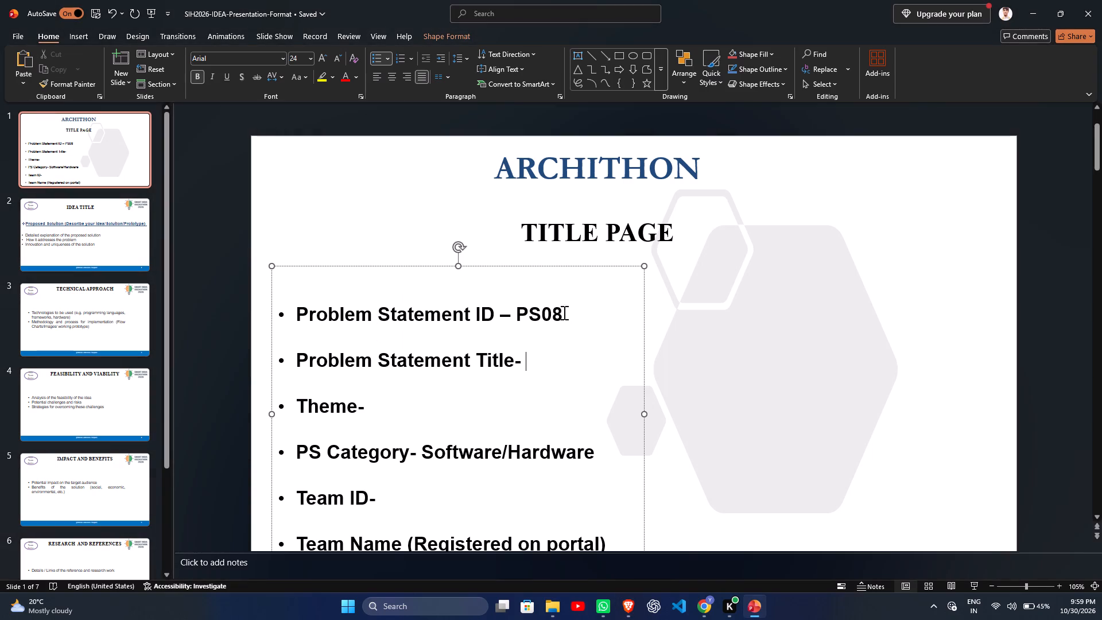
{"action": "key", "text": "alt+Tab"}
Copy the PS08 document's full text, from the Domain heading to the end of the Expected Outcome section.
{"action": "left_click_drag", "start_coordinate": [339, 231], "coordinate": [507, 316]}
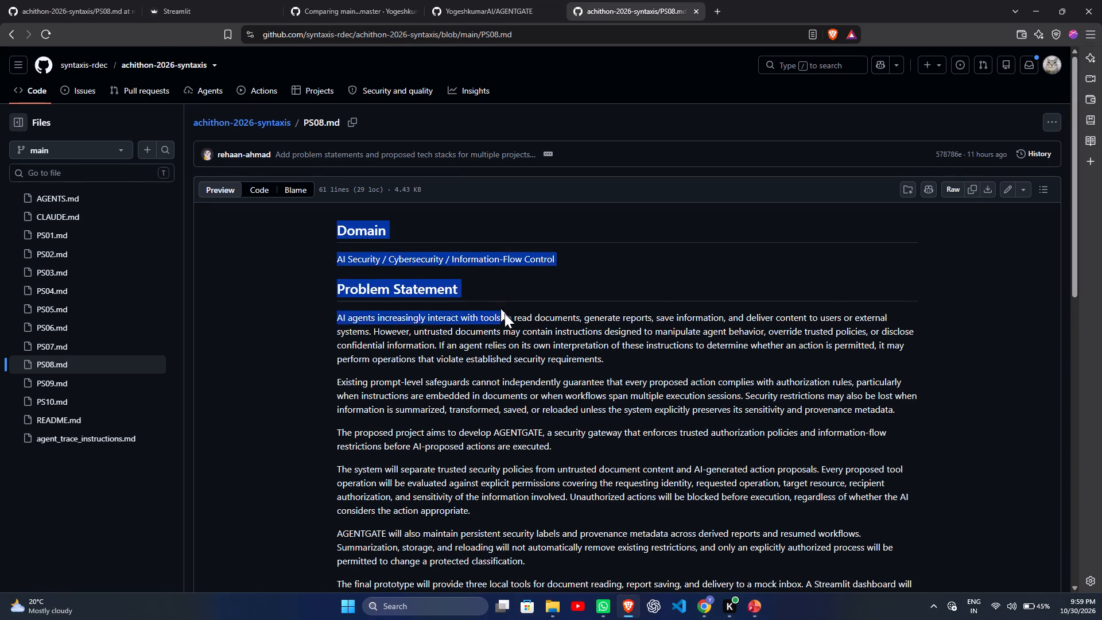
{"action": "left_click_drag", "start_coordinate": [507, 316], "coordinate": [810, 537]}
{"action": "scroll", "coordinate": [512, 323], "scroll_direction": "down", "scroll_amount": 7}
{"action": "scroll", "coordinate": [684, 448], "scroll_direction": "down", "scroll_amount": 4}
{"action": "key", "text": "ctrl+c"}
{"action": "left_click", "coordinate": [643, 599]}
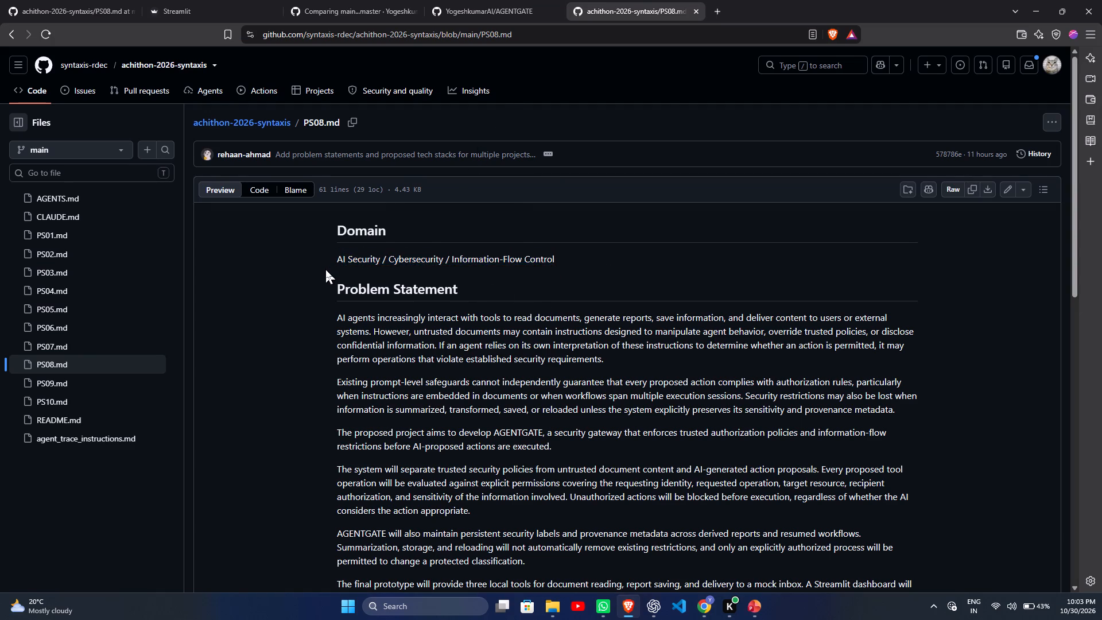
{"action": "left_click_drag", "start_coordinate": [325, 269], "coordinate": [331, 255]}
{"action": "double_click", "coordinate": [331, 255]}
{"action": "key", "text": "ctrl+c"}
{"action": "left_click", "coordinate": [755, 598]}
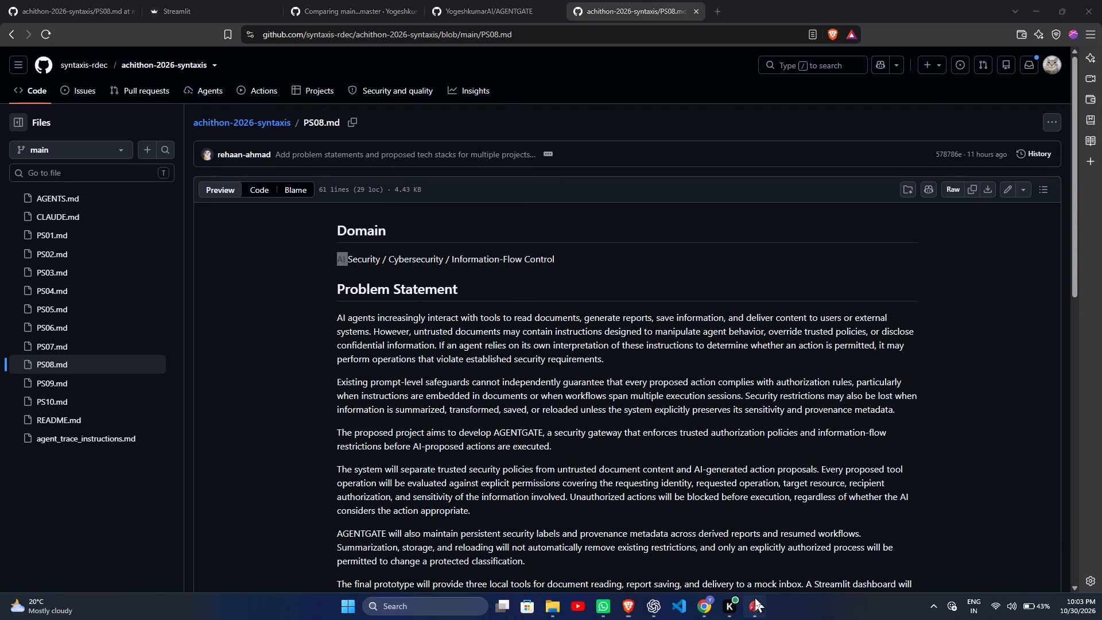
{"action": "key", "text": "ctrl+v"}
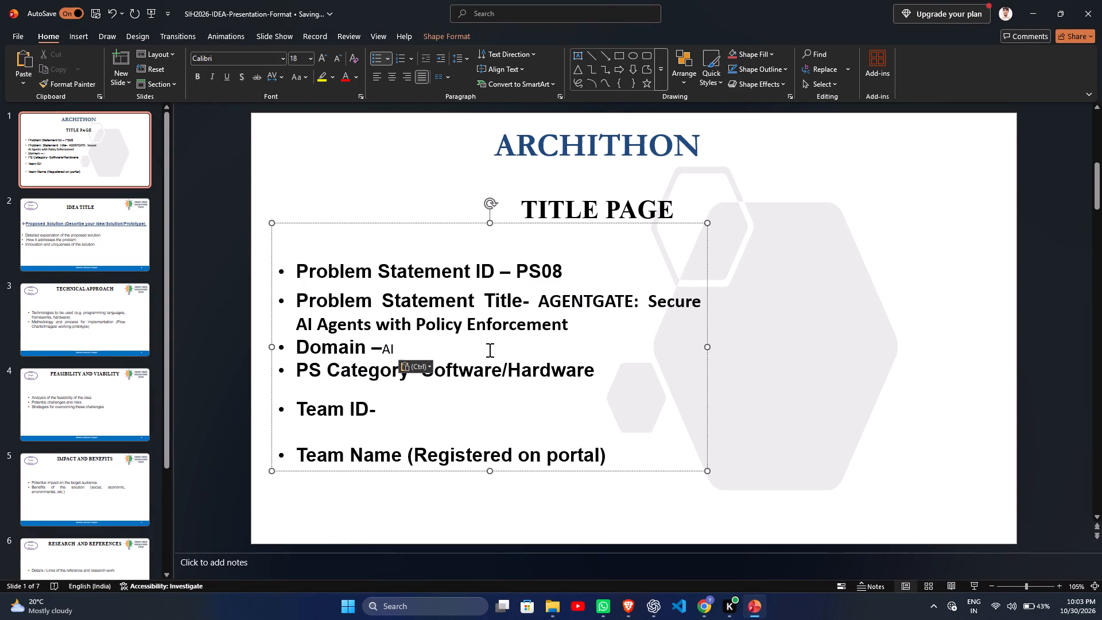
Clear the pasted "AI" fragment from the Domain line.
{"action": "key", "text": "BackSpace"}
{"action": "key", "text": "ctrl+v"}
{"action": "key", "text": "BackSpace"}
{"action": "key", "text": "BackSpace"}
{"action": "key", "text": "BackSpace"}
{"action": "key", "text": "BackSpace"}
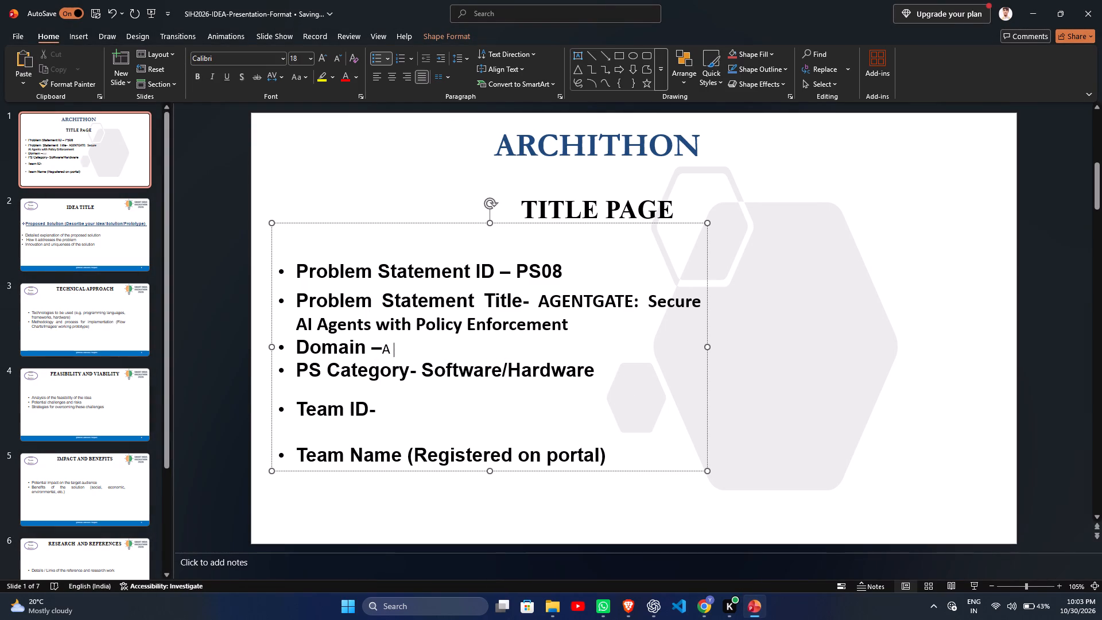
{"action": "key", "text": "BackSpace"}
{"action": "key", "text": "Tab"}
Copy "AI Security / Cybersecurity / Information-Flow Control" from PS08.md in Brave into the slide's Domain line in PowerPoint.
{"action": "key", "text": "alt+Tab"}
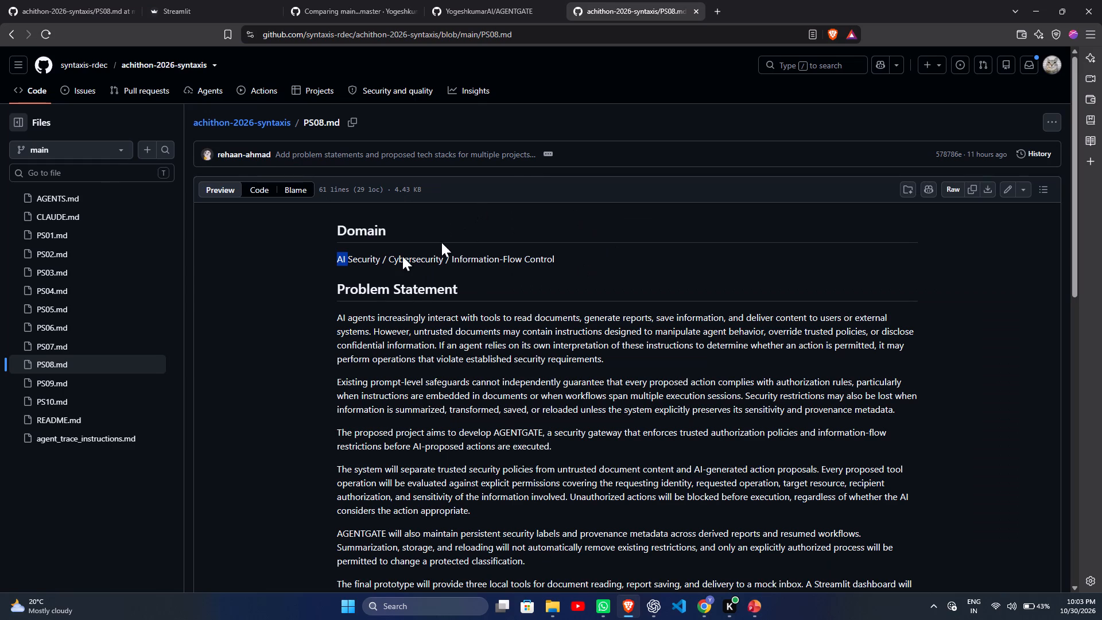
{"action": "left_click", "coordinate": [435, 262]}
{"action": "left_click_drag", "start_coordinate": [583, 261], "coordinate": [282, 261]}
{"action": "key", "text": "ctrl+x"}
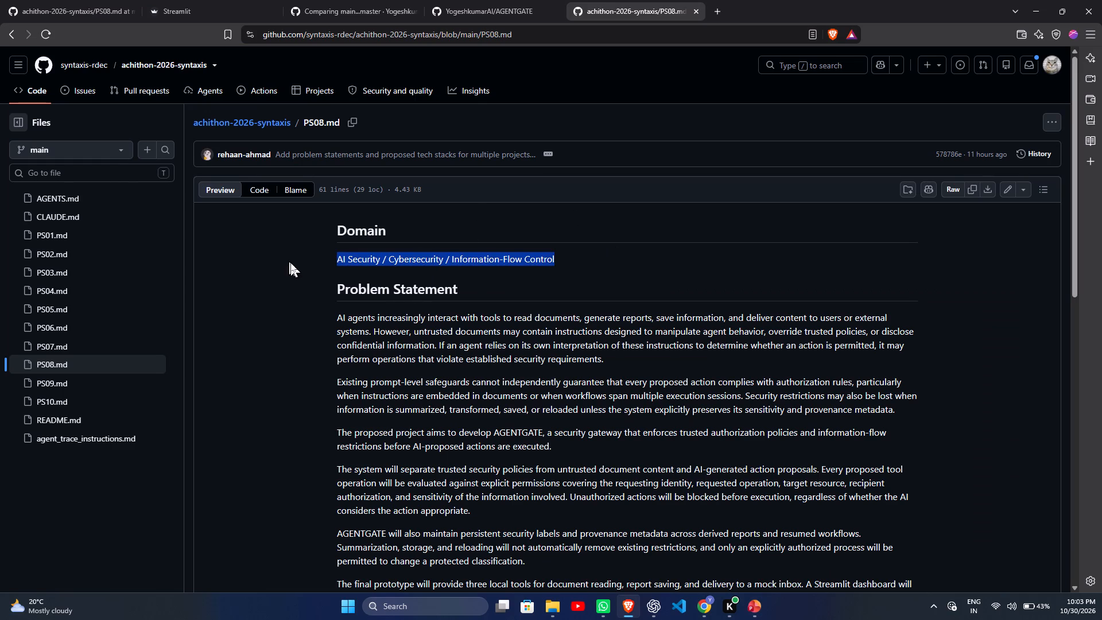
{"action": "key", "text": "ctrl+c"}
{"action": "key", "text": "alt+Tab"}
{"action": "key", "text": "ctrl+v"}
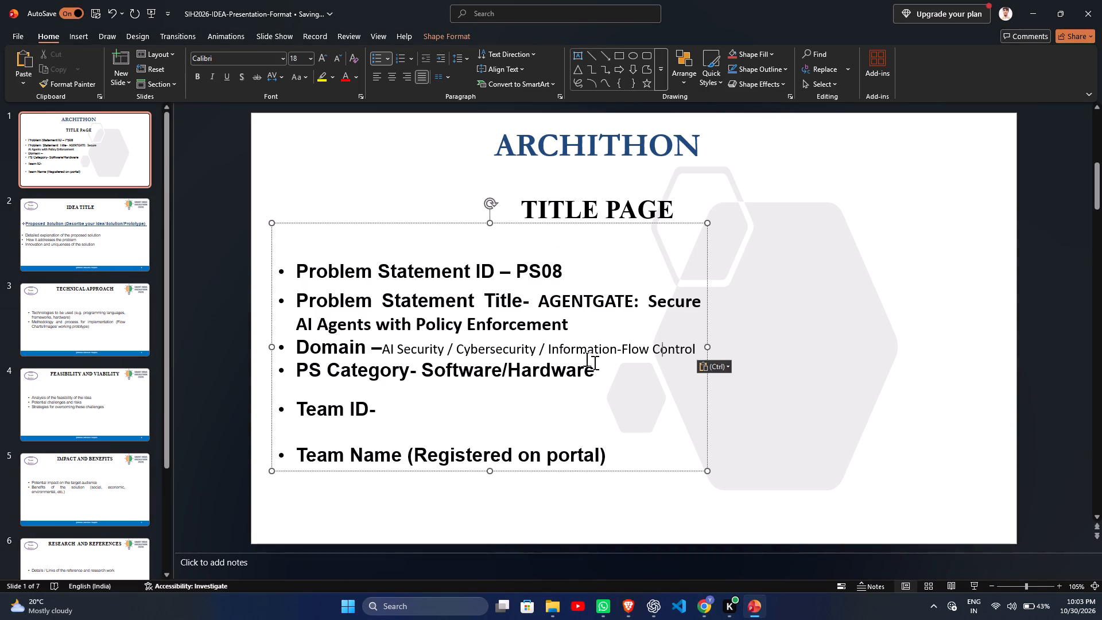
Format the pasted domain text "AI Security / Cybersecurity / Information-Flow Control" as bold at font size 24.
{"action": "left_click_drag", "start_coordinate": [383, 348], "coordinate": [730, 346]}
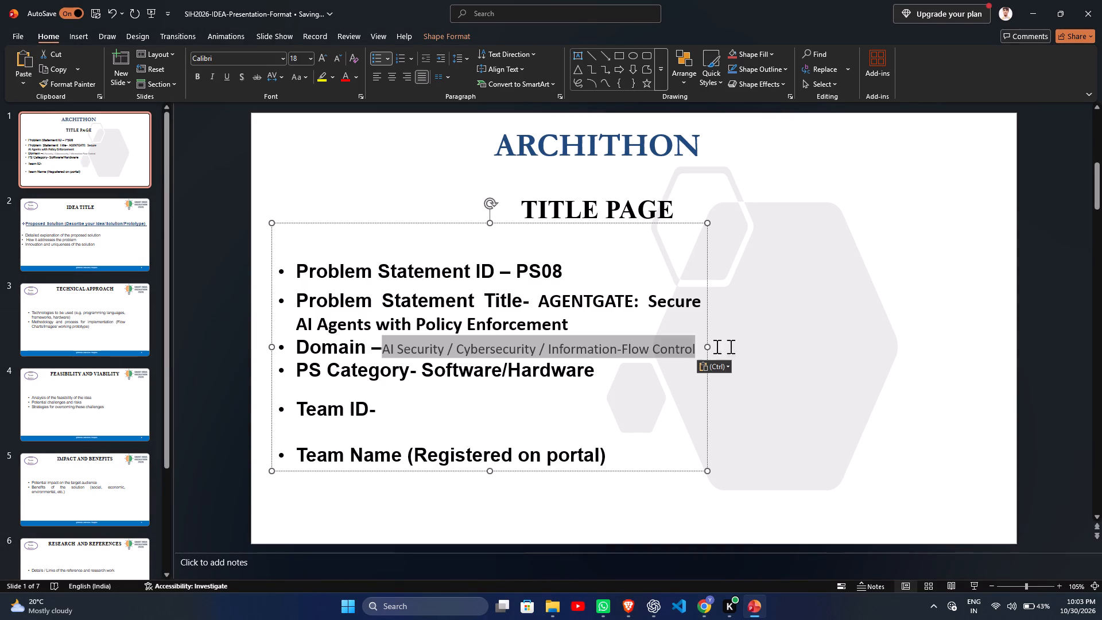
{"action": "left_click_drag", "start_coordinate": [730, 346], "coordinate": [736, 346]}
{"action": "left_click", "coordinate": [198, 77]}
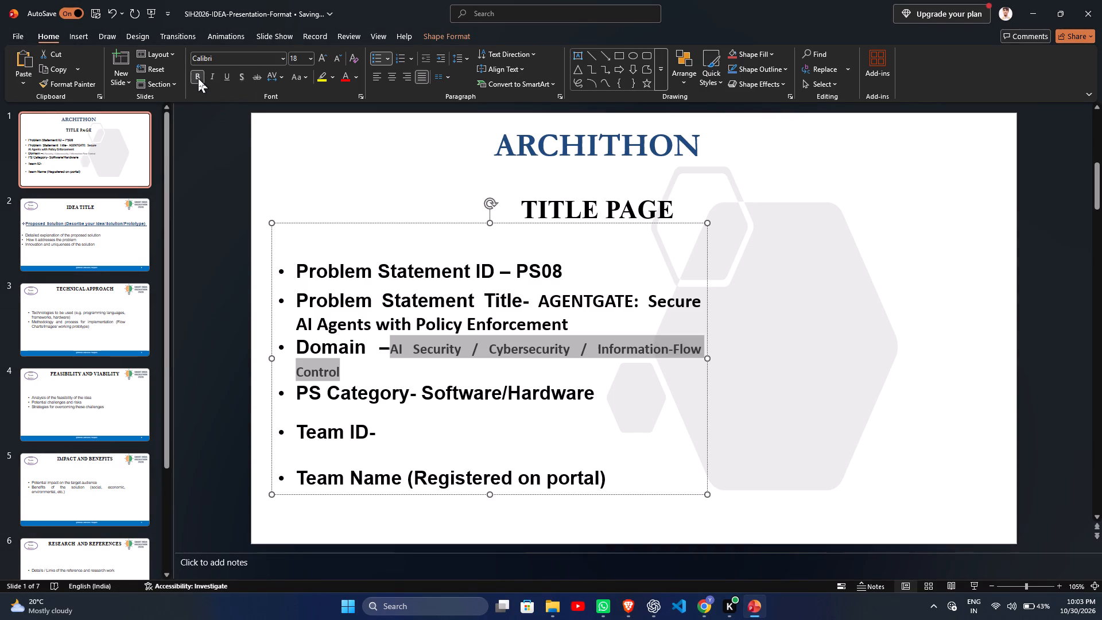
{"action": "left_click", "coordinate": [309, 56]}
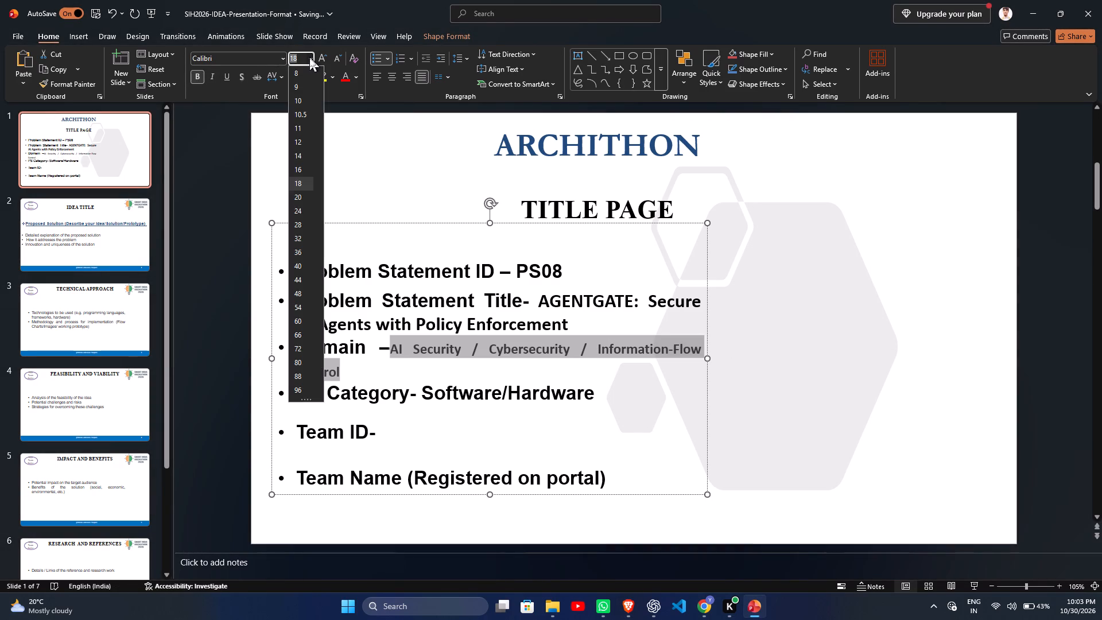
{"action": "left_click", "coordinate": [304, 207]}
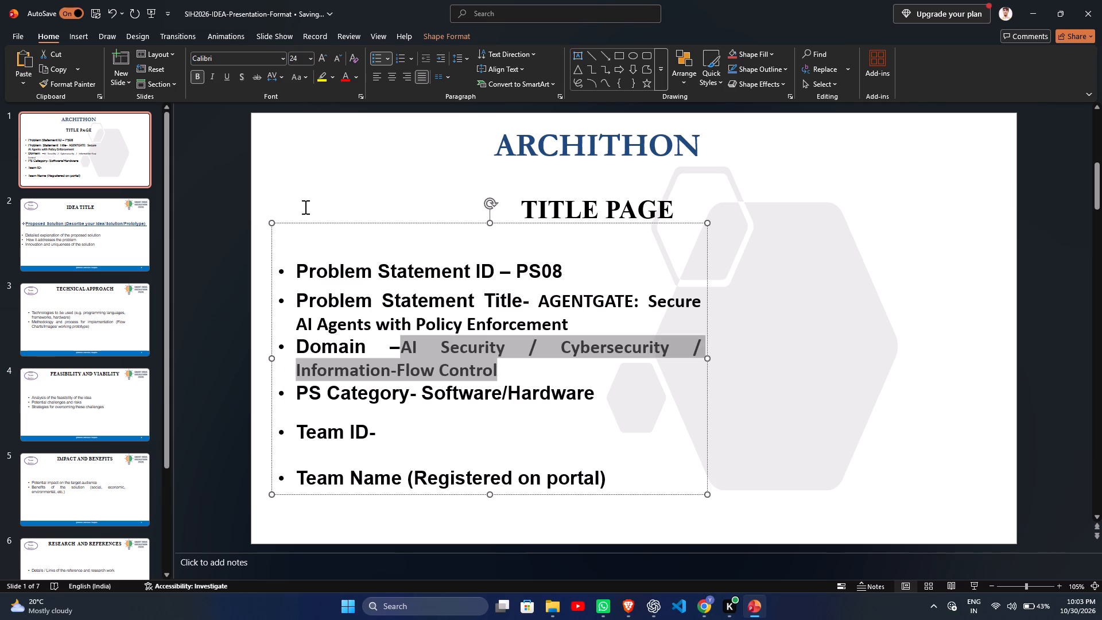
Set the font of the domain text "AI Security / Cybersecurity / Information-Flow Control" to Calibri (Headings).
{"action": "left_click", "coordinate": [230, 56]}
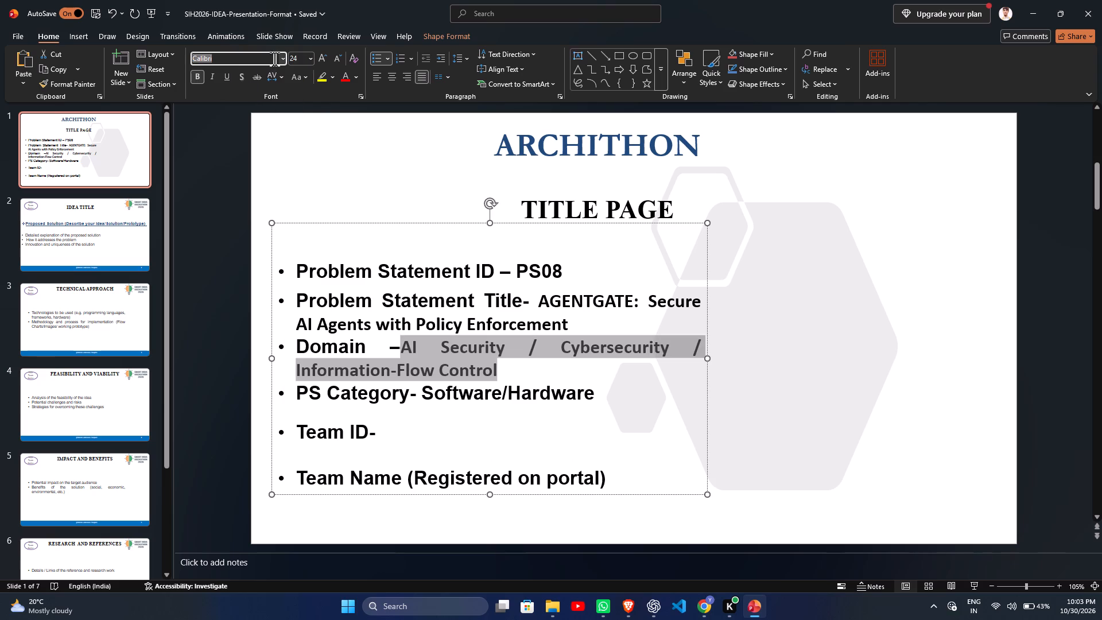
{"action": "left_click", "coordinate": [281, 56]}
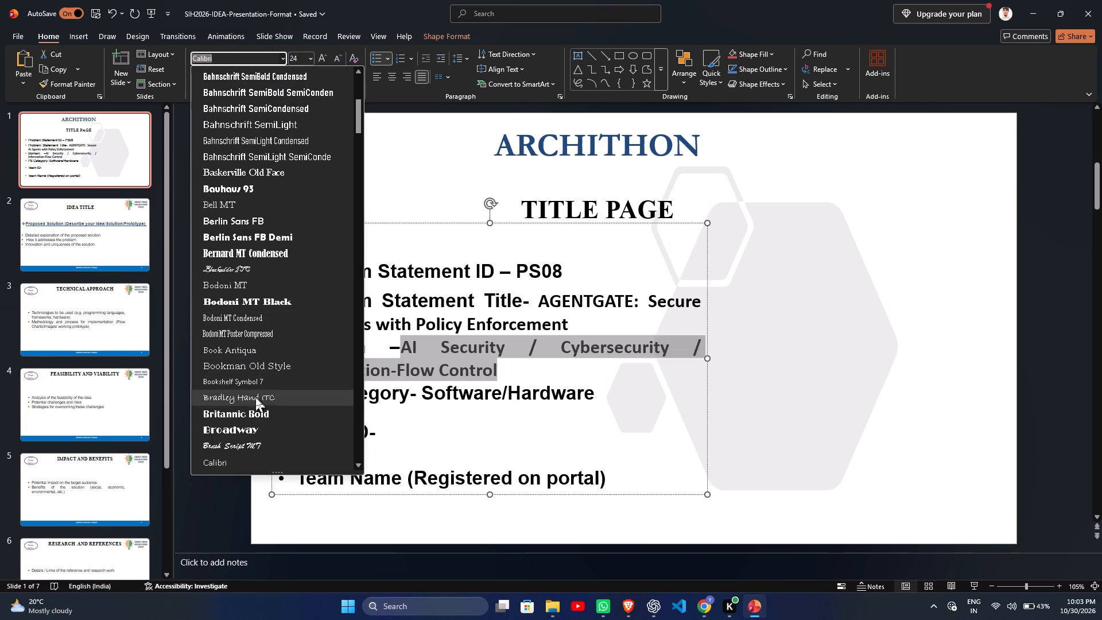
{"action": "scroll", "coordinate": [259, 454], "scroll_direction": "down", "scroll_amount": 2}
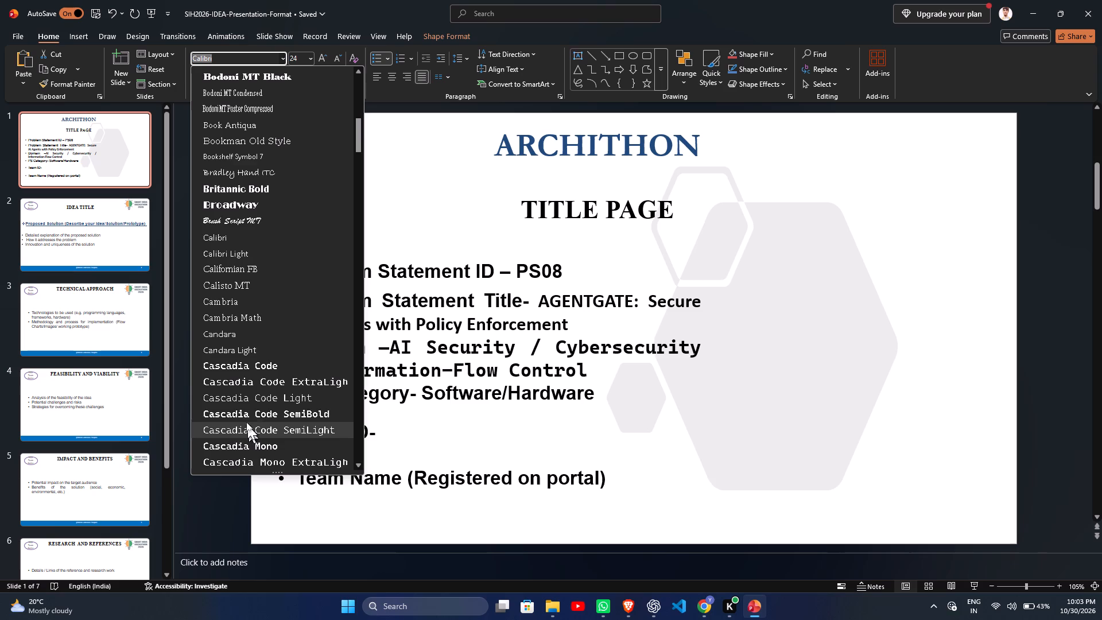
{"action": "scroll", "coordinate": [246, 420], "scroll_direction": "down", "scroll_amount": 6}
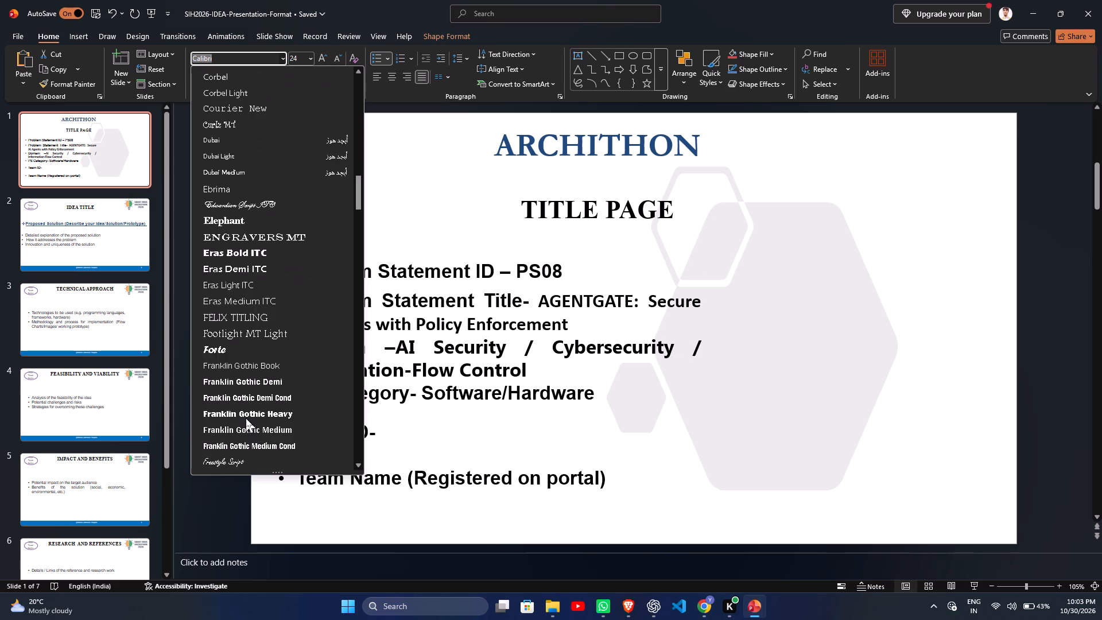
{"action": "scroll", "coordinate": [246, 418], "scroll_direction": "down", "scroll_amount": 1}
{"action": "scroll", "coordinate": [246, 418], "scroll_direction": "up", "scroll_amount": 6}
{"action": "scroll", "coordinate": [231, 316], "scroll_direction": "up", "scroll_amount": 5}
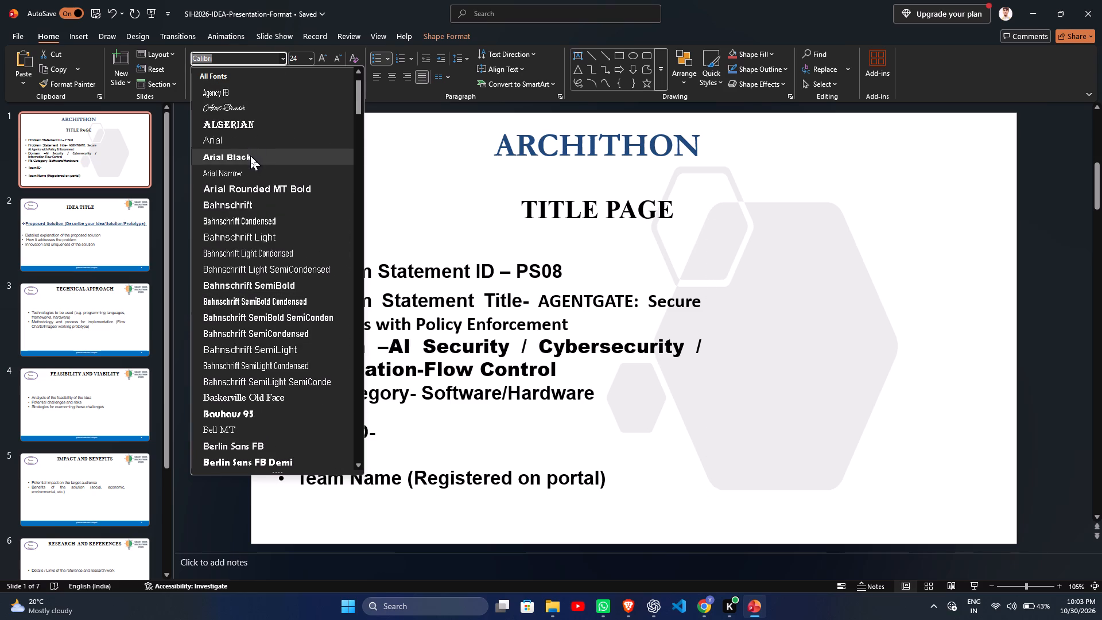
{"action": "scroll", "coordinate": [250, 151], "scroll_direction": "up", "scroll_amount": 2}
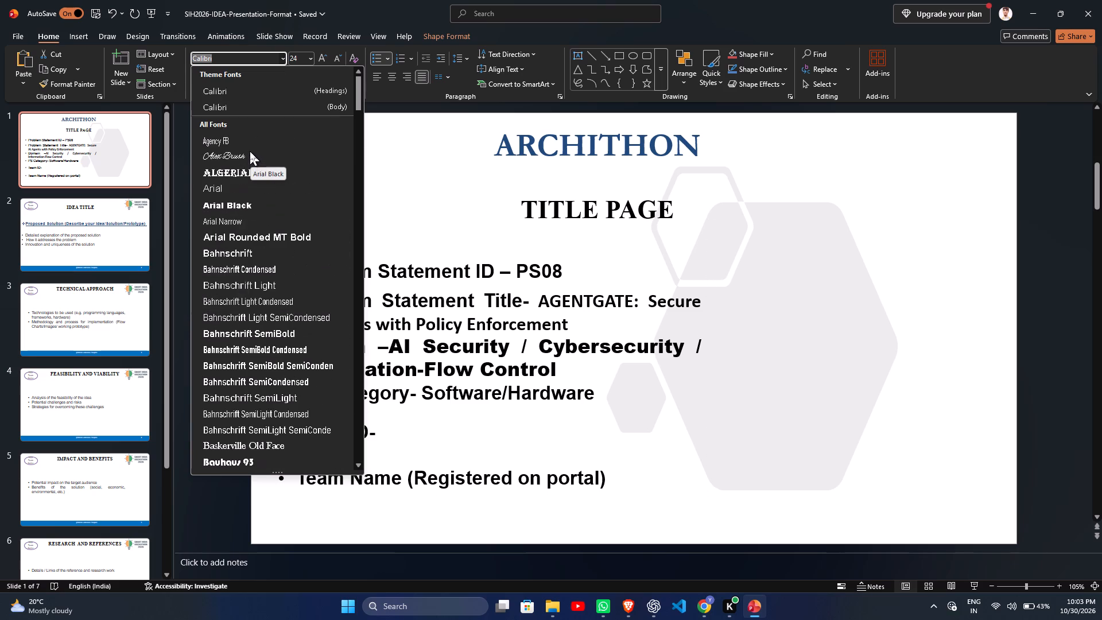
{"action": "left_click", "coordinate": [224, 97]}
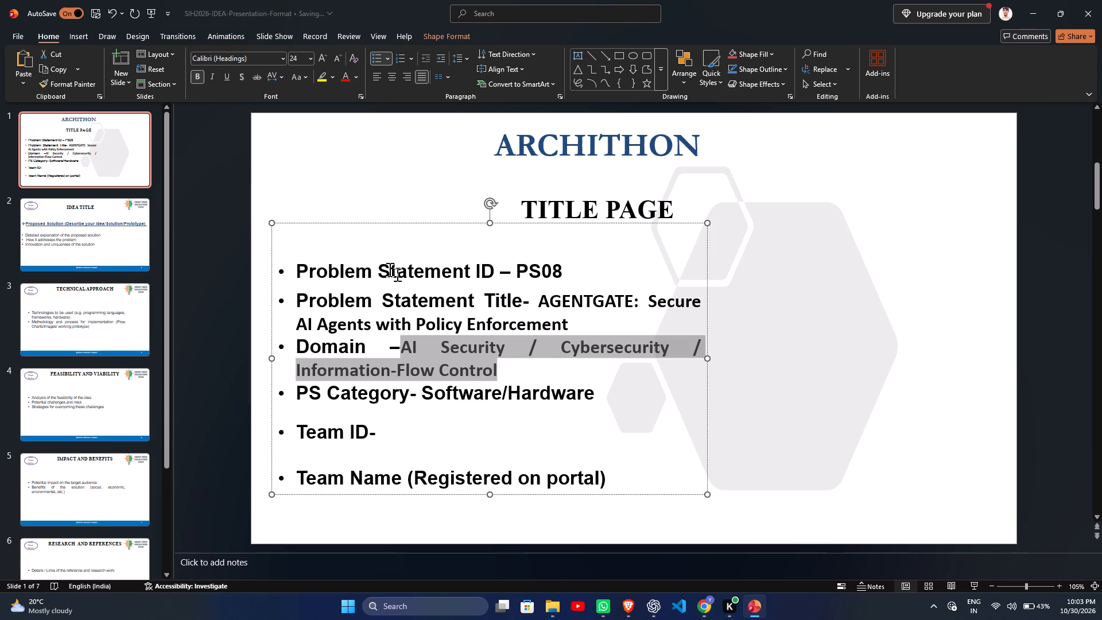
{"action": "left_click", "coordinate": [556, 371]}
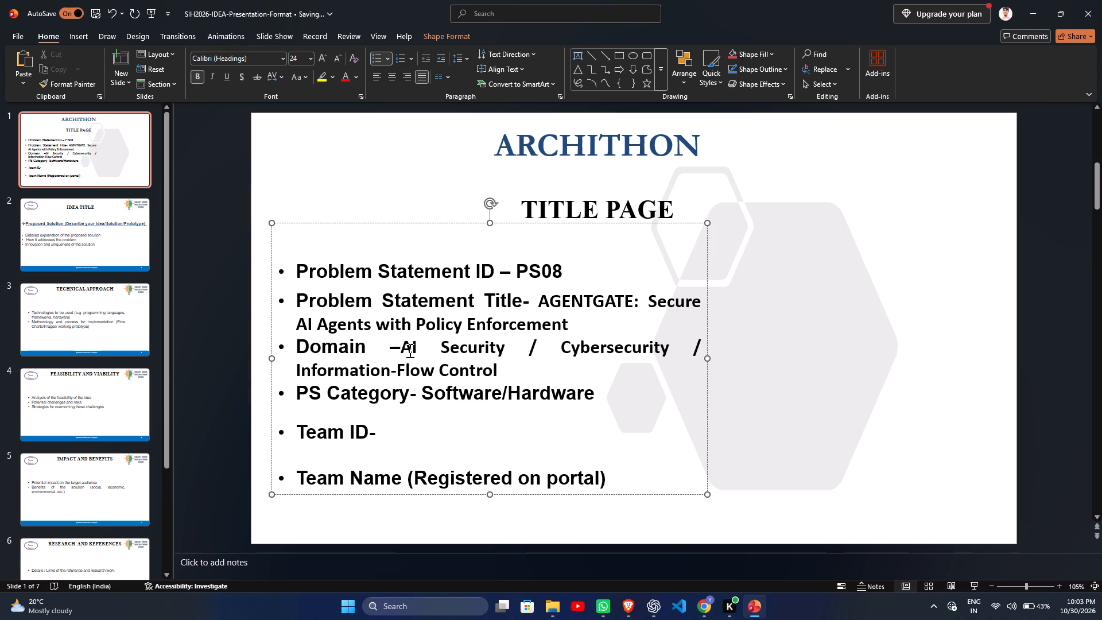
Insert a space between the dash and "AI Security" on the Domain line.
{"action": "left_click", "coordinate": [397, 346]}
{"action": "left_click", "coordinate": [400, 347]}
{"action": "key", "text": "space"}
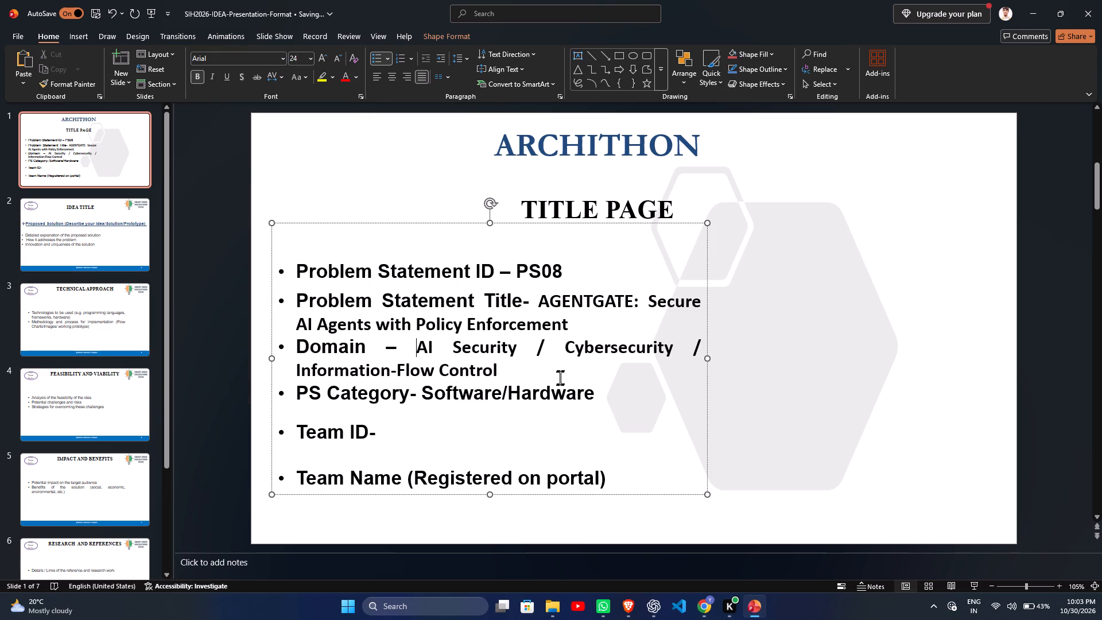
{"action": "left_click", "coordinate": [559, 376]}
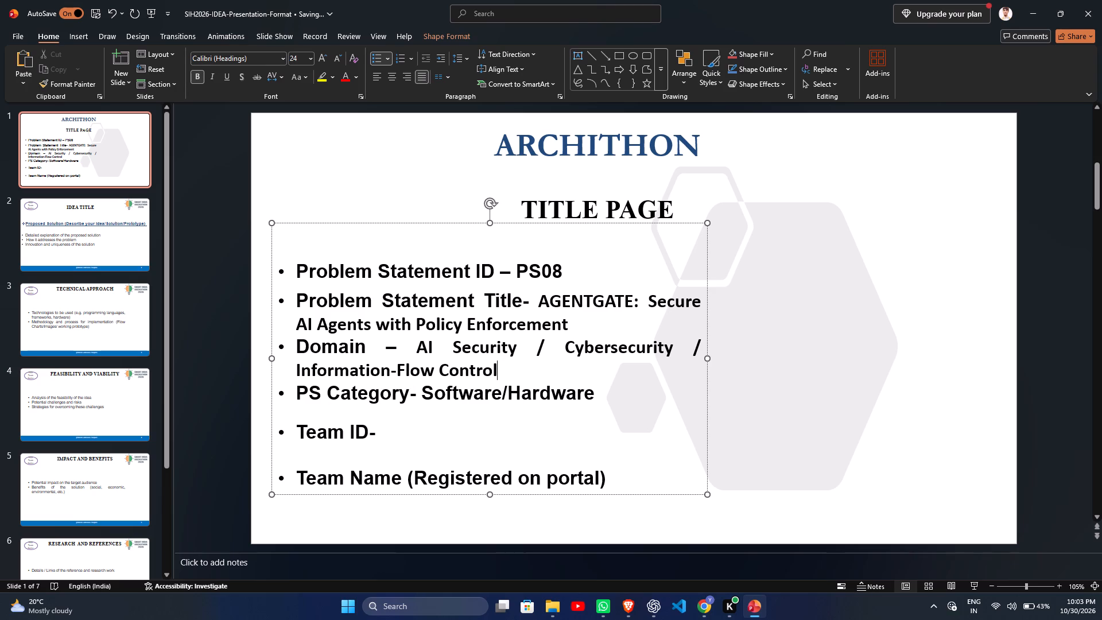
Enter the team ID "HACK16" after the dash on the Team ID line, preceded by a space.
{"action": "left_click", "coordinate": [407, 433]}
{"action": "key", "text": "space"}
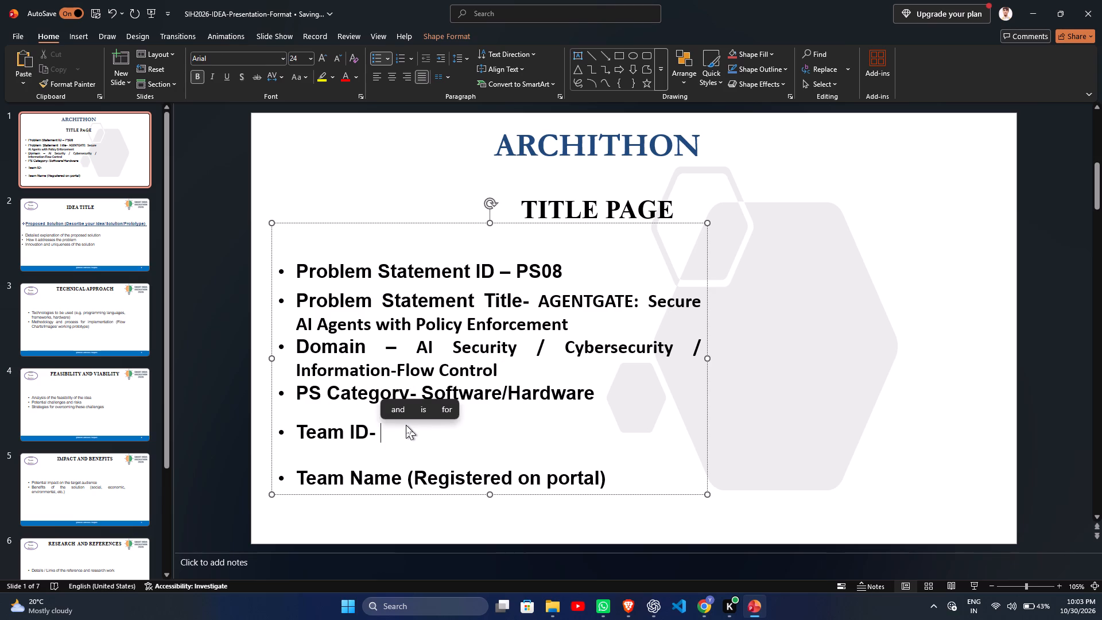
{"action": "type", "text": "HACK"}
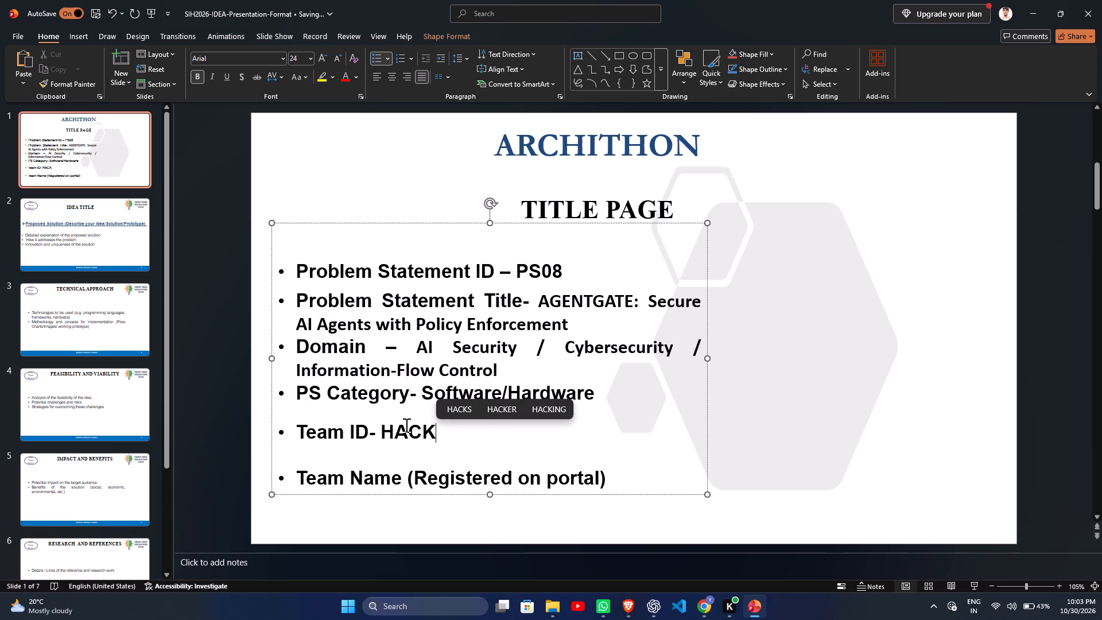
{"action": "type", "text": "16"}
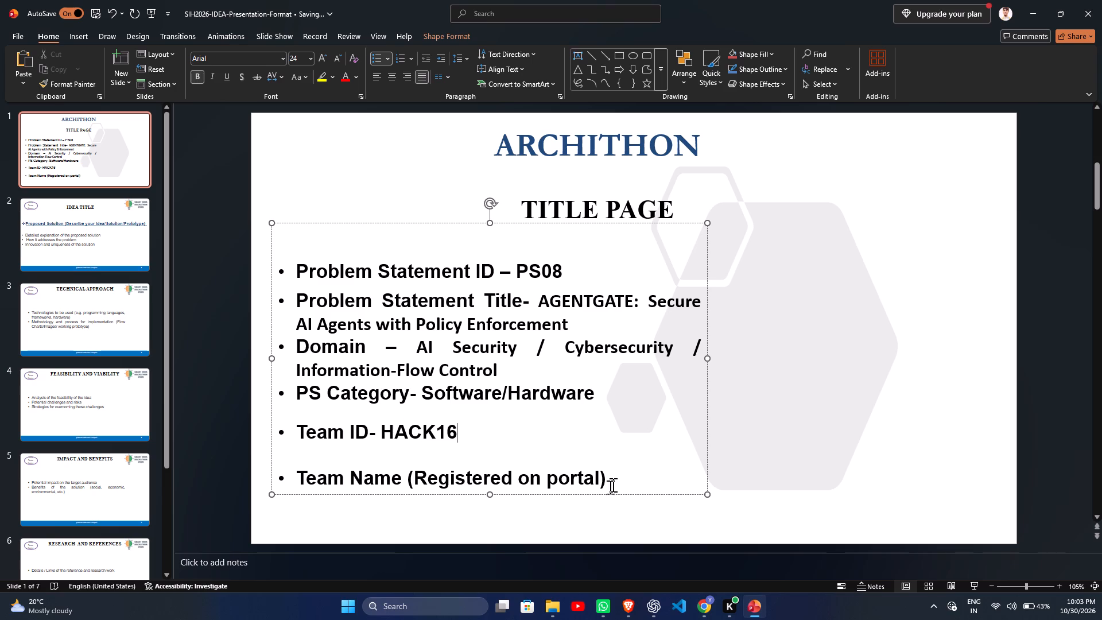
Delete the "(Registered on portal)" note from the Team Name line.
{"action": "left_click_drag", "start_coordinate": [611, 478], "coordinate": [522, 486]}
{"action": "left_click_drag", "start_coordinate": [514, 486], "coordinate": [507, 486]}
{"action": "left_click_drag", "start_coordinate": [497, 486], "coordinate": [403, 485]}
{"action": "left_click", "coordinate": [403, 485]}
{"action": "left_click_drag", "start_coordinate": [633, 483], "coordinate": [475, 480]}
{"action": "left_click_drag", "start_coordinate": [465, 481], "coordinate": [453, 482]}
{"action": "left_click", "coordinate": [453, 482]}
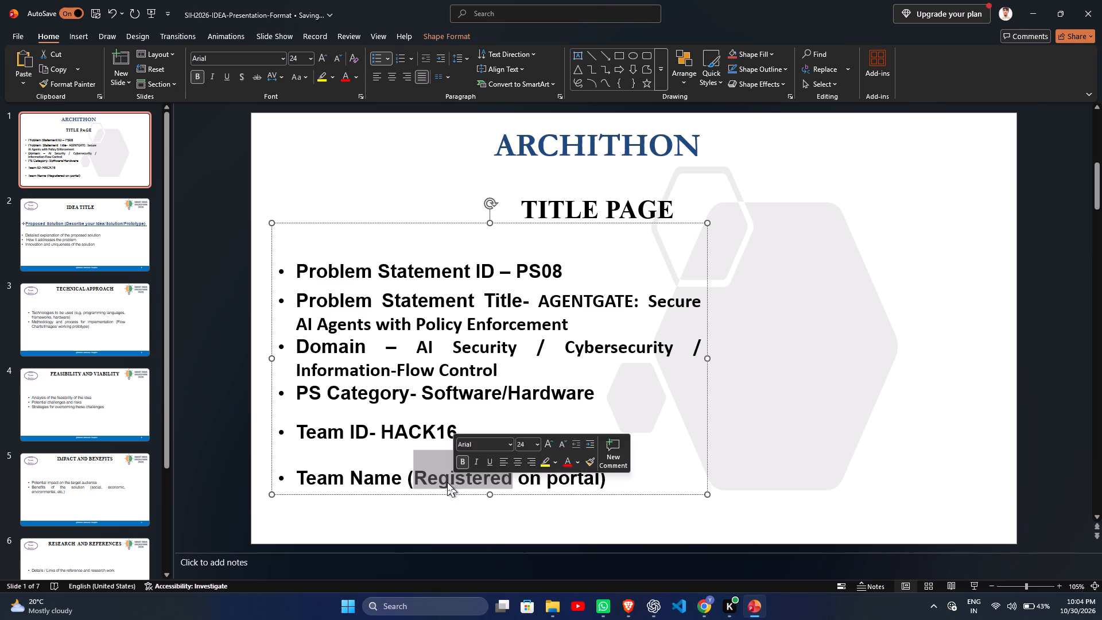
{"action": "key", "text": "BackSpace"}
{"action": "key", "text": "Right"}
{"action": "key", "text": "Right"}
{"action": "key", "text": "Right"}
{"action": "key", "text": "Right"}
{"action": "key", "text": "Right"}
{"action": "key", "text": "Right"}
{"action": "key", "text": "Right"}
{"action": "key", "text": "Right"}
{"action": "key", "text": "Right"}
{"action": "key", "text": "Right"}
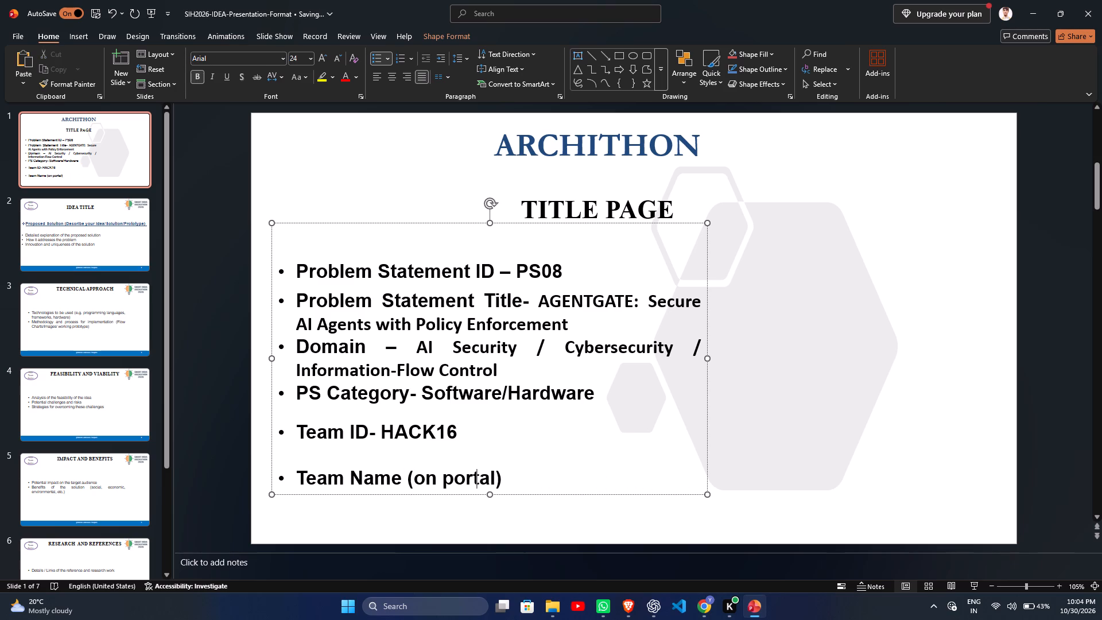
{"action": "key", "text": "Right"}
{"action": "key", "text": "BackSpace"}
{"action": "key", "text": "BackSpace"}
{"action": "key", "text": "BackSpace"}
{"action": "key", "text": "BackSpace"}
{"action": "key", "text": "BackSpace"}
{"action": "key", "text": "BackSpace"}
{"action": "key", "text": "BackSpace"}
{"action": "key", "text": "BackSpace"}
{"action": "key", "text": "BackSpace"}
{"action": "key", "text": "BackSpace"}
{"action": "key", "text": "BackSpace"}
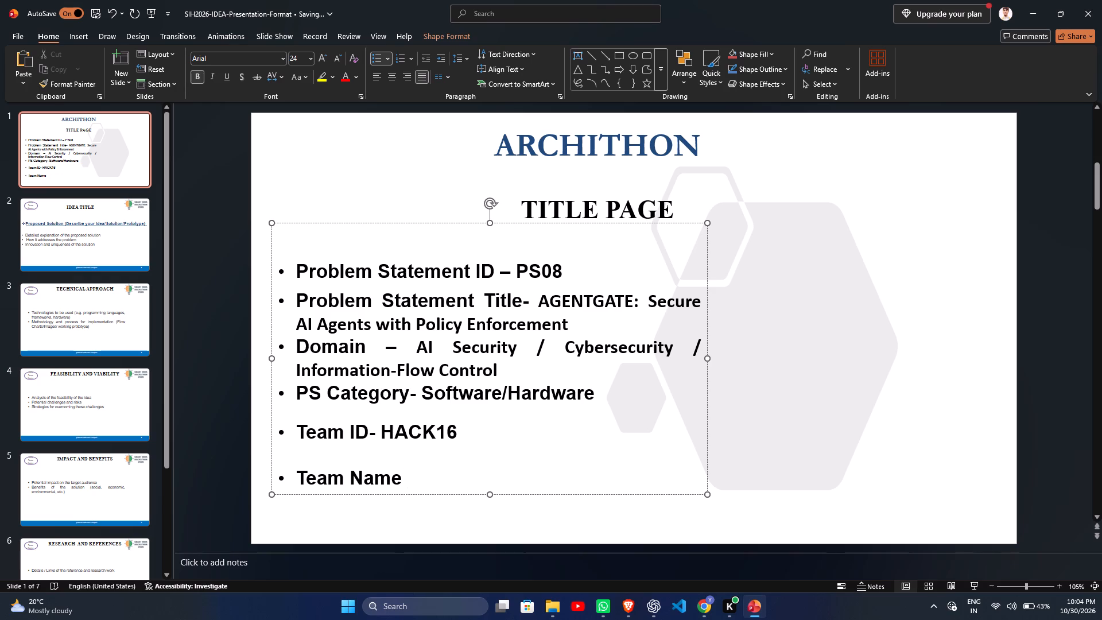
Complete the Team Name line with a colon and the name "Neural Gen".
{"action": "type", "text": ":"}
{"action": "key", "text": "space"}
{"action": "type", "text": "NEur"}
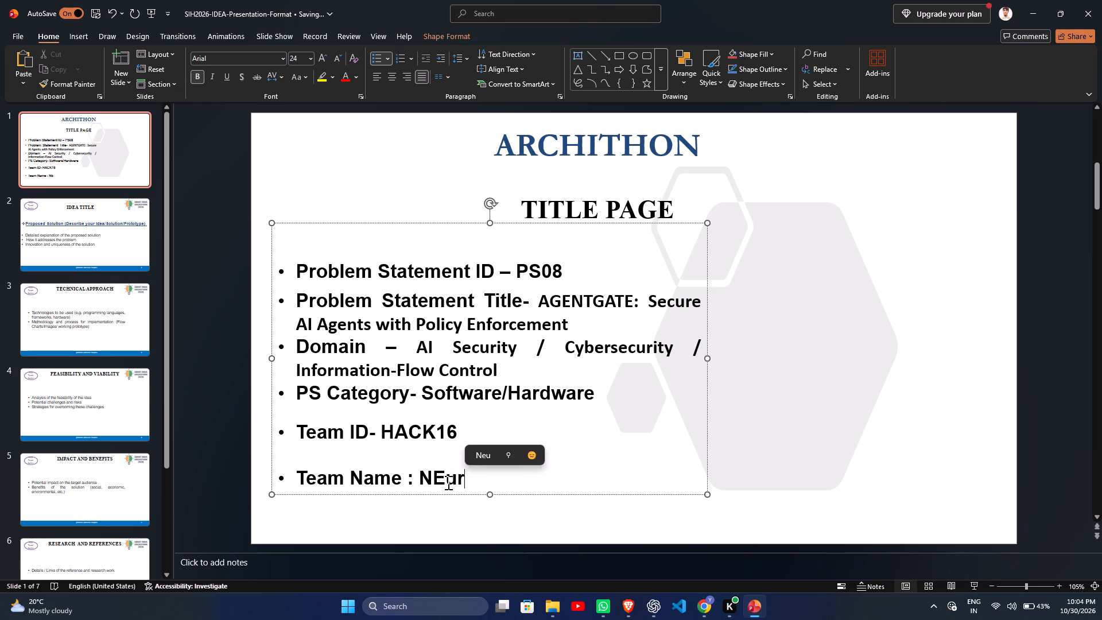
{"action": "key", "text": "BackSpace"}
{"action": "key", "text": "BackSpace"}
{"action": "key", "text": "BackSpace"}
{"action": "type", "text": "eural Gen"}
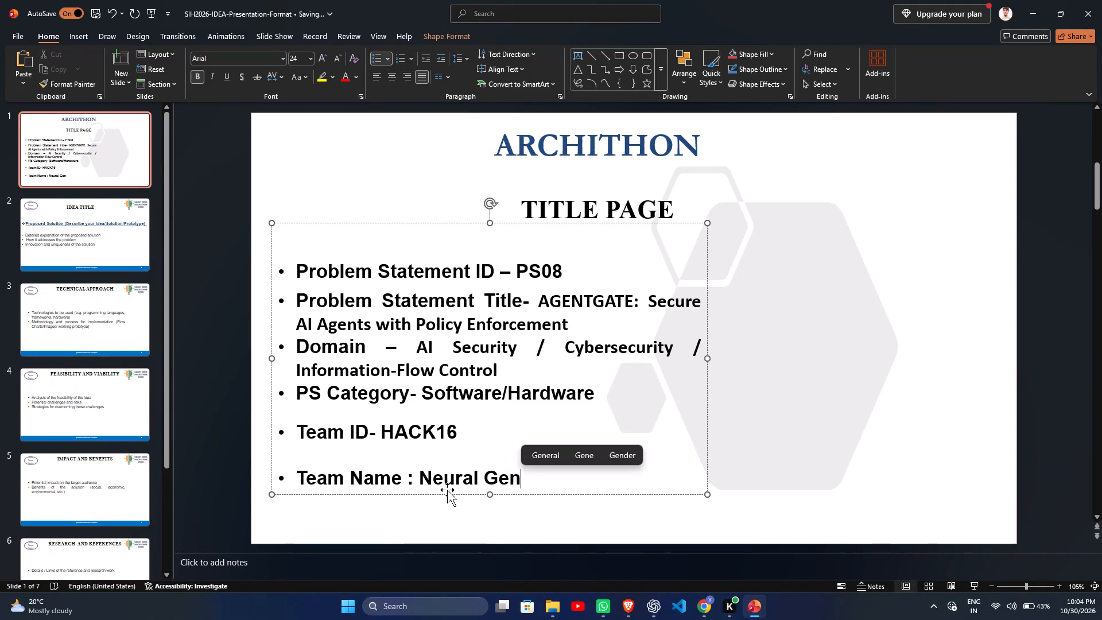
{"action": "key", "text": "Left"}
{"action": "key", "text": "Left"}
{"action": "key", "text": "BackSpace"}
{"action": "key", "text": "g"}
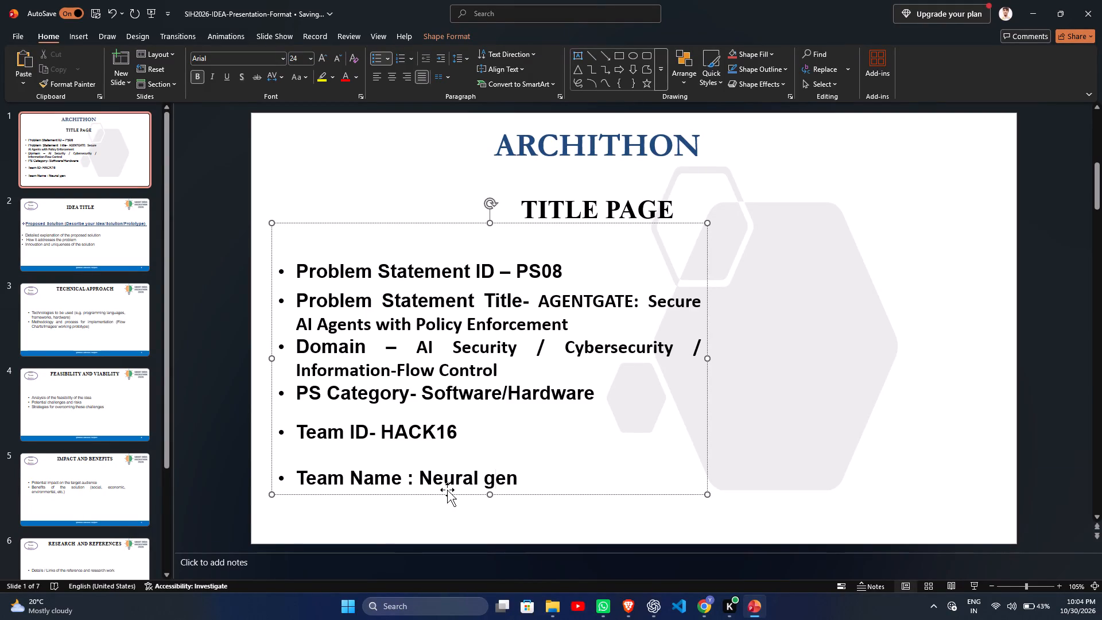
{"action": "key", "text": "BackSpace"}
{"action": "key", "text": "shift+g"}
{"action": "key", "text": "Right"}
{"action": "key", "text": "Right"}
{"action": "key", "text": "Right"}
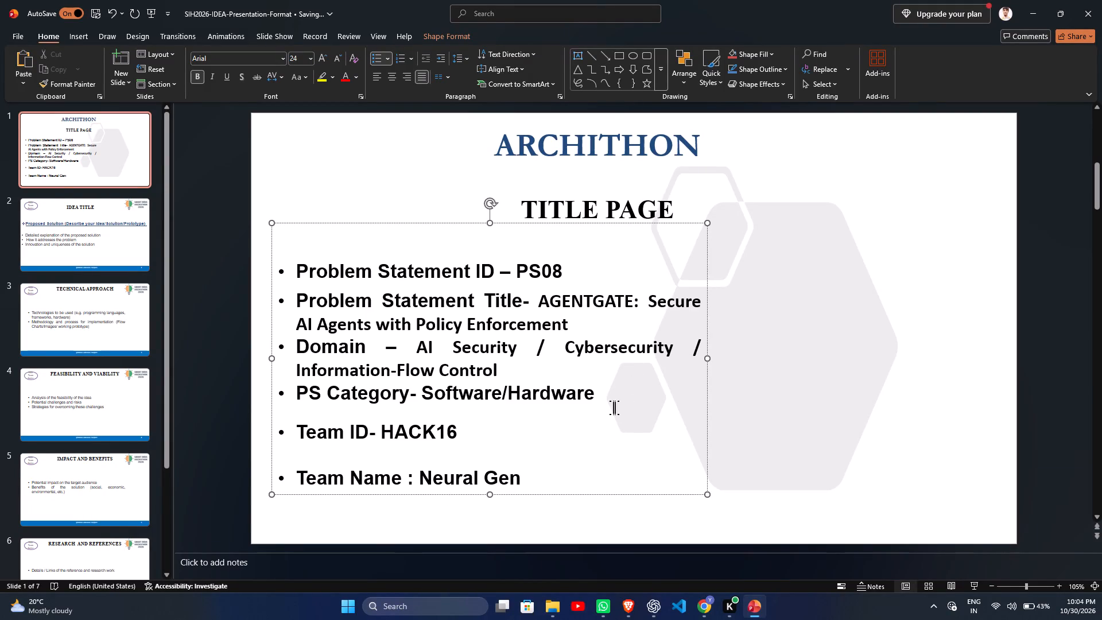
Remove bold from the problem statement title text "AGENTGATE: Secure AI Agents with Policy Enforcement", keeping its label bold.
{"action": "left_click", "coordinate": [693, 410]}
{"action": "left_click_drag", "start_coordinate": [604, 329], "coordinate": [127, 328]}
{"action": "left_click_drag", "start_coordinate": [111, 325], "coordinate": [111, 325]}
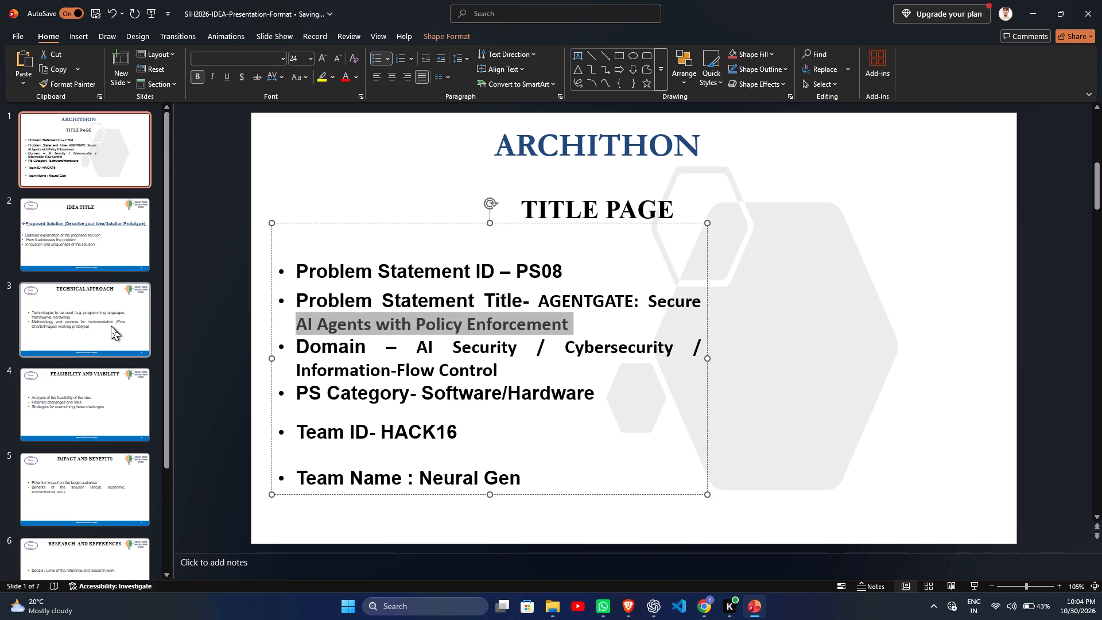
{"action": "left_click_drag", "start_coordinate": [111, 325], "coordinate": [152, 316]}
{"action": "left_click_drag", "start_coordinate": [192, 315], "coordinate": [251, 315]}
{"action": "left_click_drag", "start_coordinate": [308, 315], "coordinate": [410, 315]}
{"action": "double_click", "coordinate": [626, 314]}
{"action": "left_click_drag", "start_coordinate": [626, 313], "coordinate": [584, 310]}
{"action": "left_click", "coordinate": [584, 311]}
{"action": "scroll", "coordinate": [562, 424], "scroll_direction": "down", "scroll_amount": 1}
{"action": "scroll", "coordinate": [563, 423], "scroll_direction": "up", "scroll_amount": 3}
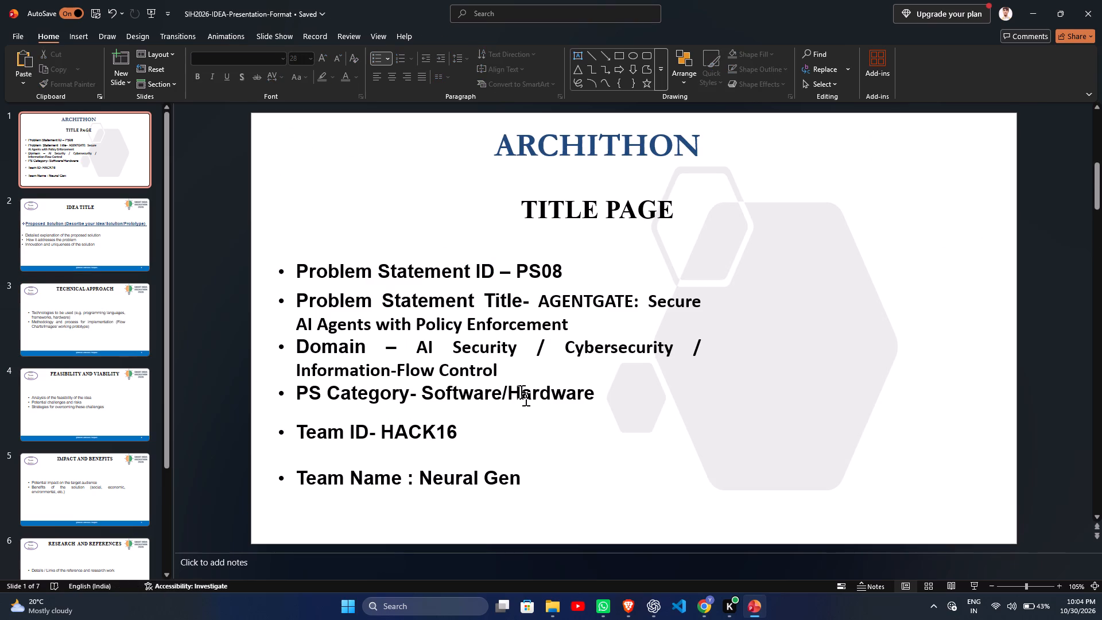
{"action": "left_click_drag", "start_coordinate": [613, 331], "coordinate": [270, 334]}
{"action": "left_click", "coordinate": [256, 333]}
{"action": "left_click_drag", "start_coordinate": [241, 331], "coordinate": [536, 304]}
{"action": "left_click", "coordinate": [536, 304]}
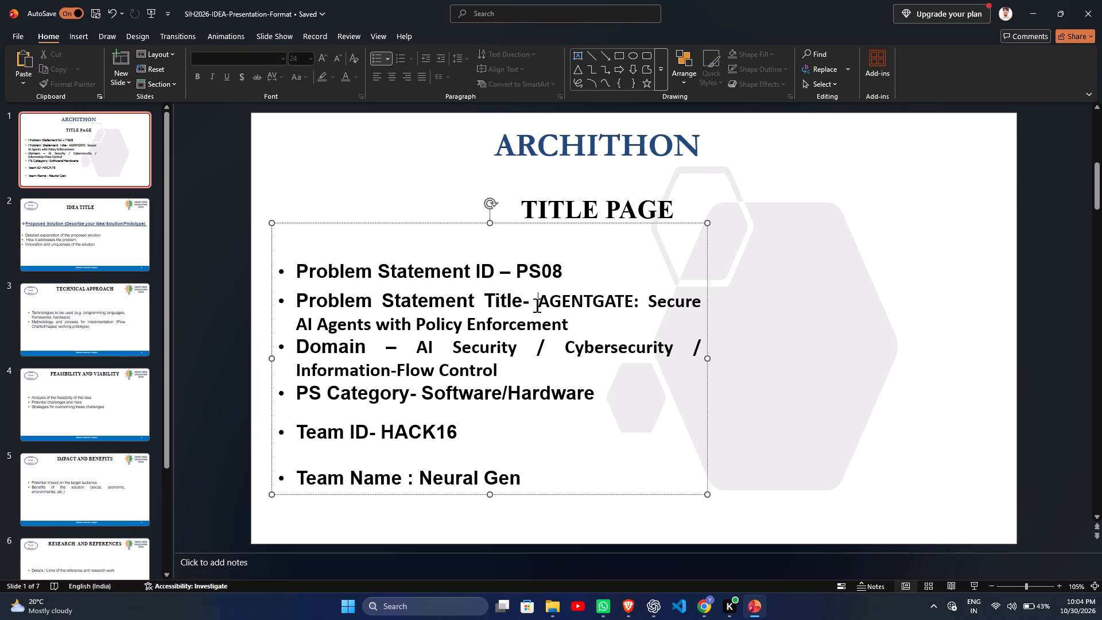
{"action": "left_click_drag", "start_coordinate": [538, 301], "coordinate": [700, 300]}
{"action": "triple_click", "coordinate": [700, 300]}
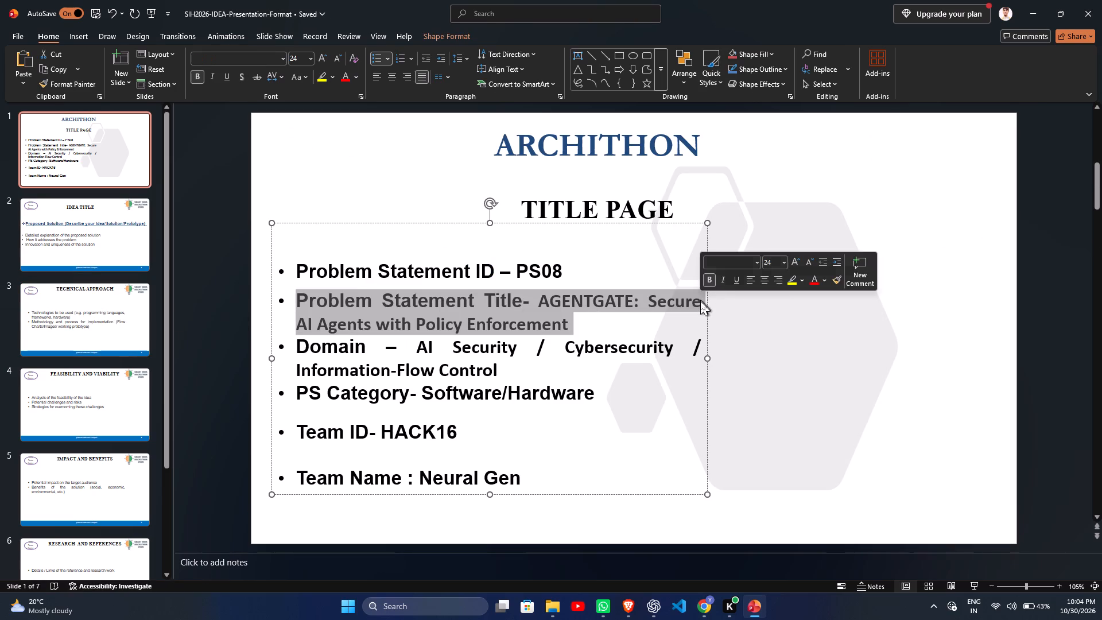
{"action": "left_click", "coordinate": [602, 313]}
{"action": "left_click_drag", "start_coordinate": [577, 327], "coordinate": [568, 327]}
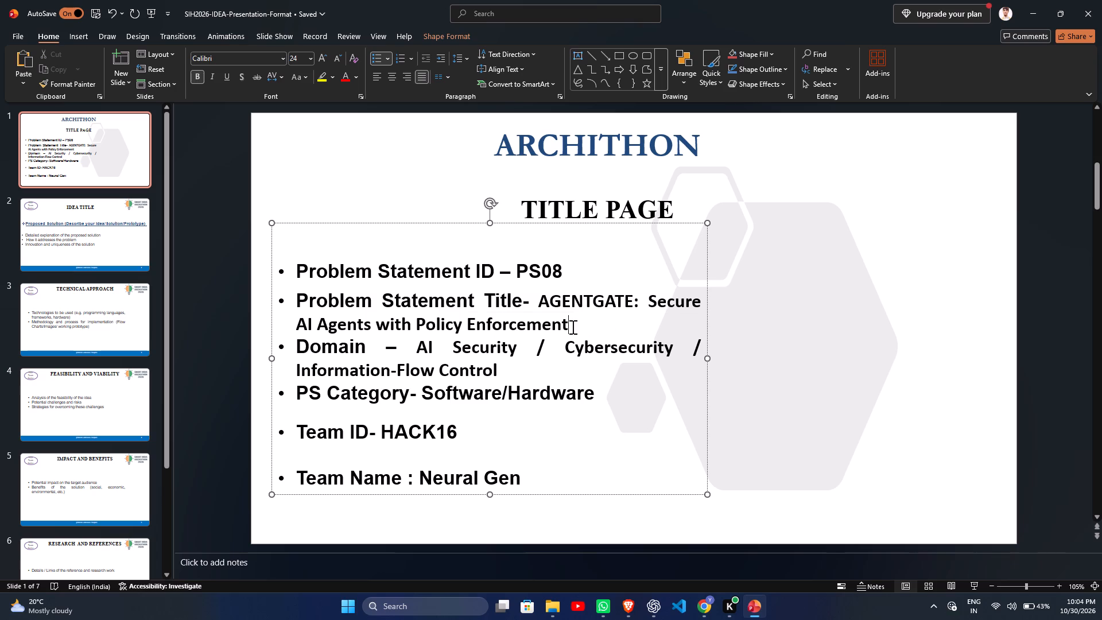
{"action": "left_click_drag", "start_coordinate": [568, 327], "coordinate": [544, 292]}
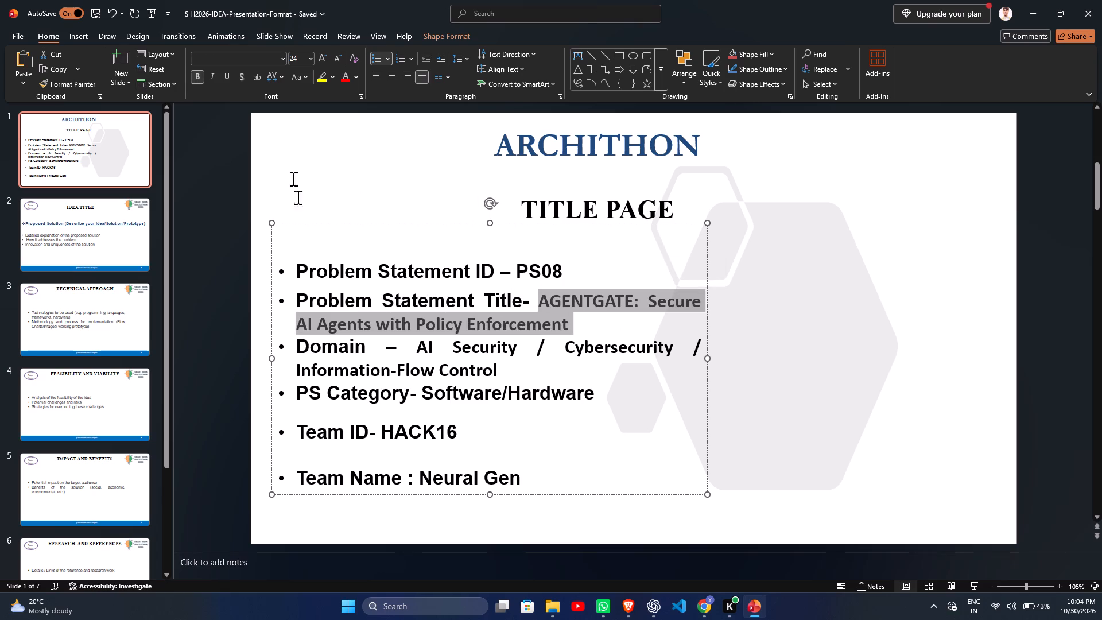
{"action": "left_click", "coordinate": [199, 77]}
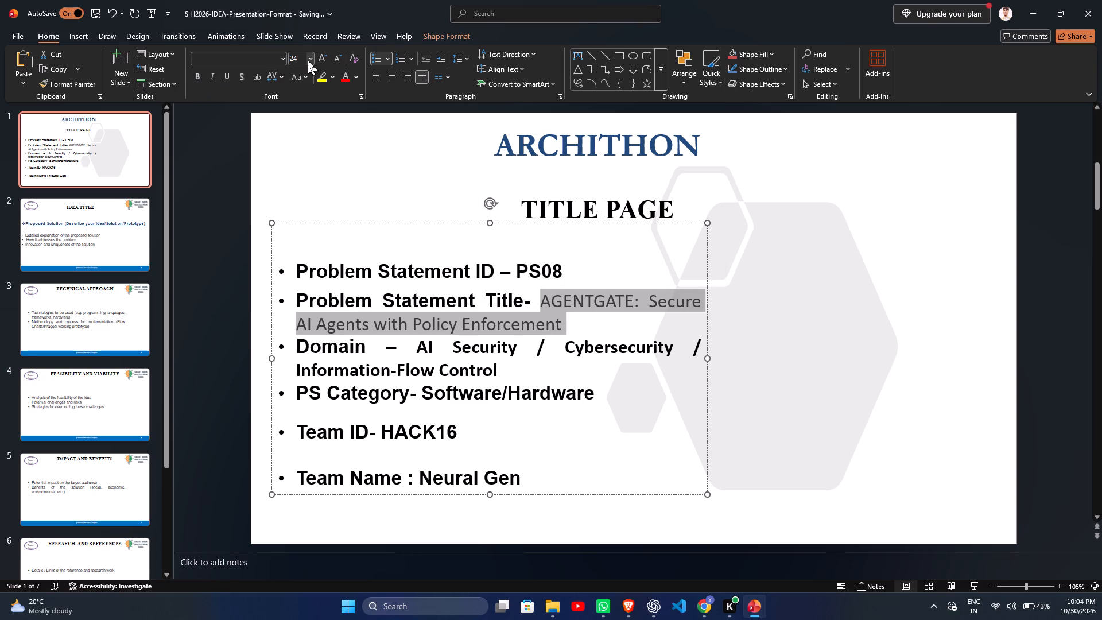
Remove bold from the value "PS08" on the Problem Statement ID line.
{"action": "left_click", "coordinate": [592, 272]}
{"action": "left_click_drag", "start_coordinate": [582, 276], "coordinate": [573, 275]}
{"action": "left_click_drag", "start_coordinate": [554, 275], "coordinate": [549, 274]}
{"action": "left_click_drag", "start_coordinate": [535, 271], "coordinate": [531, 269]}
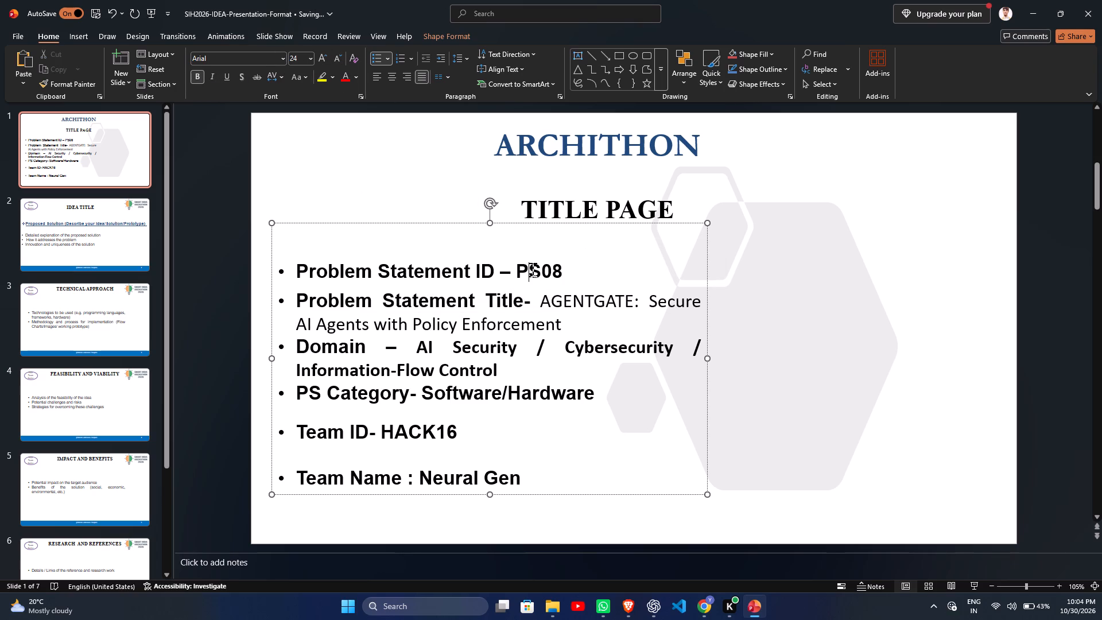
{"action": "left_click_drag", "start_coordinate": [531, 269], "coordinate": [519, 269]}
{"action": "left_click_drag", "start_coordinate": [517, 271], "coordinate": [583, 268]}
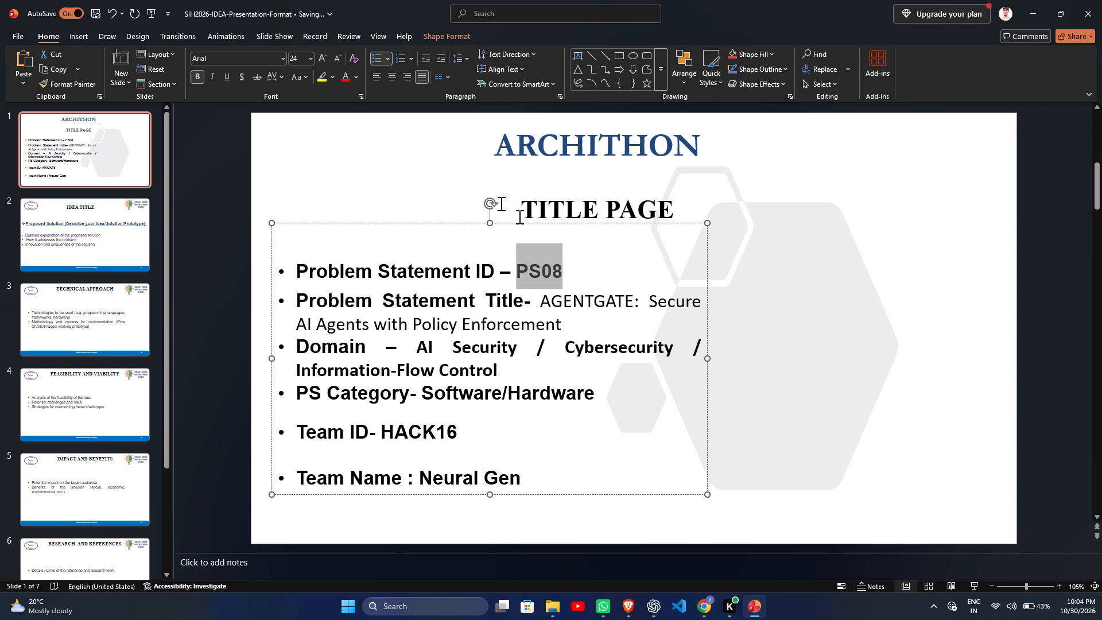
{"action": "left_click", "coordinate": [199, 77]}
Remove bold from the domain value "AI Security / Cybersecurity / Information-Flow Control".
{"action": "left_click", "coordinate": [585, 421]}
{"action": "left_click_drag", "start_coordinate": [416, 342], "coordinate": [417, 342]}
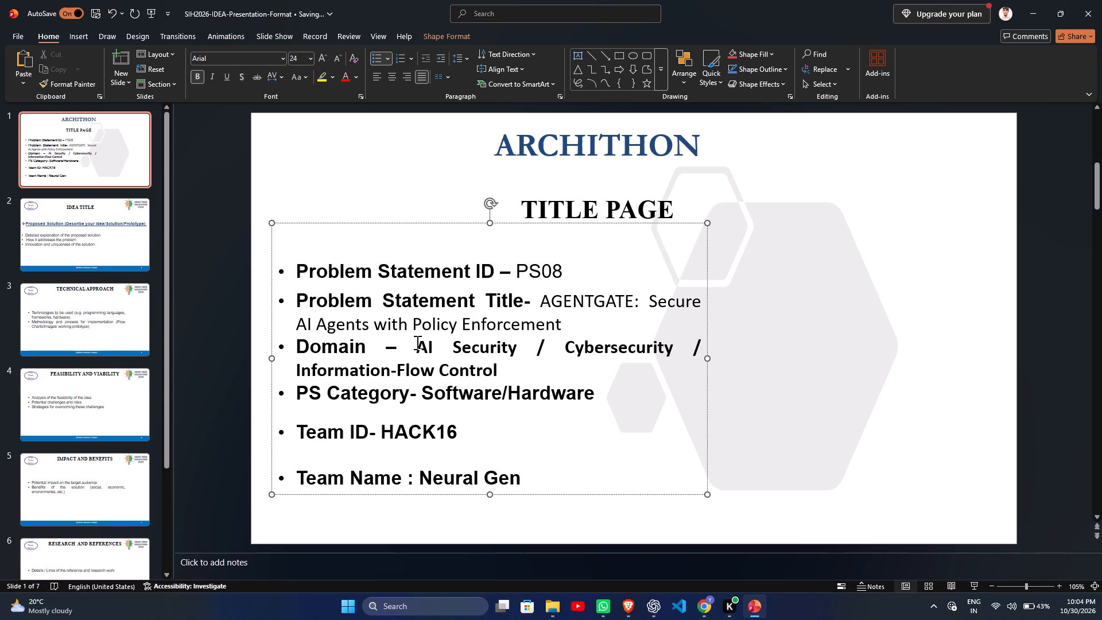
{"action": "left_click_drag", "start_coordinate": [417, 342], "coordinate": [526, 370]}
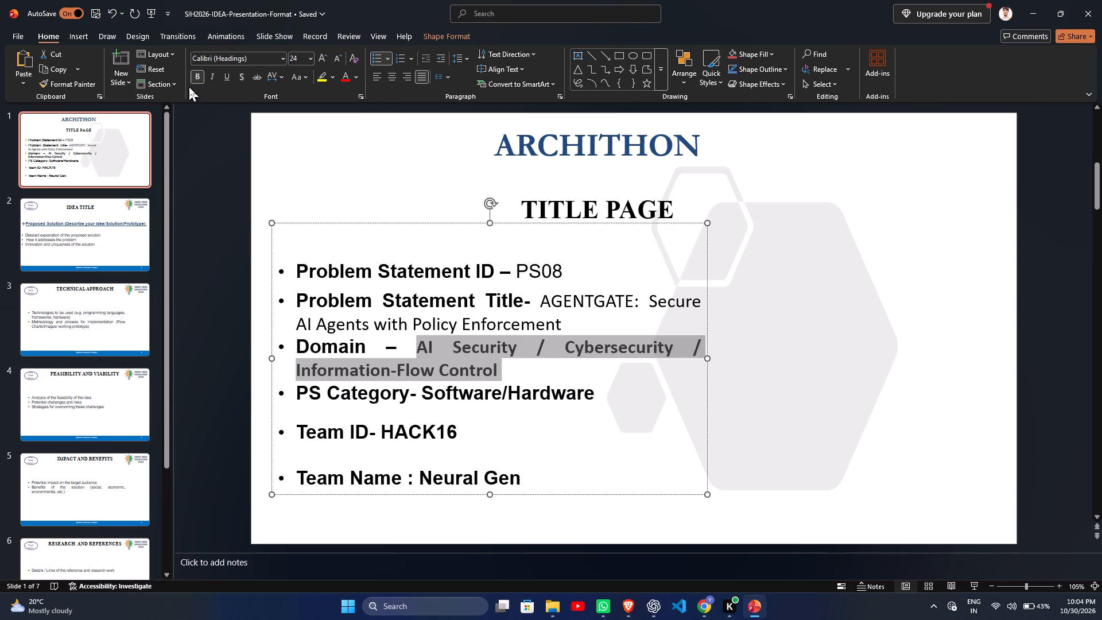
{"action": "left_click", "coordinate": [195, 77]}
{"action": "left_click", "coordinate": [564, 440]}
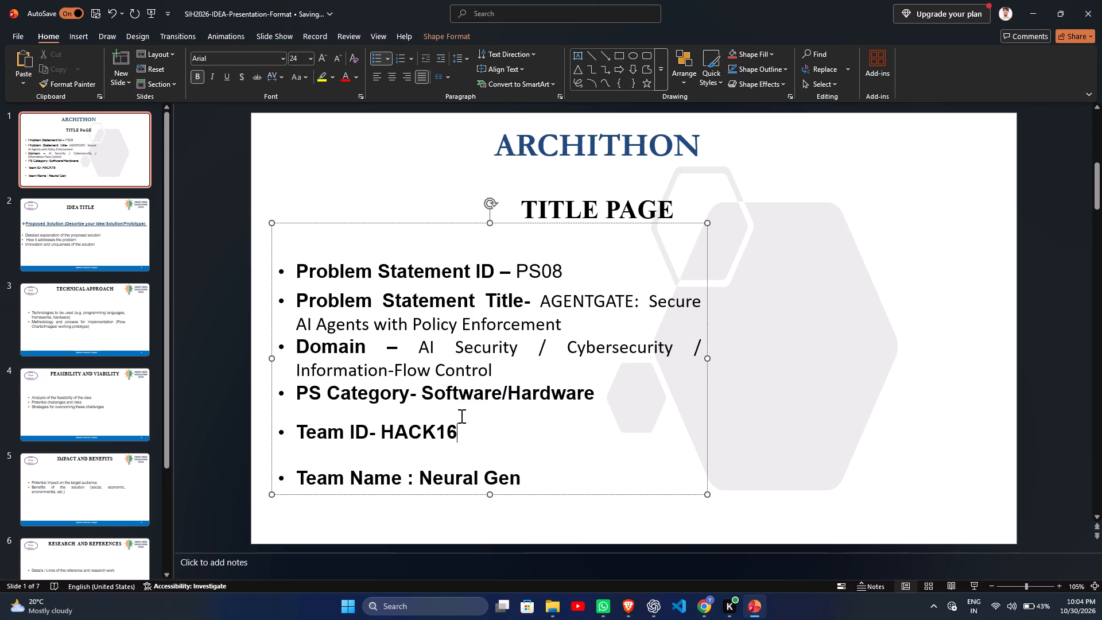
Shorten the PS Category value on the title slide to "Software", removing the Hardware option.
{"action": "left_click_drag", "start_coordinate": [417, 390], "coordinate": [598, 388]}
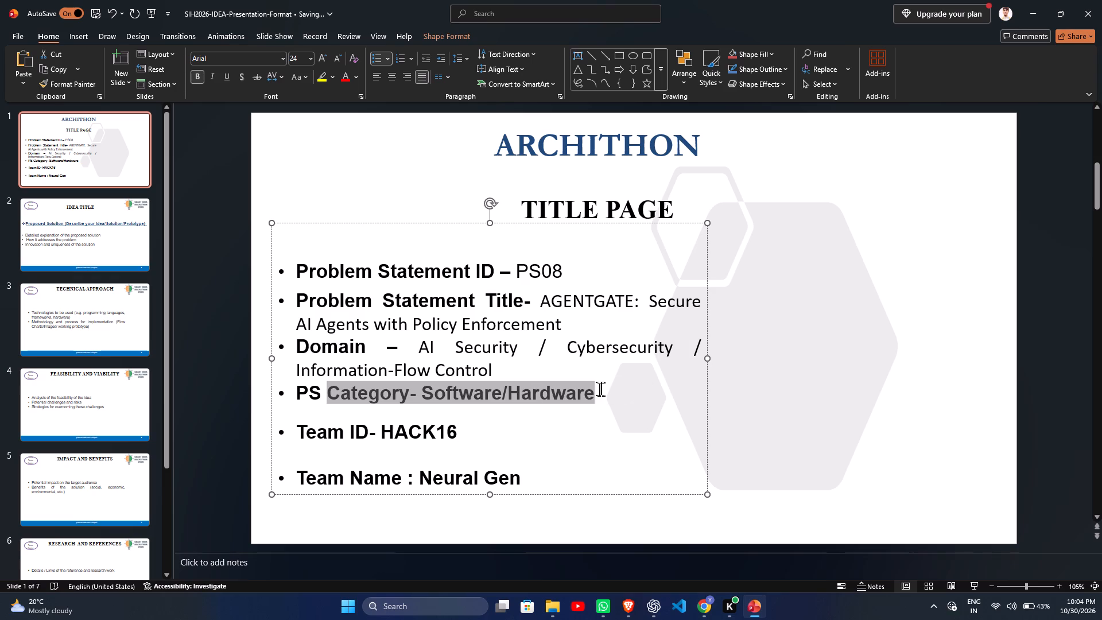
{"action": "left_click_drag", "start_coordinate": [598, 388], "coordinate": [603, 394]}
{"action": "left_click", "coordinate": [604, 393]}
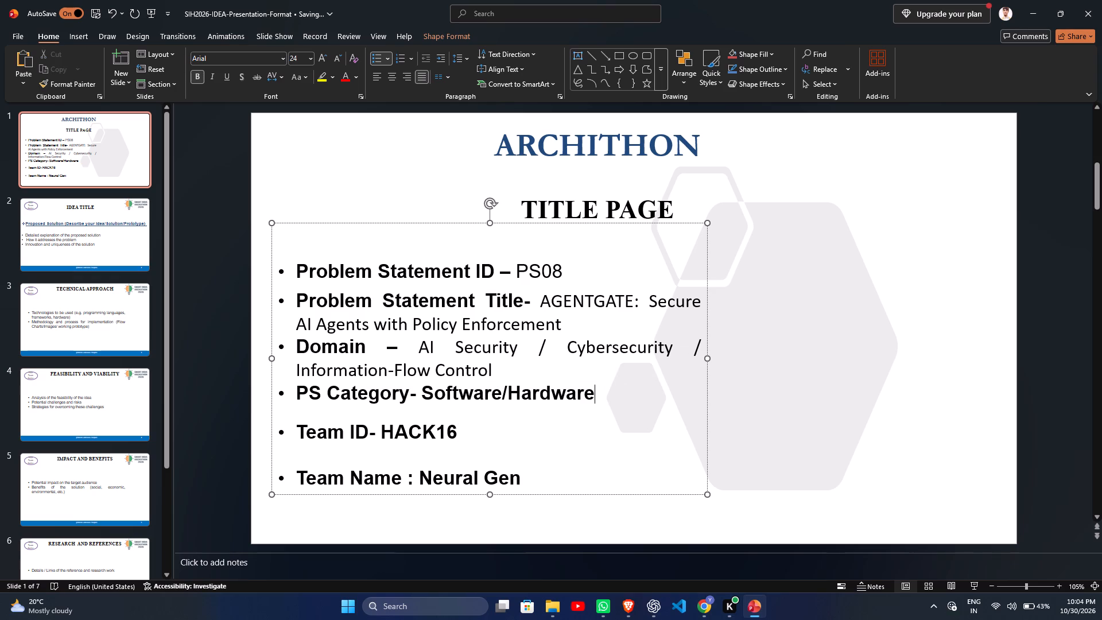
{"action": "key", "text": "BackSpace"}
{"action": "key", "text": "BackSpace"}
{"action": "key", "text": "BackSpace"}
{"action": "key", "text": "BackSpace"}
{"action": "key", "text": "BackSpace"}
{"action": "key", "text": "BackSpace"}
{"action": "key", "text": "BackSpace"}
{"action": "key", "text": "BackSpace"}
{"action": "key", "text": "BackSpace"}
{"action": "key", "text": "BackSpace"}
{"action": "key", "text": "e"}
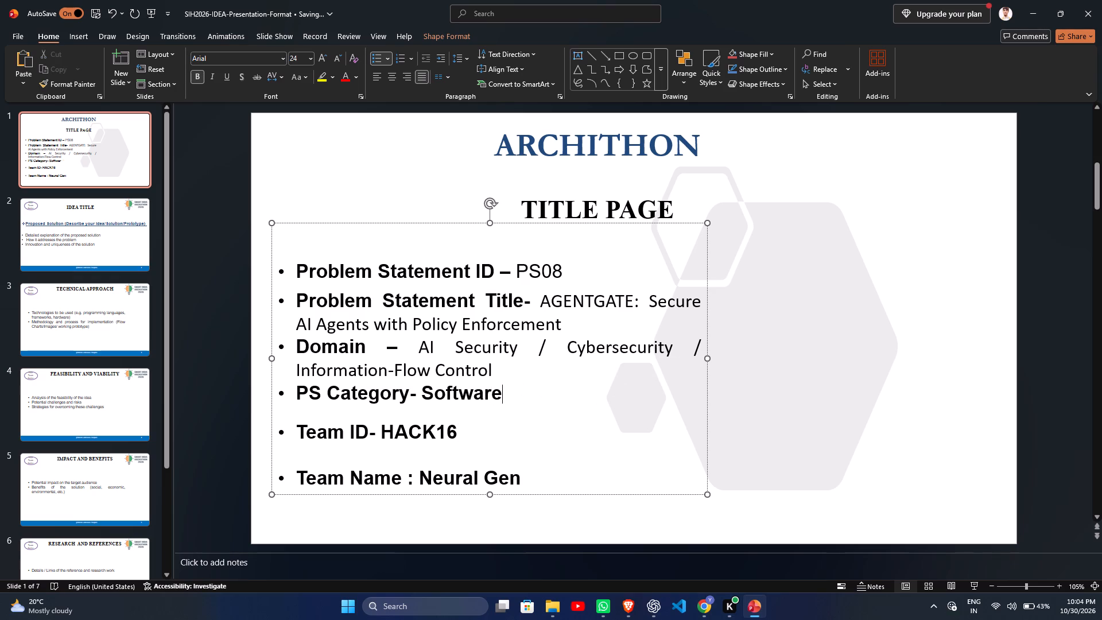
Remove bold from the values "Software", "HACK16" and "Neural Gen" on the title slide, keeping their labels bold.
{"action": "left_click_drag", "start_coordinate": [517, 396], "coordinate": [435, 400]}
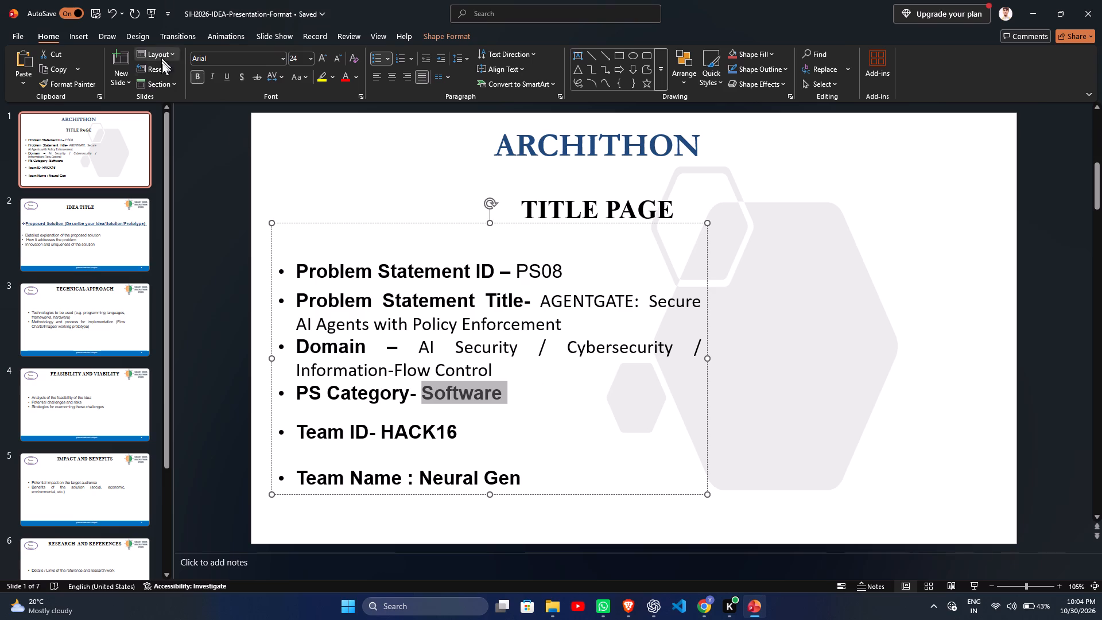
{"action": "left_click", "coordinate": [193, 75]}
{"action": "left_click", "coordinate": [515, 457]}
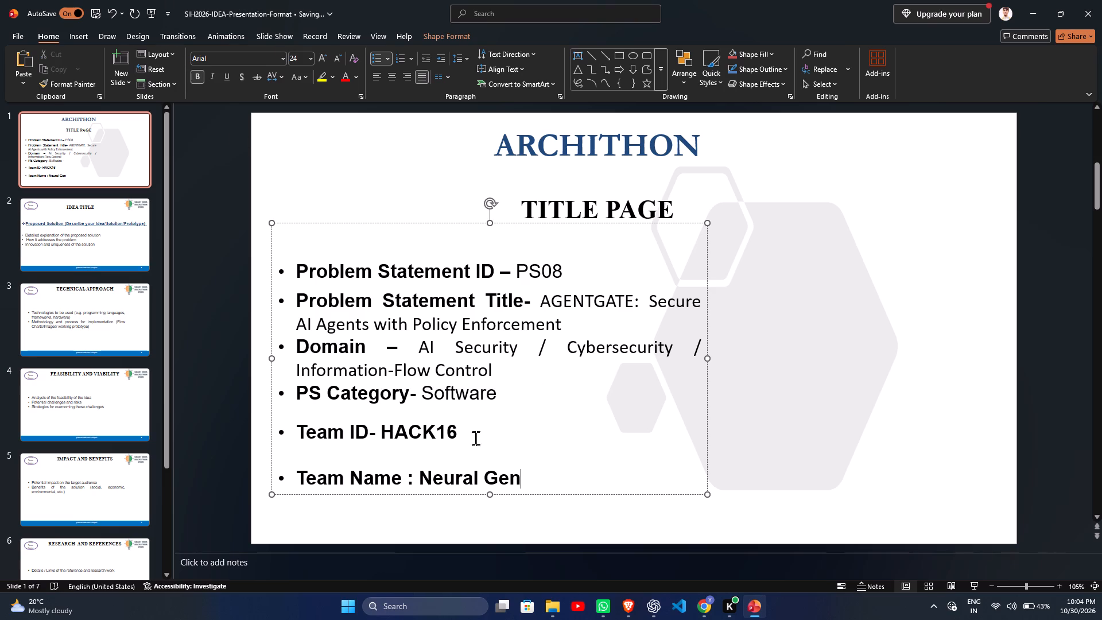
{"action": "left_click_drag", "start_coordinate": [475, 434], "coordinate": [389, 427]}
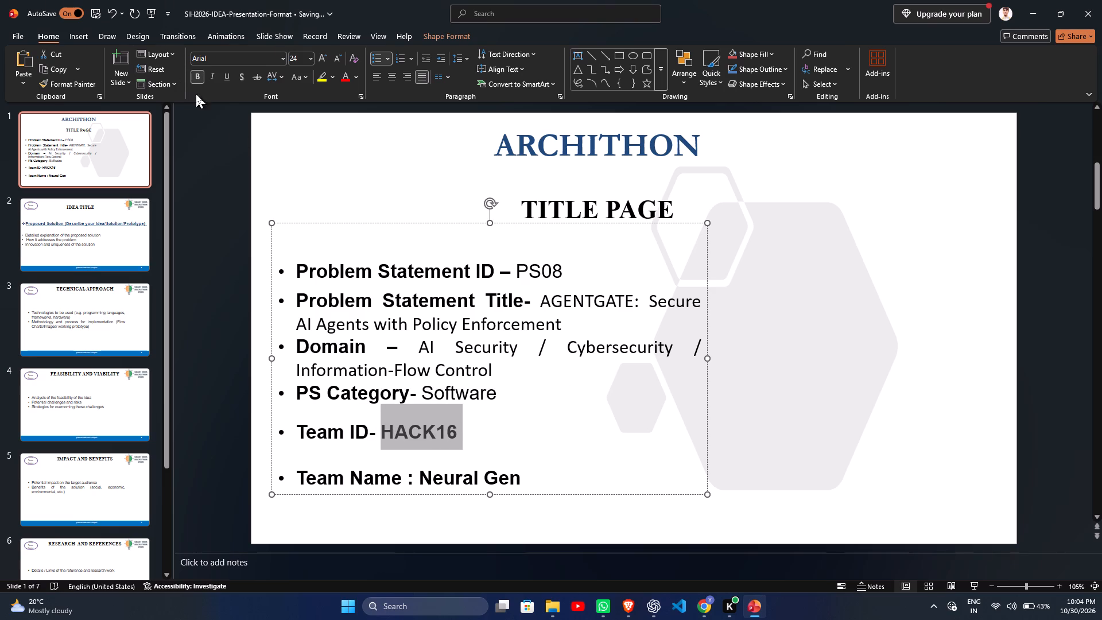
{"action": "left_click", "coordinate": [195, 80]}
{"action": "left_click_drag", "start_coordinate": [558, 468], "coordinate": [429, 472]}
{"action": "left_click", "coordinate": [200, 79]}
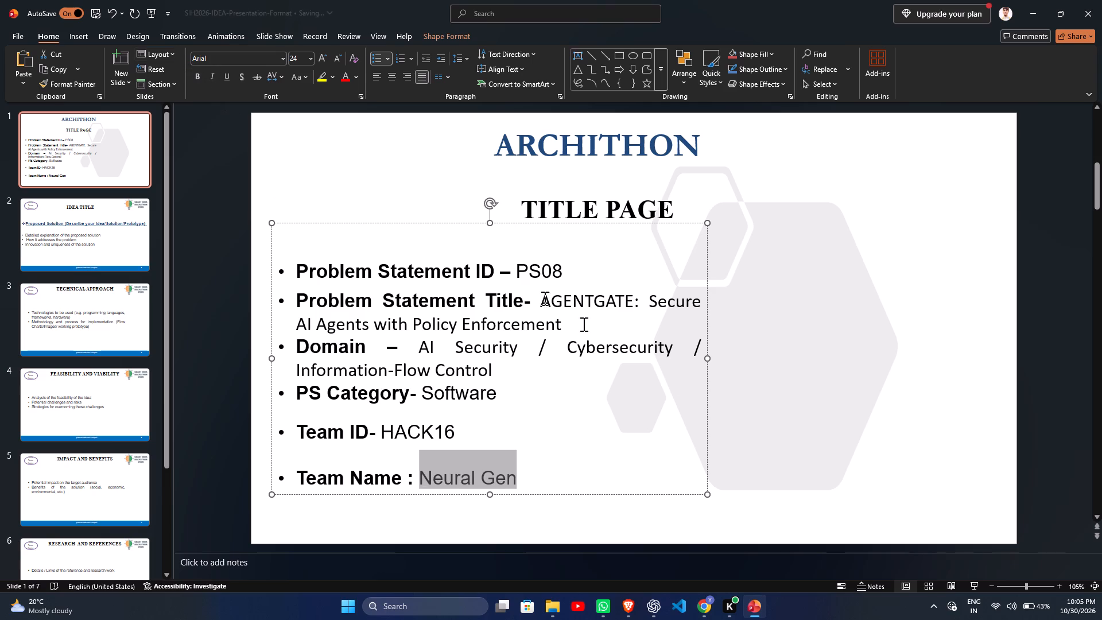
{"action": "left_click", "coordinate": [870, 371]}
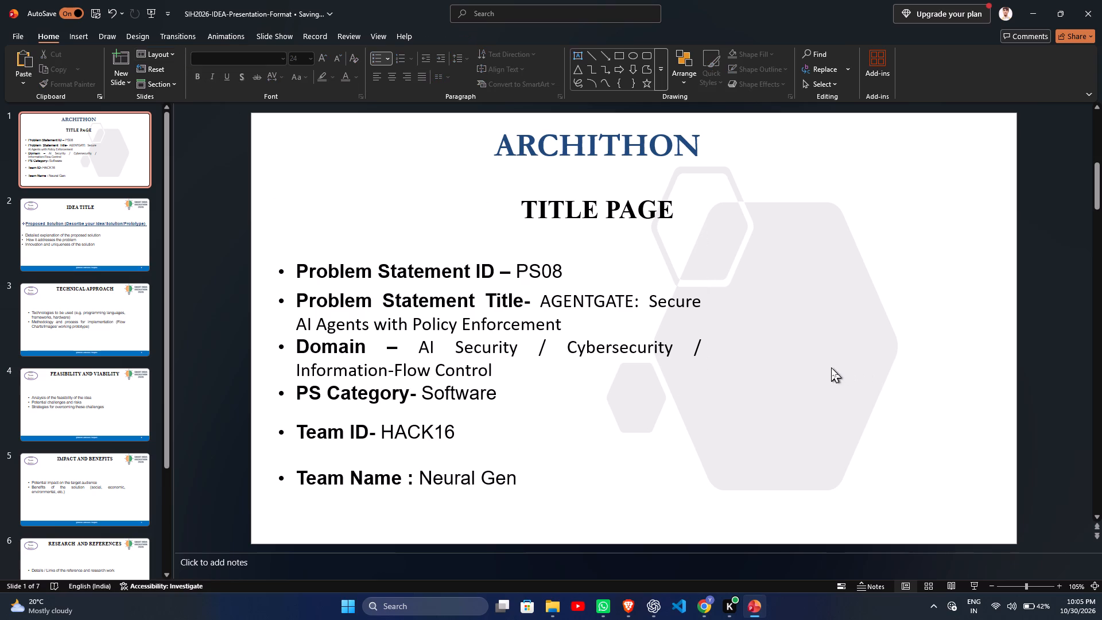
Delete the Smart India Hackathon 2026 logo from the IDEA TITLE slide.
{"action": "scroll", "coordinate": [796, 386], "scroll_direction": "down", "scroll_amount": 1}
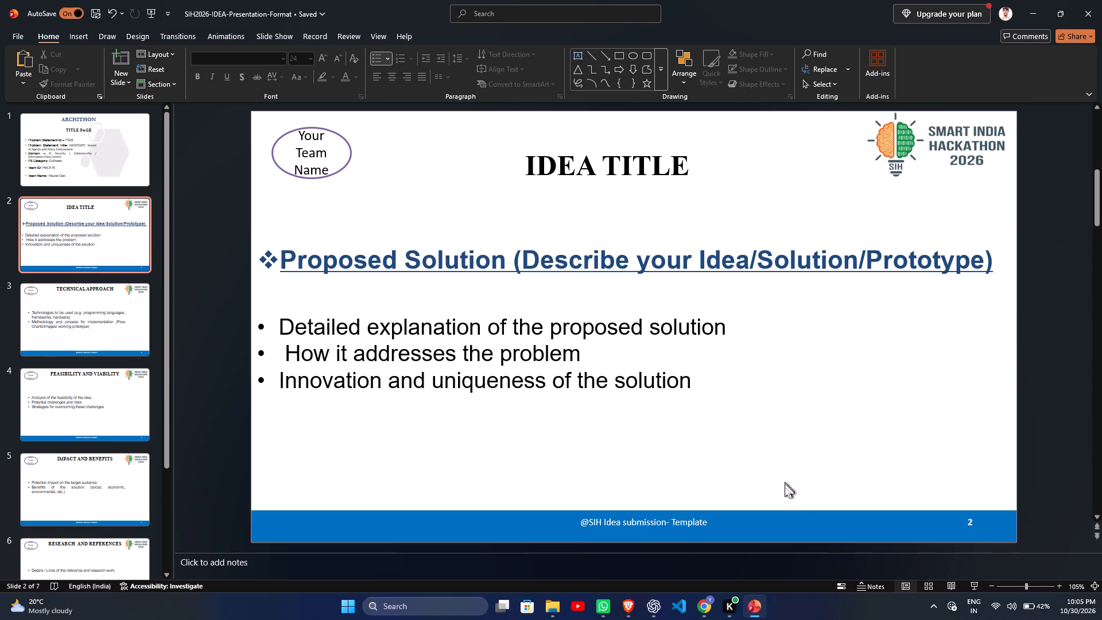
{"action": "left_click", "coordinate": [754, 466]}
{"action": "left_click", "coordinate": [918, 145]}
{"action": "right_click", "coordinate": [917, 144]}
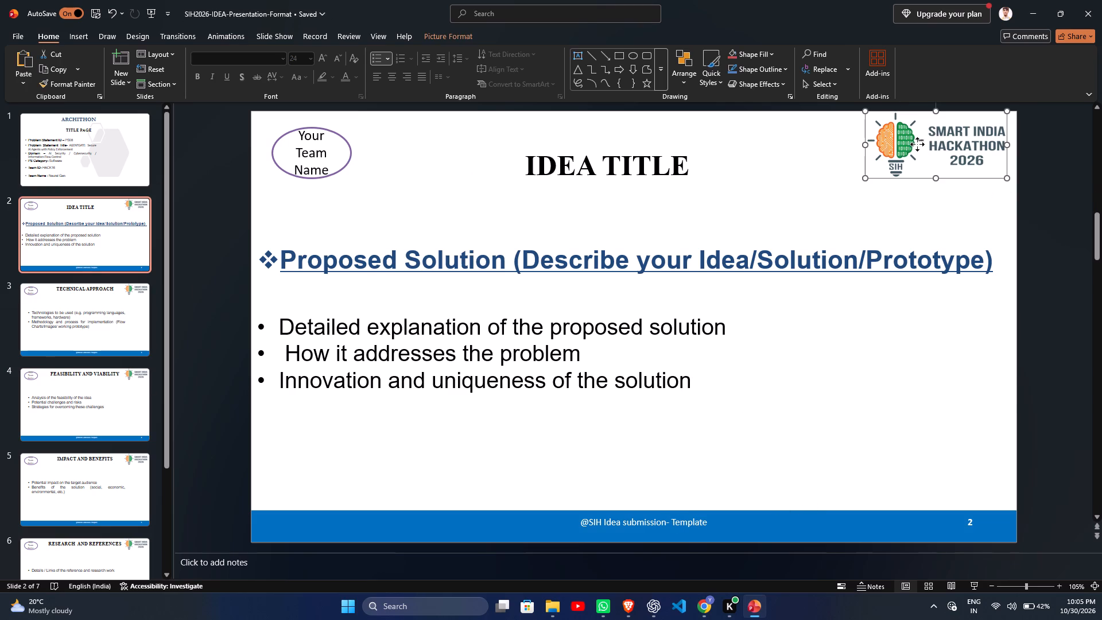
{"action": "left_click", "coordinate": [954, 175]}
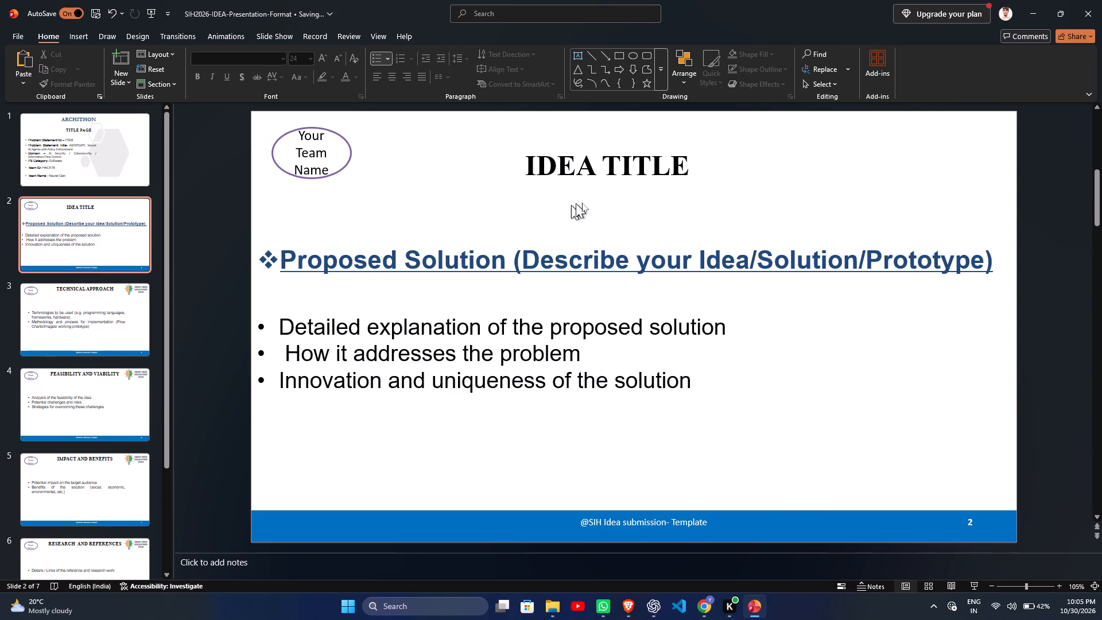
Delete the "Proposed Solution (Describe your Idea/Solution/Prototype)" heading from slide 2.
{"action": "left_click", "coordinate": [672, 257]}
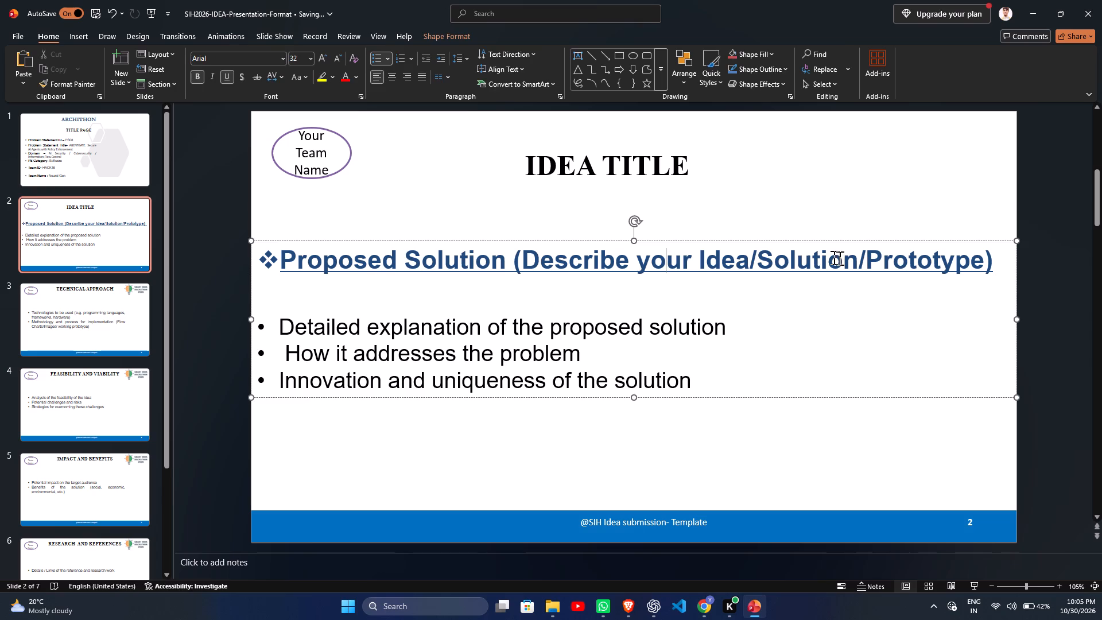
{"action": "left_click_drag", "start_coordinate": [756, 383], "coordinate": [304, 332]}
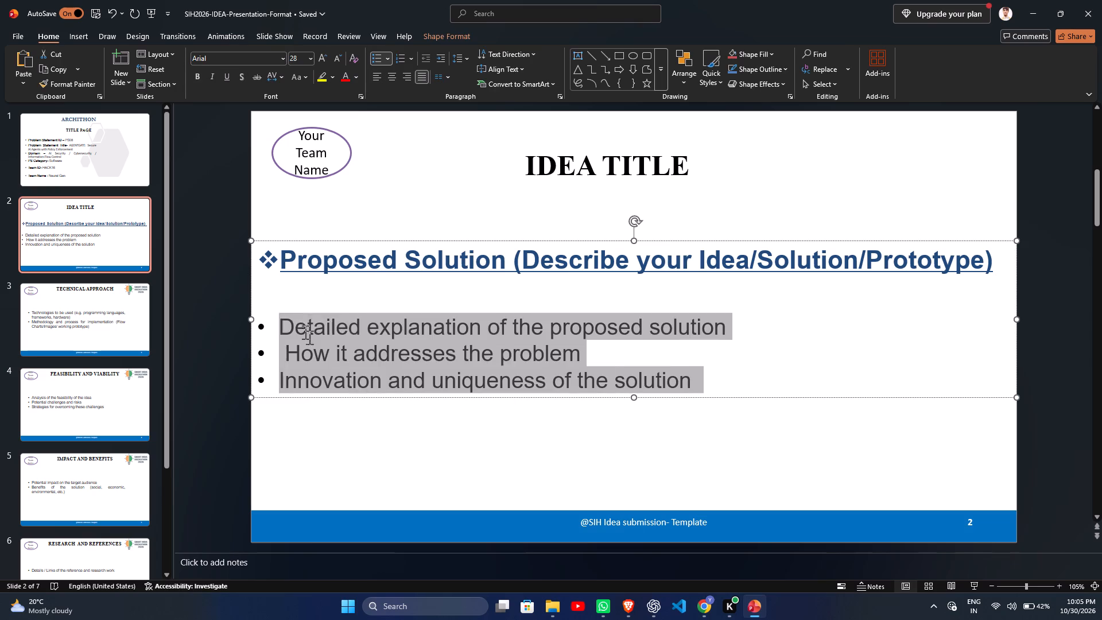
{"action": "left_click_drag", "start_coordinate": [304, 332], "coordinate": [290, 288]}
{"action": "left_click_drag", "start_coordinate": [289, 285], "coordinate": [270, 269]}
{"action": "left_click", "coordinate": [270, 269]}
{"action": "key", "text": "BackSpace"}
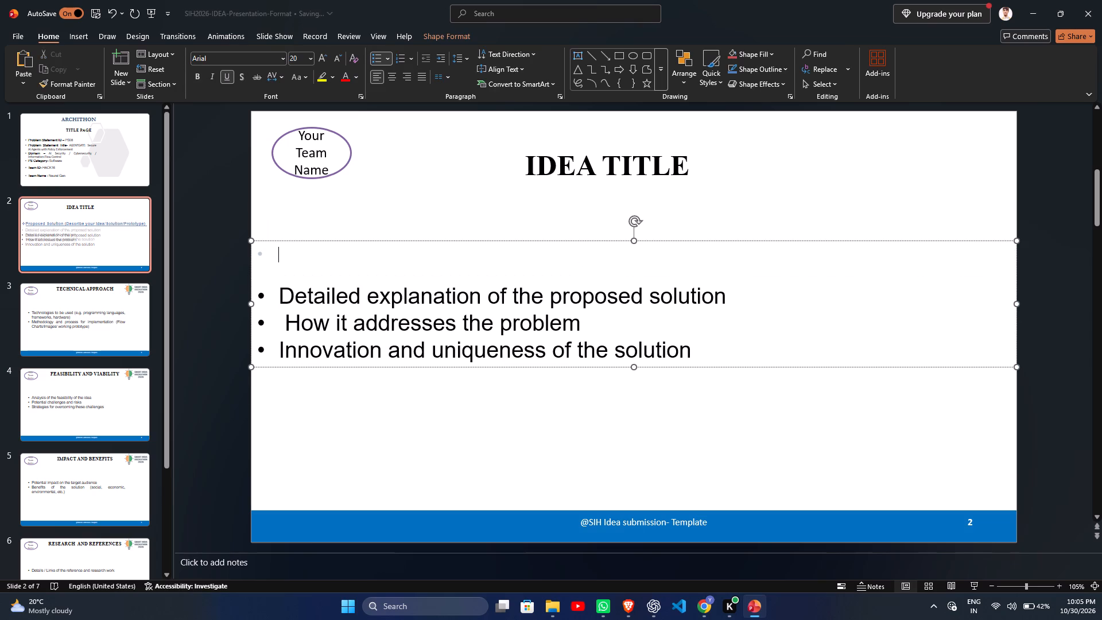
Delete the three placeholder bullets about the proposed solution from slide 2, leaving its body text box empty.
{"action": "left_click", "coordinate": [707, 352]}
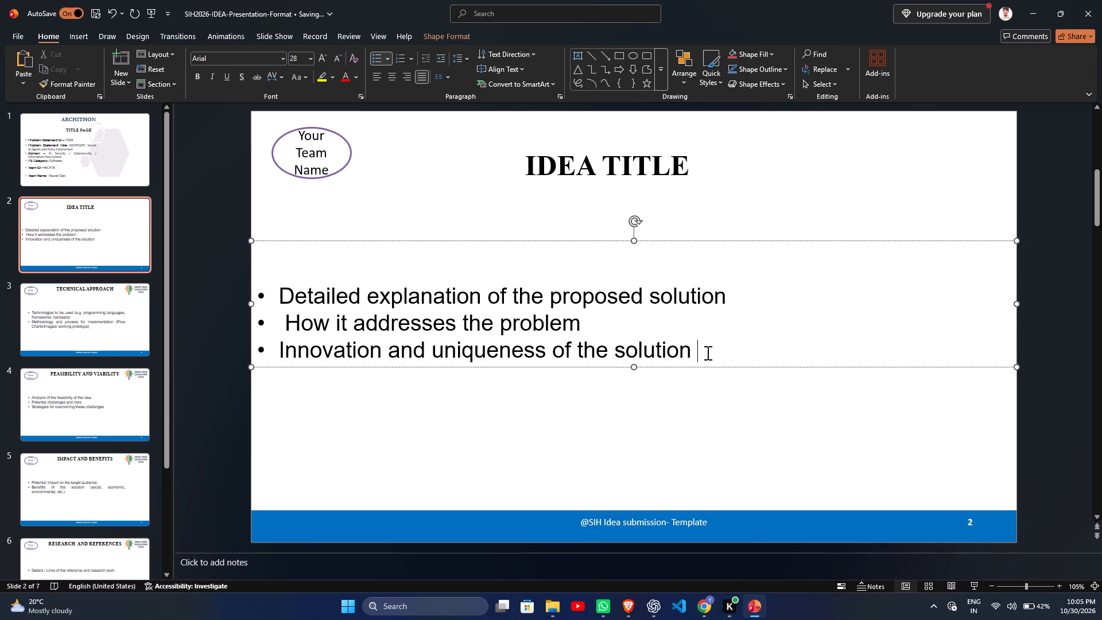
{"action": "key", "text": "BackSpace"}
{"action": "key", "text": "BackSpace"}
{"action": "key", "text": "BackSpace"}
{"action": "key", "text": "BackSpace"}
{"action": "key", "text": "BackSpace"}
{"action": "key", "text": "BackSpace"}
{"action": "key", "text": "BackSpace"}
{"action": "key", "text": "BackSpace"}
{"action": "key", "text": "BackSpace"}
{"action": "key", "text": "BackSpace"}
{"action": "key", "text": "BackSpace"}
{"action": "key", "text": "BackSpace"}
{"action": "key", "text": "BackSpace"}
{"action": "key", "text": "BackSpace"}
{"action": "key", "text": "BackSpace"}
{"action": "key", "text": "BackSpace"}
{"action": "key", "text": "BackSpace"}
{"action": "key", "text": "BackSpace"}
{"action": "key", "text": "BackSpace"}
{"action": "key", "text": "BackSpace"}
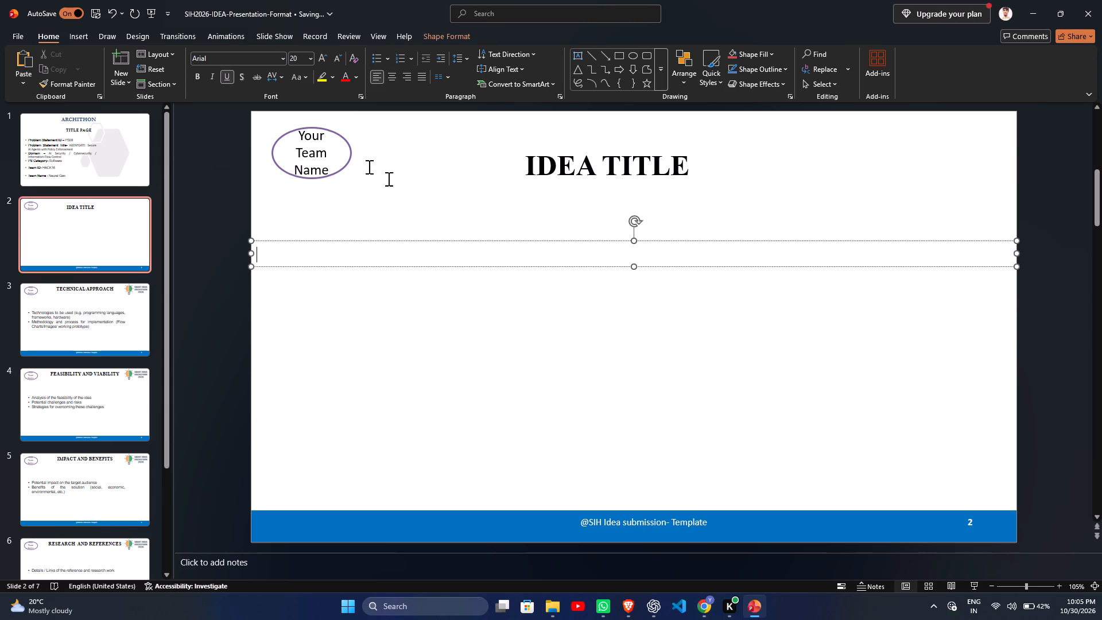
Replace the "Your Team Name" placeholder in slide 2's oval with "Neural gen".
{"action": "left_click", "coordinate": [327, 164]}
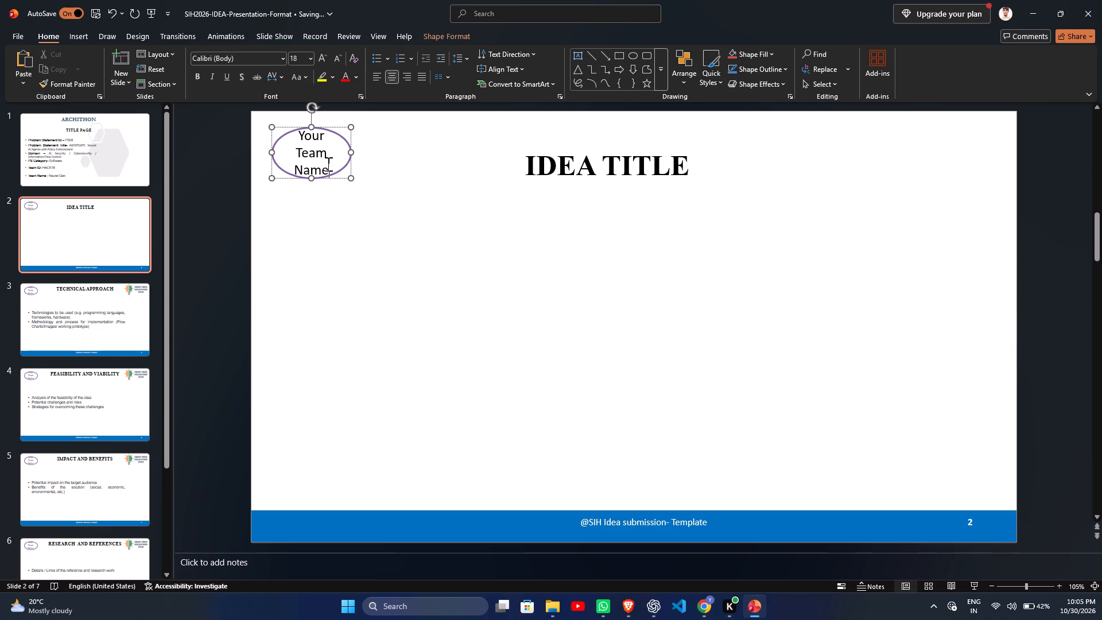
{"action": "key", "text": "BackSpace"}
{"action": "key", "text": "BackSpace"}
{"action": "key", "text": "BackSpace"}
{"action": "key", "text": "BackSpace"}
{"action": "key", "text": "BackSpace"}
{"action": "key", "text": "BackSpace"}
{"action": "key", "text": "BackSpace"}
{"action": "key", "text": "BackSpace"}
{"action": "key", "text": "BackSpace"}
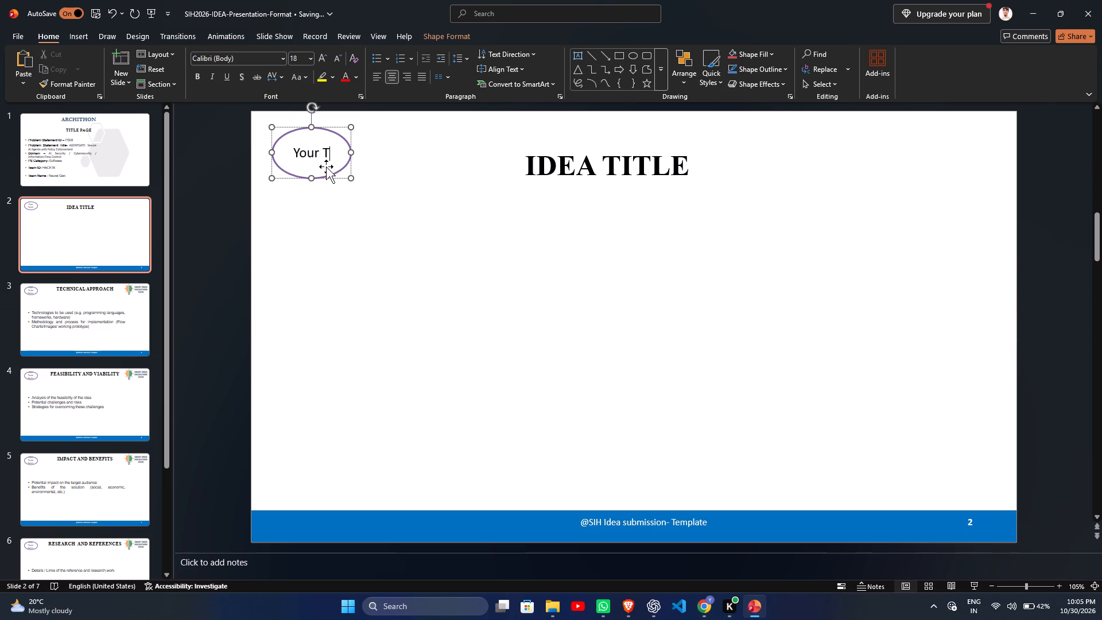
{"action": "key", "text": "BackSpace"}
{"action": "key", "text": "BackSpace"}
{"action": "key", "text": "BackSpace"}
{"action": "key", "text": "BackSpace"}
{"action": "key", "text": "BackSpace"}
{"action": "key", "text": "shift+n"}
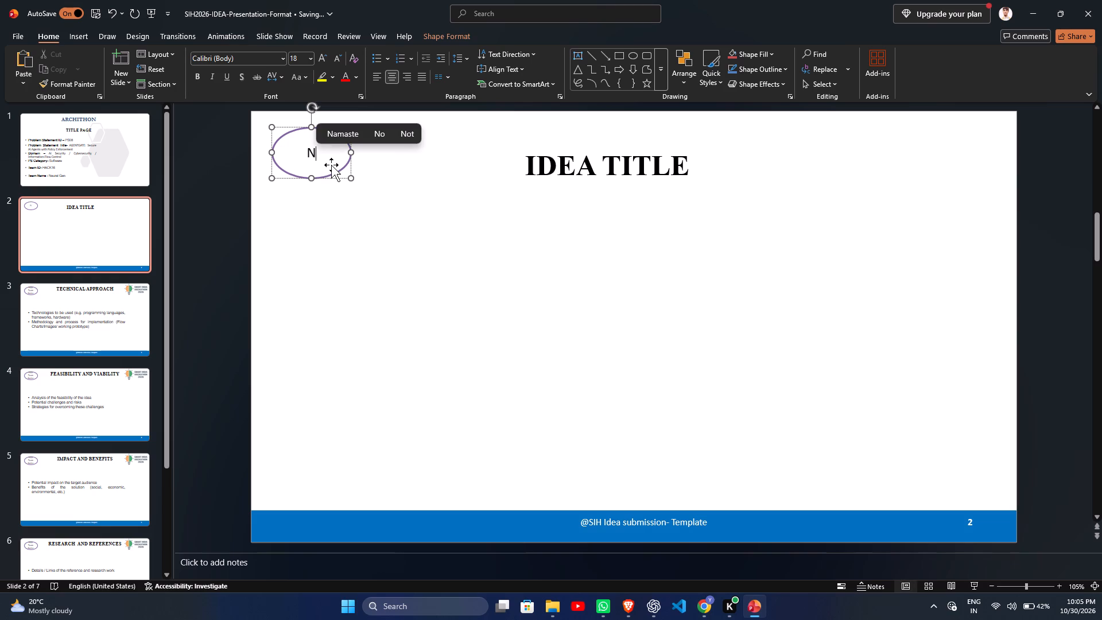
{"action": "key", "text": "e"}
{"action": "key", "text": "u"}
{"action": "key", "text": "r"}
{"action": "key", "text": "a"}
{"action": "key", "text": "l"}
{"action": "key", "text": "space"}
{"action": "key", "text": "g"}
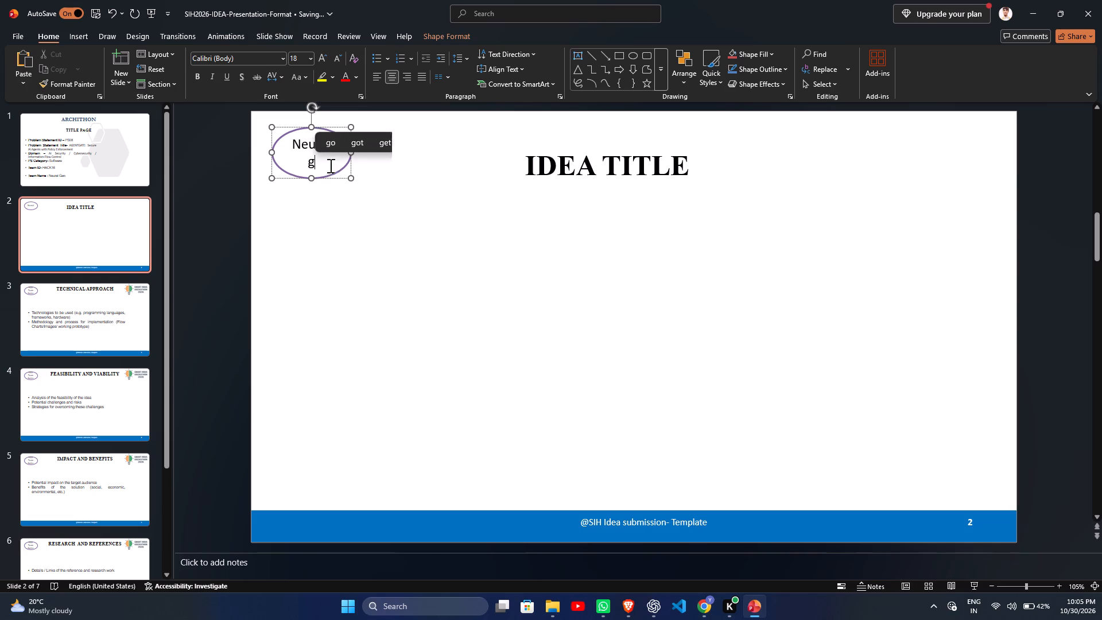
{"action": "key", "text": "e"}
{"action": "key", "text": "n"}
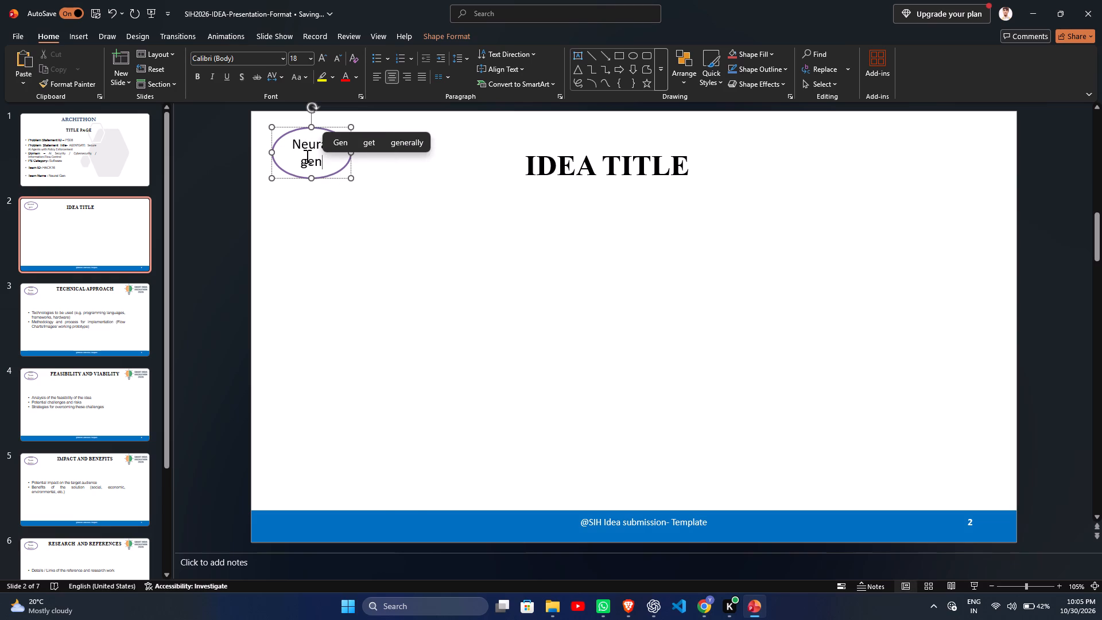
{"action": "left_click", "coordinate": [650, 280]}
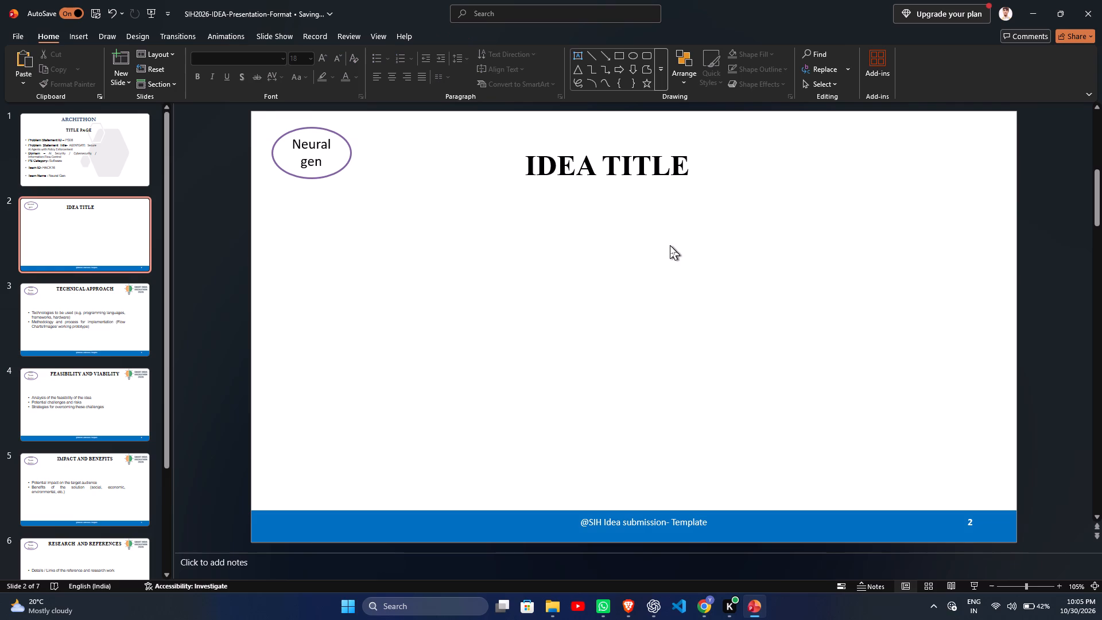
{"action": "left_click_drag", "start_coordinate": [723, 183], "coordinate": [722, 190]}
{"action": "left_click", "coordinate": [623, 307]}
Delete the blue footer bar with the SIH Idea submission template text from slide 2.
{"action": "left_click", "coordinate": [711, 522]}
{"action": "right_click", "coordinate": [713, 523]}
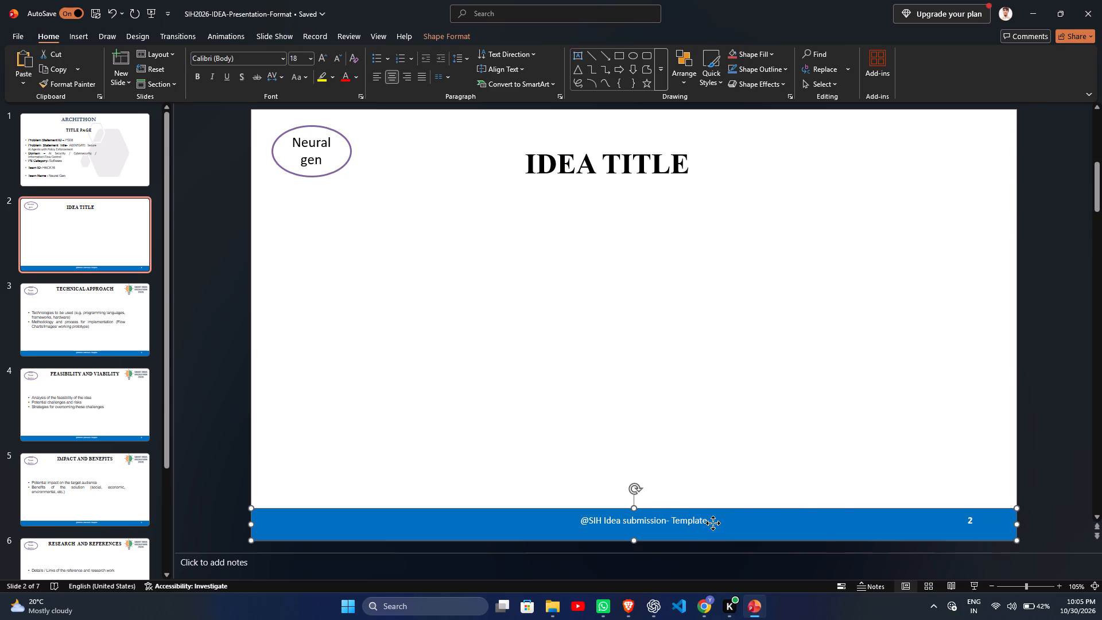
{"action": "left_click", "coordinate": [737, 234]}
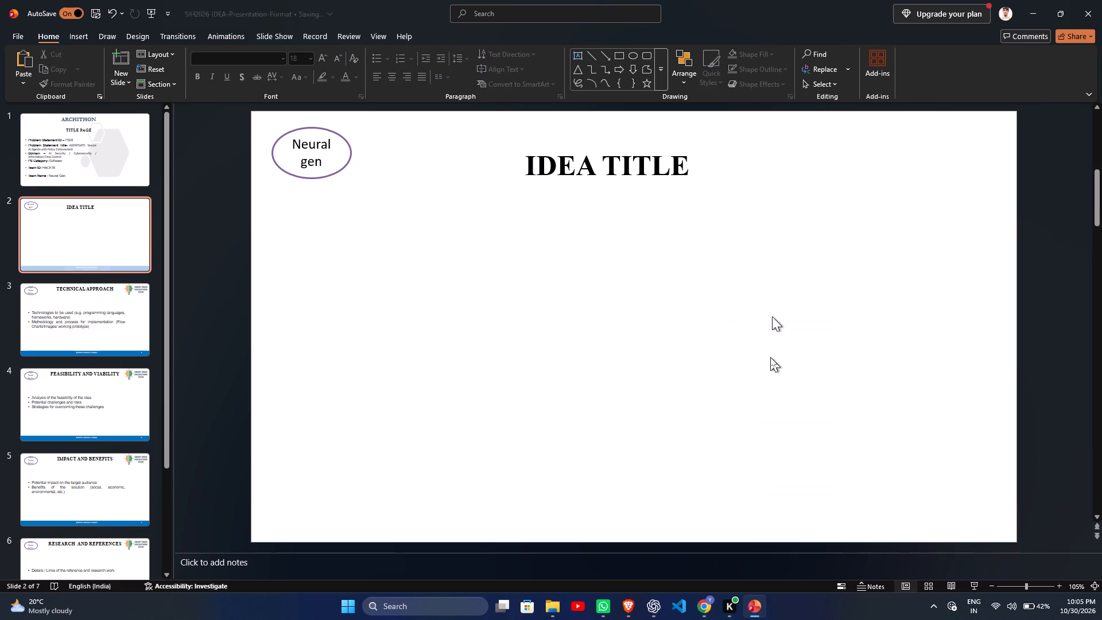
{"action": "left_click", "coordinate": [599, 302]}
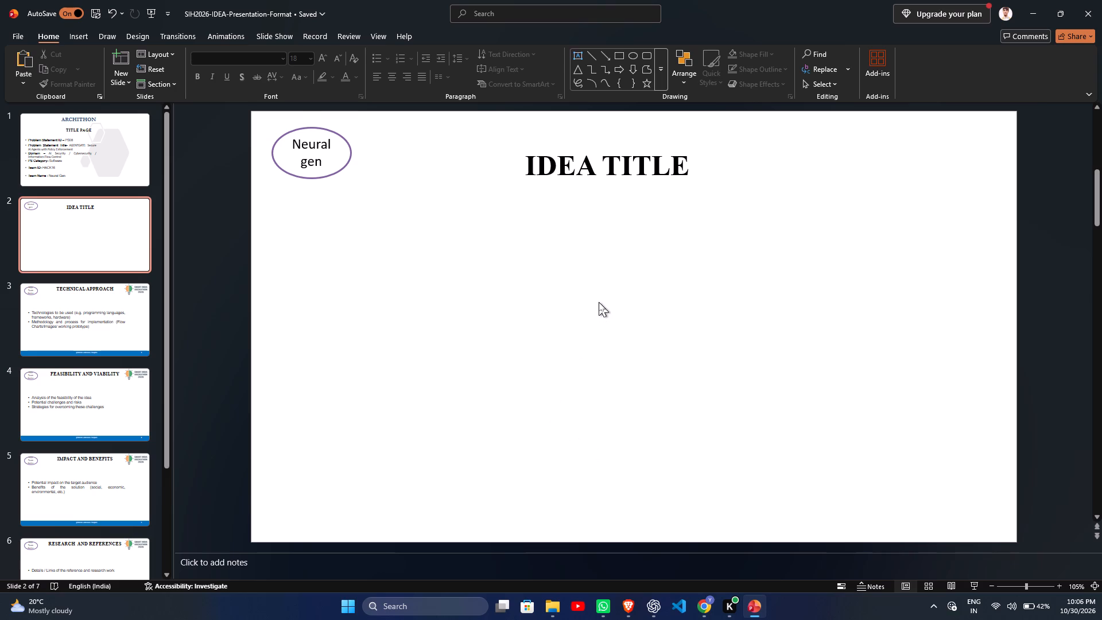
Look through the remaining template slides and return to the title slide to review the presentation's structure.
{"action": "scroll", "coordinate": [599, 302], "scroll_direction": "down", "scroll_amount": 7}
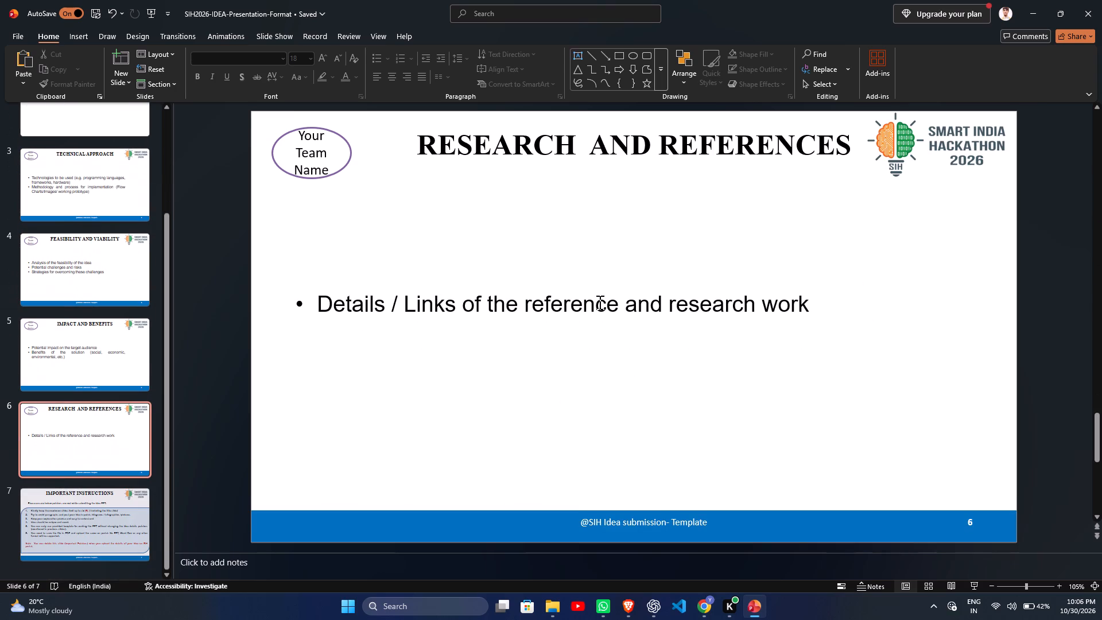
{"action": "scroll", "coordinate": [599, 302], "scroll_direction": "up", "scroll_amount": 10}
{"action": "scroll", "coordinate": [599, 302], "scroll_direction": "down", "scroll_amount": 2}
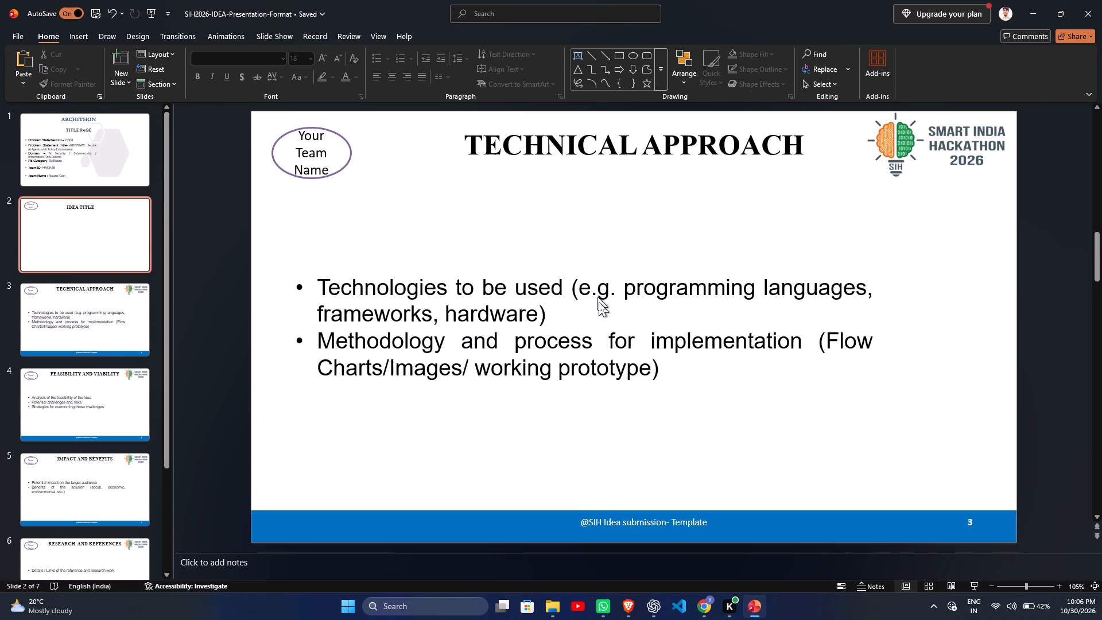
{"action": "scroll", "coordinate": [599, 302], "scroll_direction": "up", "scroll_amount": 2}
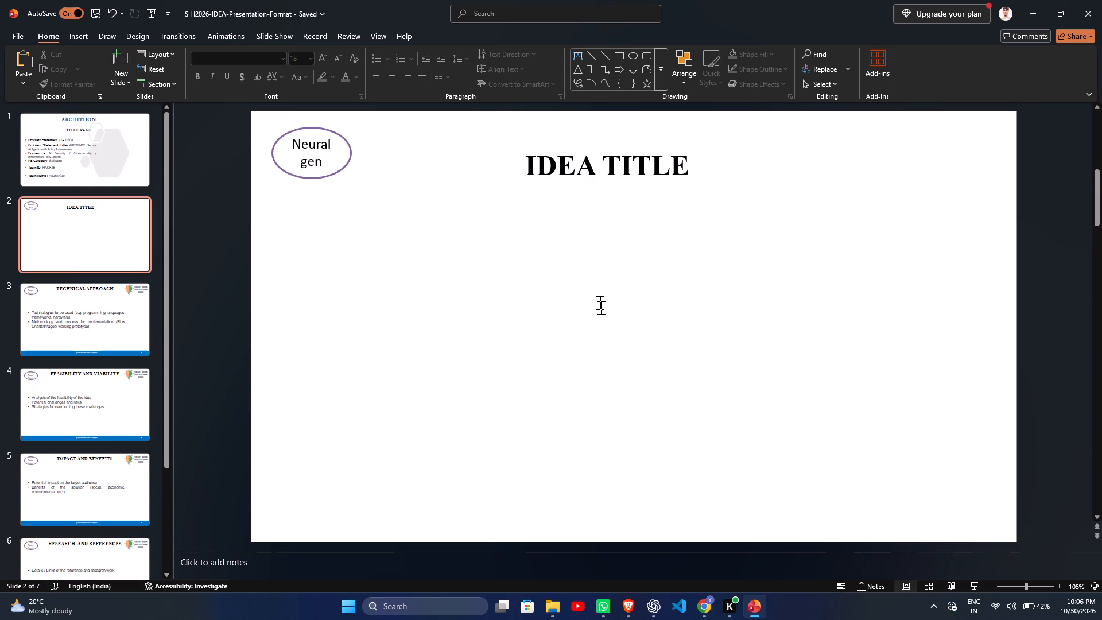
{"action": "scroll", "coordinate": [599, 302], "scroll_direction": "up", "scroll_amount": 1}
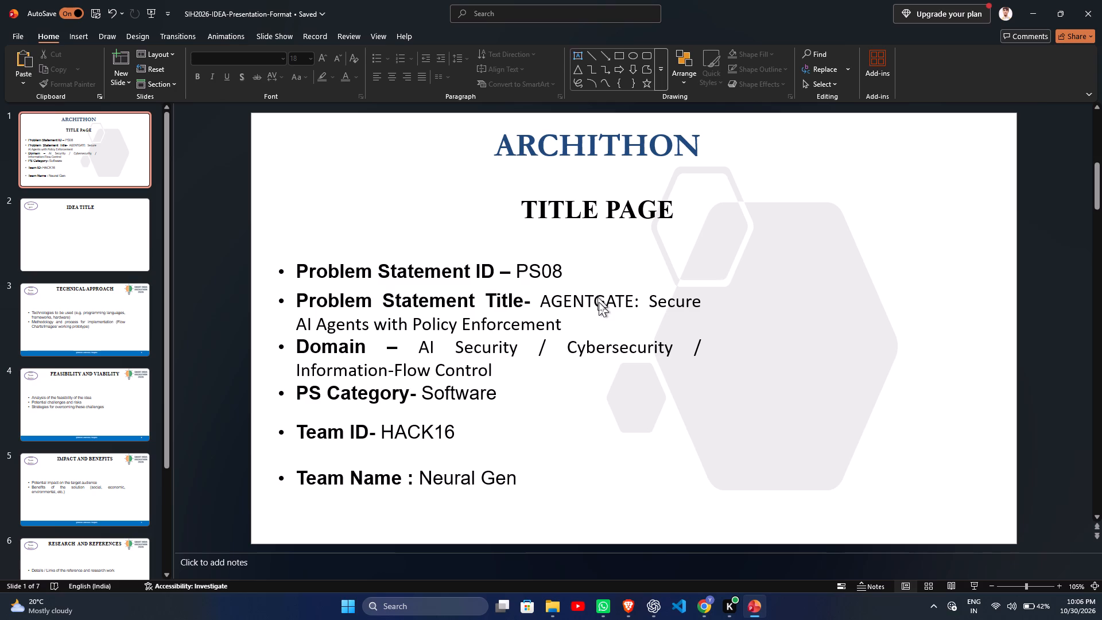
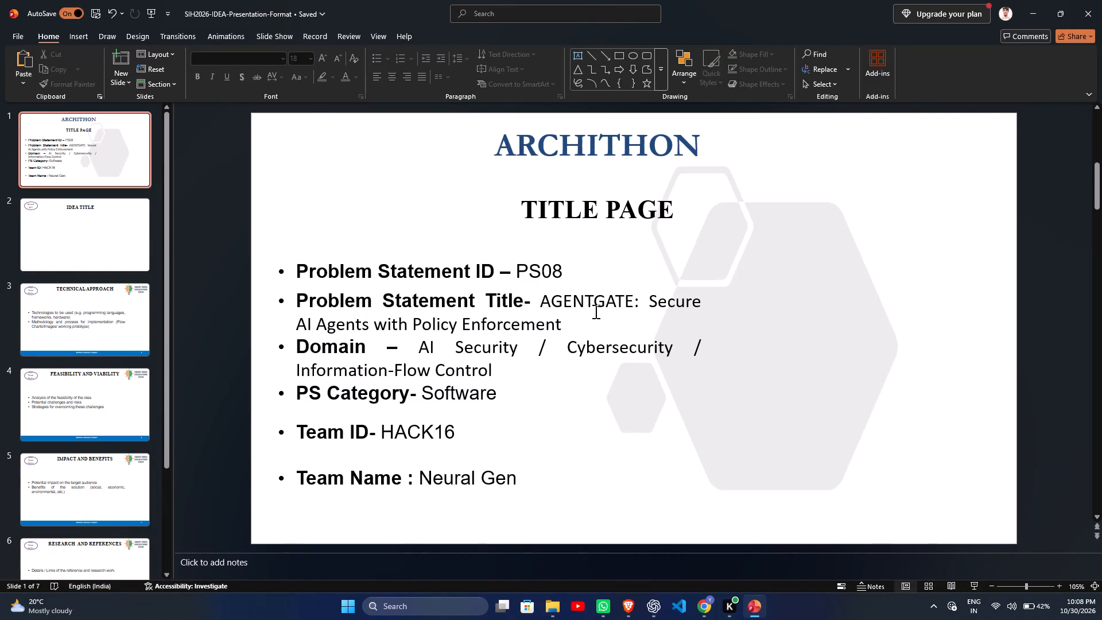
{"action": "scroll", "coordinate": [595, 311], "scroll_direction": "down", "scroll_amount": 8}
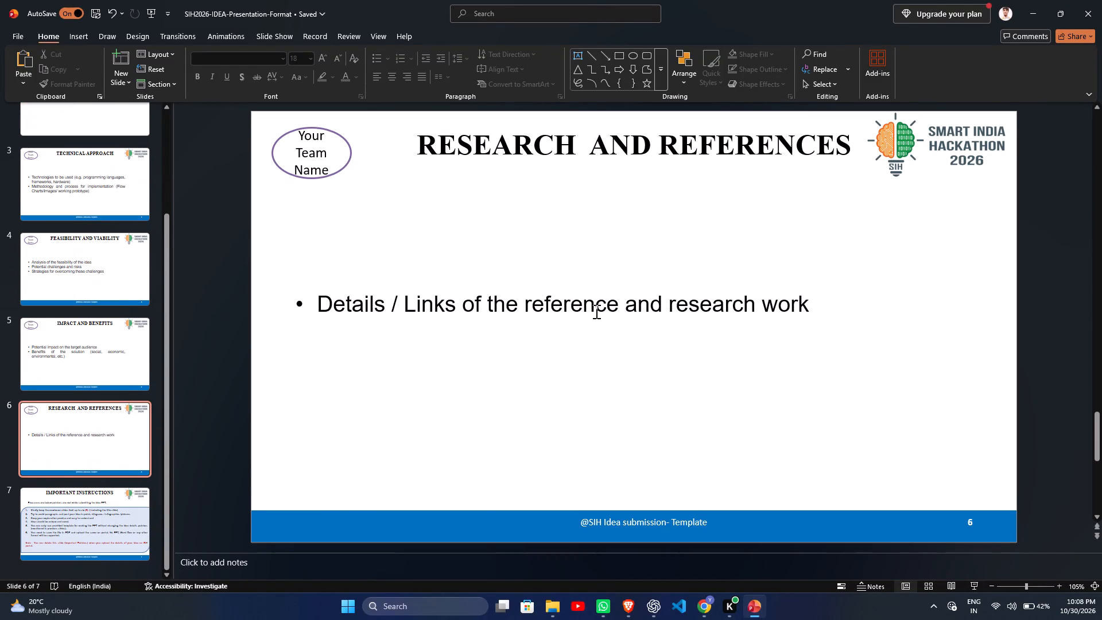
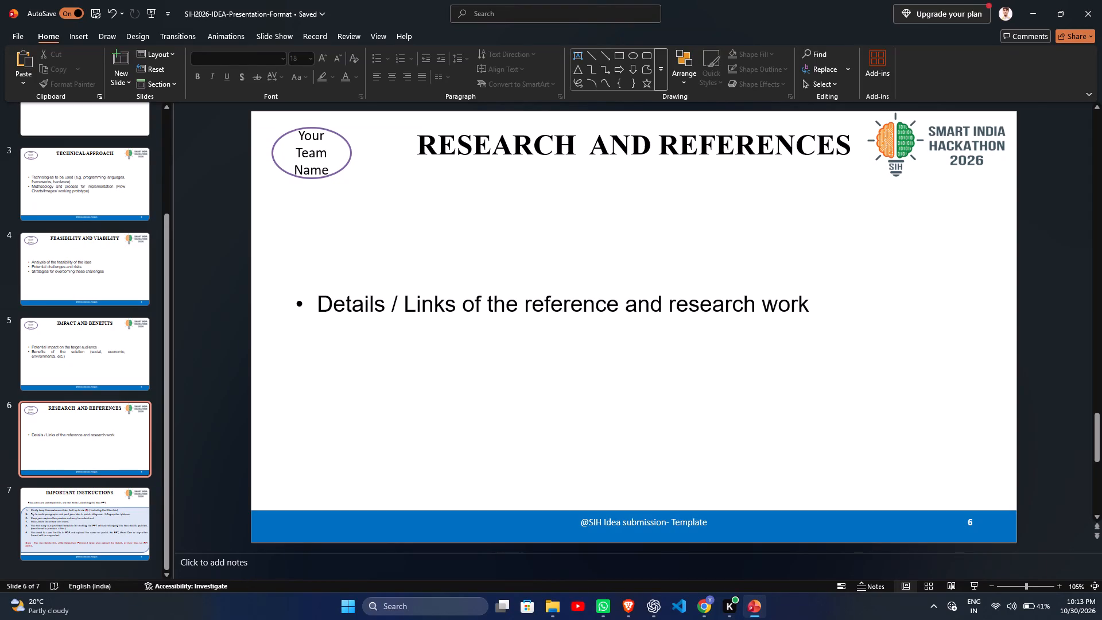
Review the presentation's slides from Research and References back to the start, ending on the Idea Title slide.
{"action": "scroll", "coordinate": [609, 253], "scroll_direction": "up", "scroll_amount": 2}
{"action": "scroll", "coordinate": [609, 277], "scroll_direction": "down", "scroll_amount": 1}
{"action": "scroll", "coordinate": [609, 285], "scroll_direction": "up", "scroll_amount": 15}
{"action": "scroll", "coordinate": [605, 258], "scroll_direction": "down", "scroll_amount": 4}
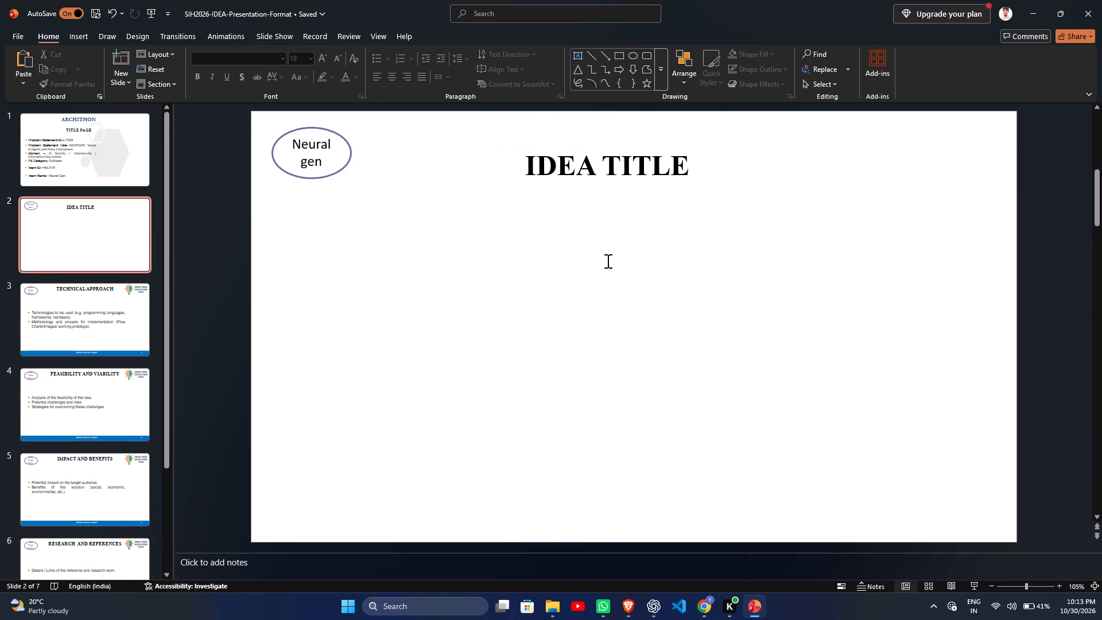
{"action": "left_click", "coordinate": [561, 266]}
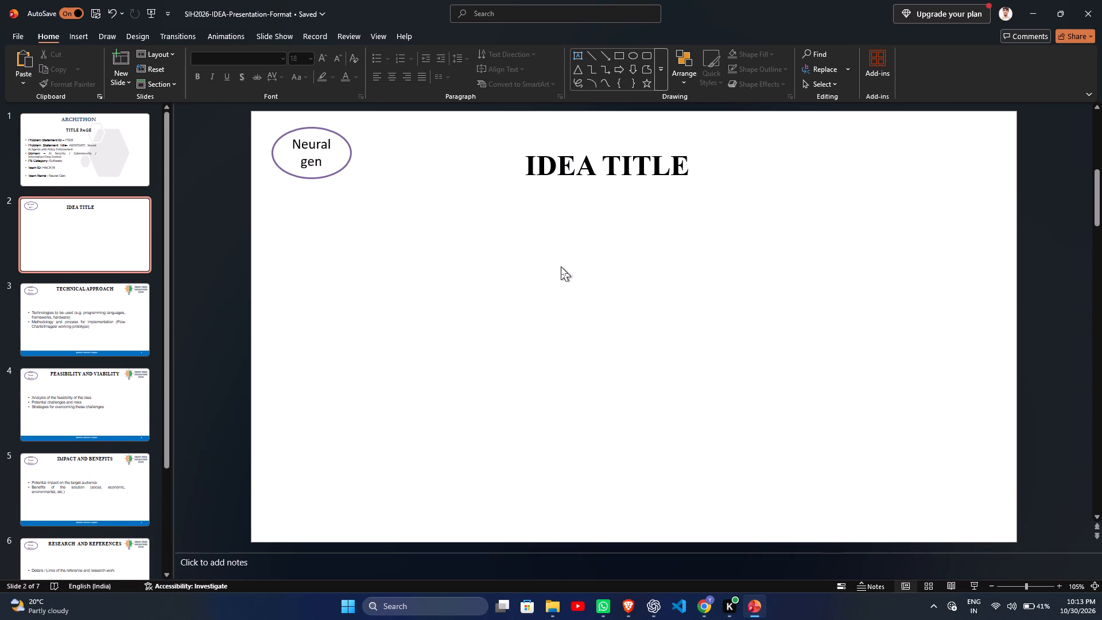
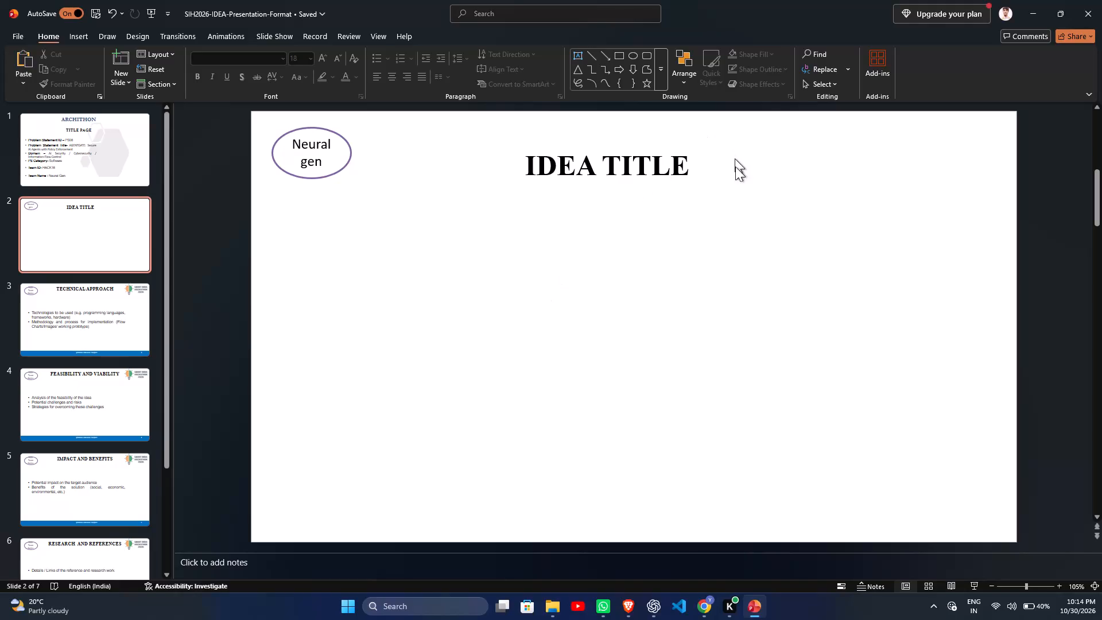
Close the SIH2026-IDEA-Presentation-Format presentation.
{"action": "left_click", "coordinate": [1080, 3]}
{"action": "left_click", "coordinate": [720, 11]}
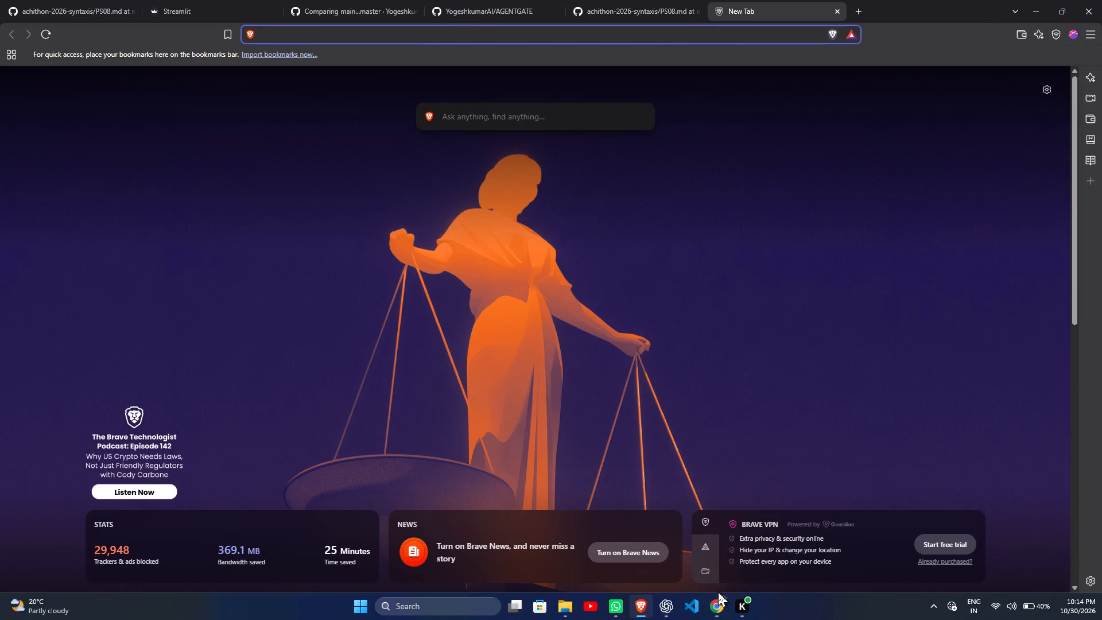
{"action": "left_click", "coordinate": [716, 606]}
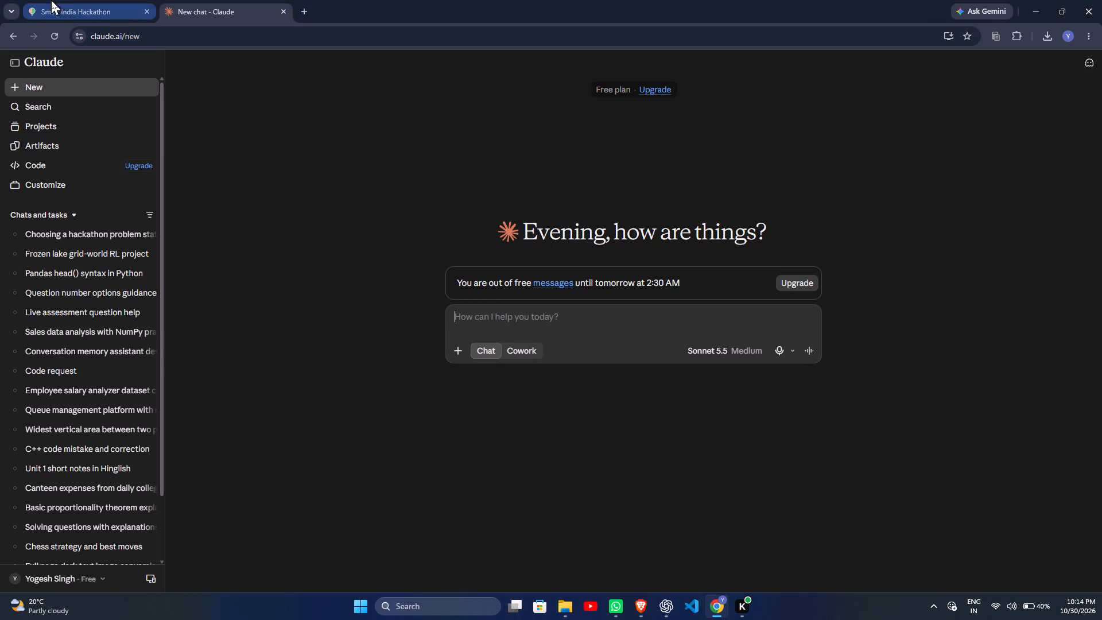
{"action": "left_click", "coordinate": [297, 4]}
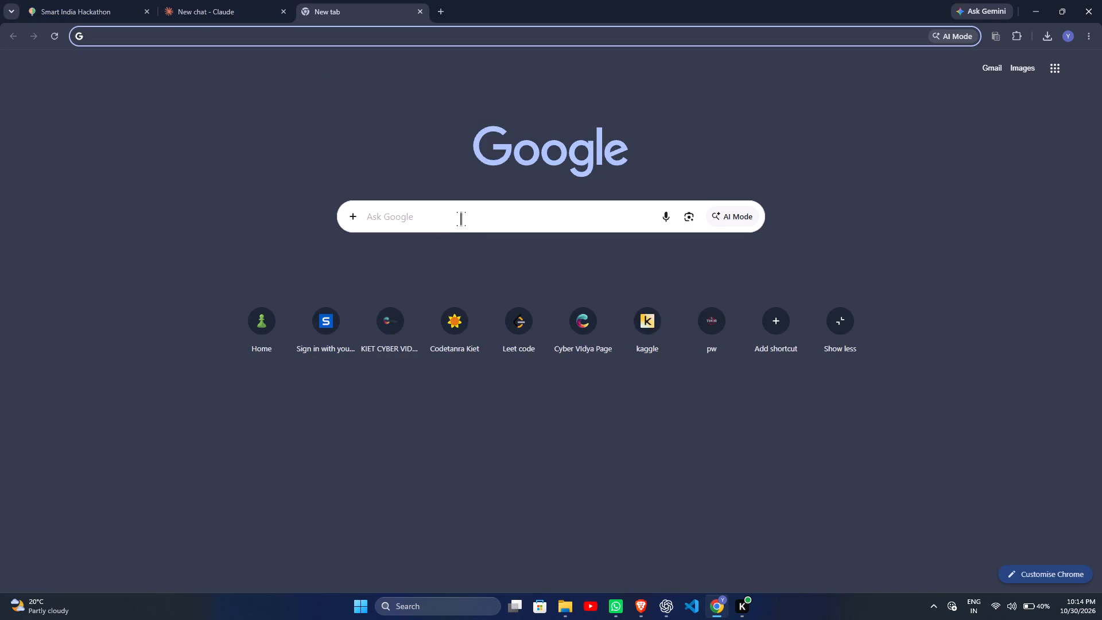
{"action": "left_click", "coordinate": [463, 221]}
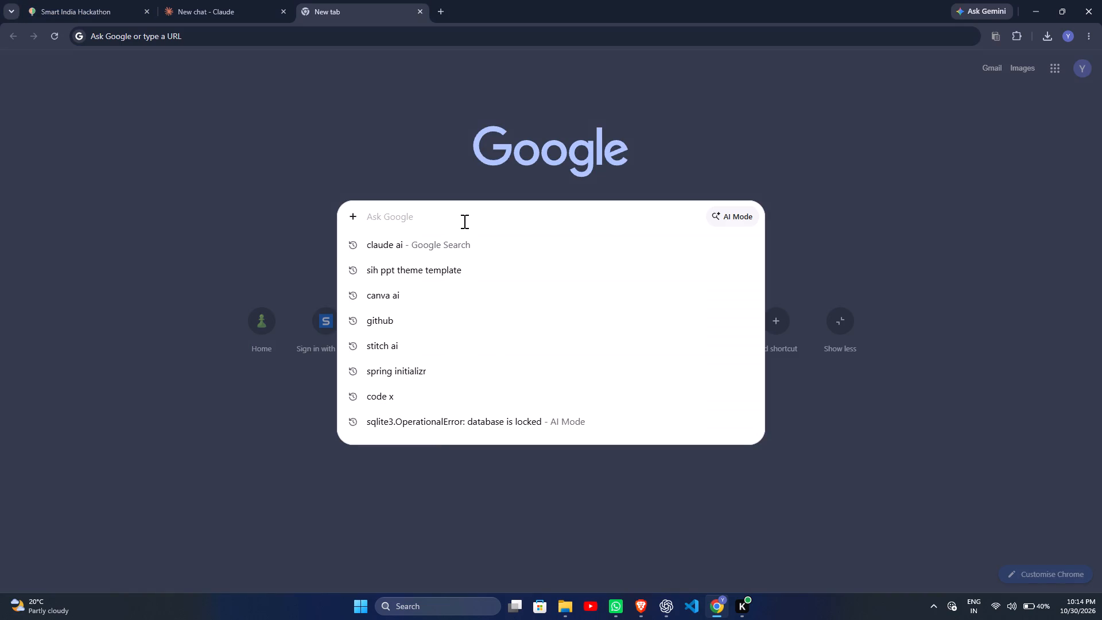
{"action": "type", "text": "canva"}
{"action": "key", "text": "Tab"}
{"action": "key", "text": "Return"}
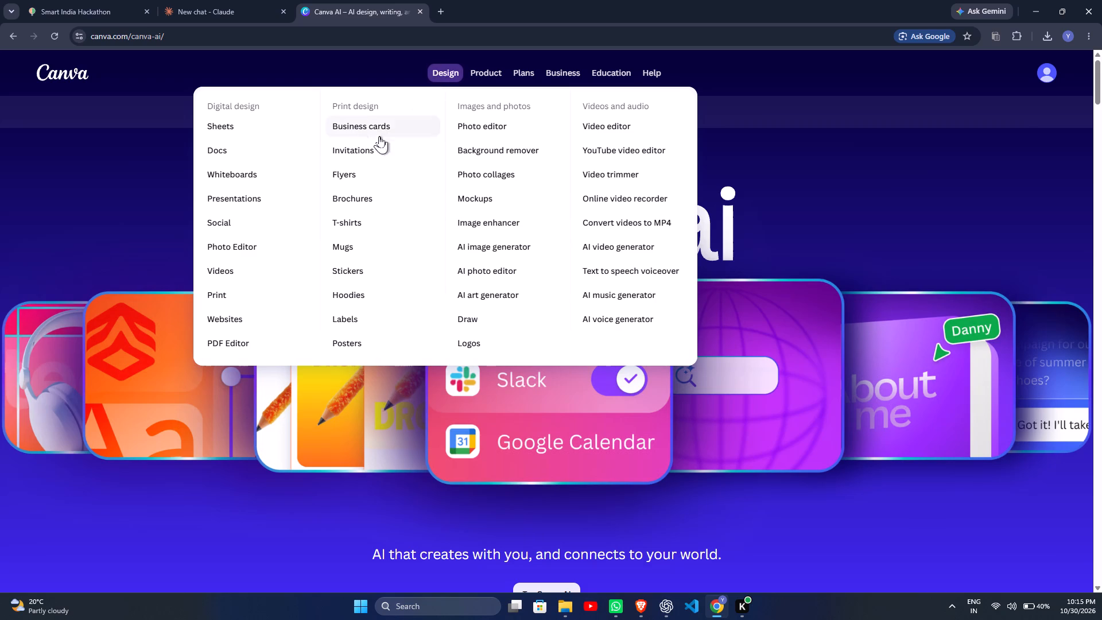
Create a new blank presentation from Canva's Presentations page.
{"action": "left_click", "coordinate": [273, 197]}
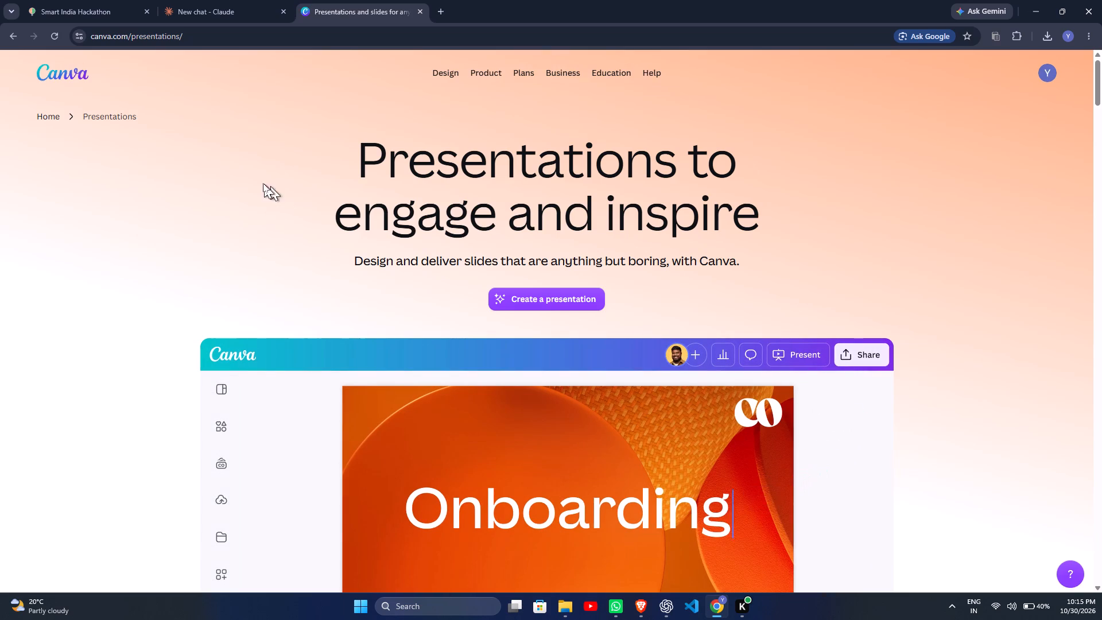
{"action": "left_click", "coordinate": [577, 304]}
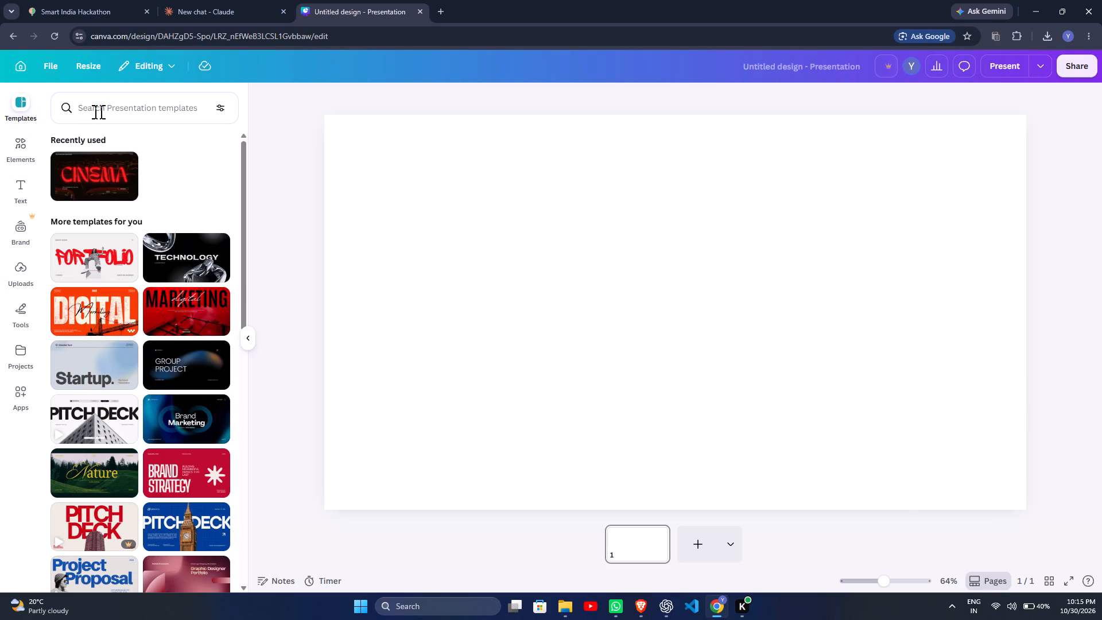
Search the presentation templates for office hours and look through the designs.
{"action": "left_click", "coordinate": [102, 111]}
{"action": "type", "text": "office"}
{"action": "key", "text": "space"}
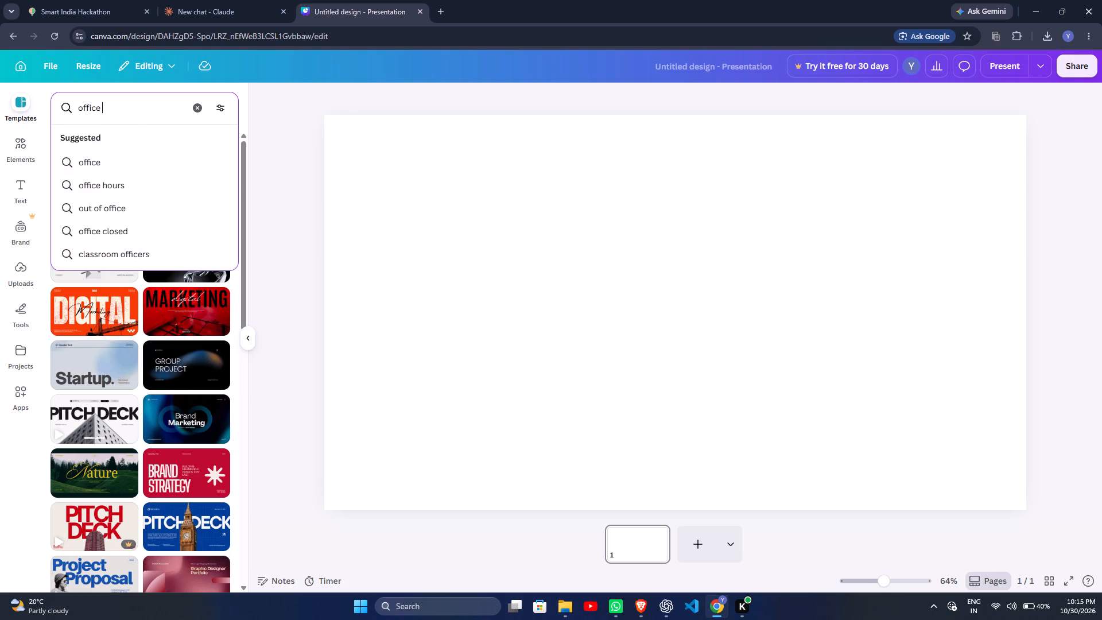
{"action": "key", "text": "Down"}
{"action": "key", "text": "Down"}
{"action": "key", "text": "Return"}
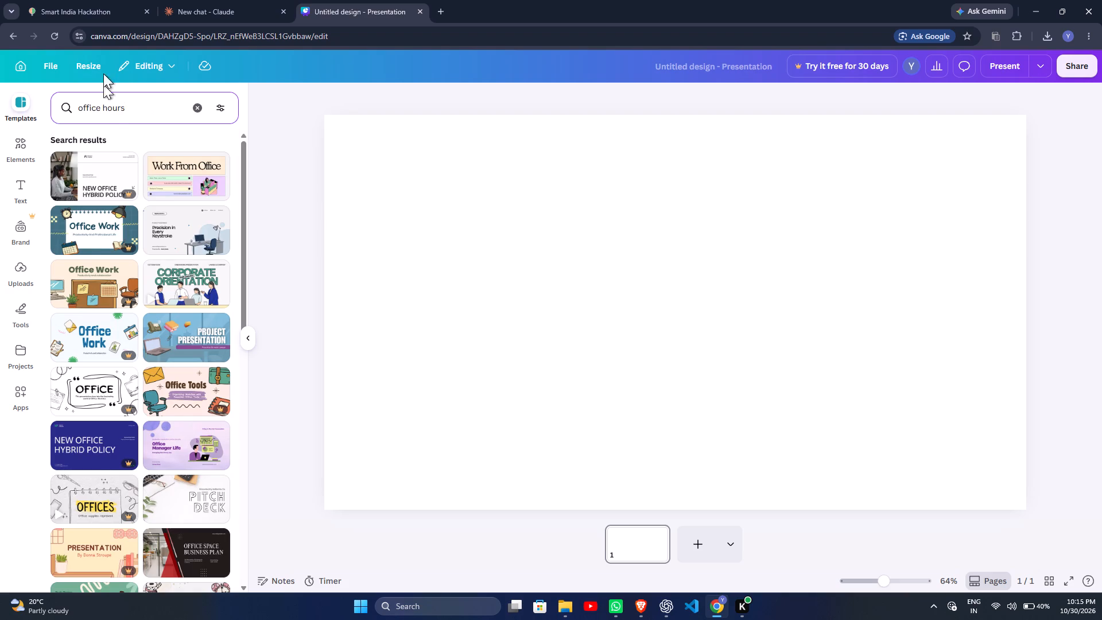
{"action": "scroll", "coordinate": [158, 424], "scroll_direction": "down", "scroll_amount": 1}
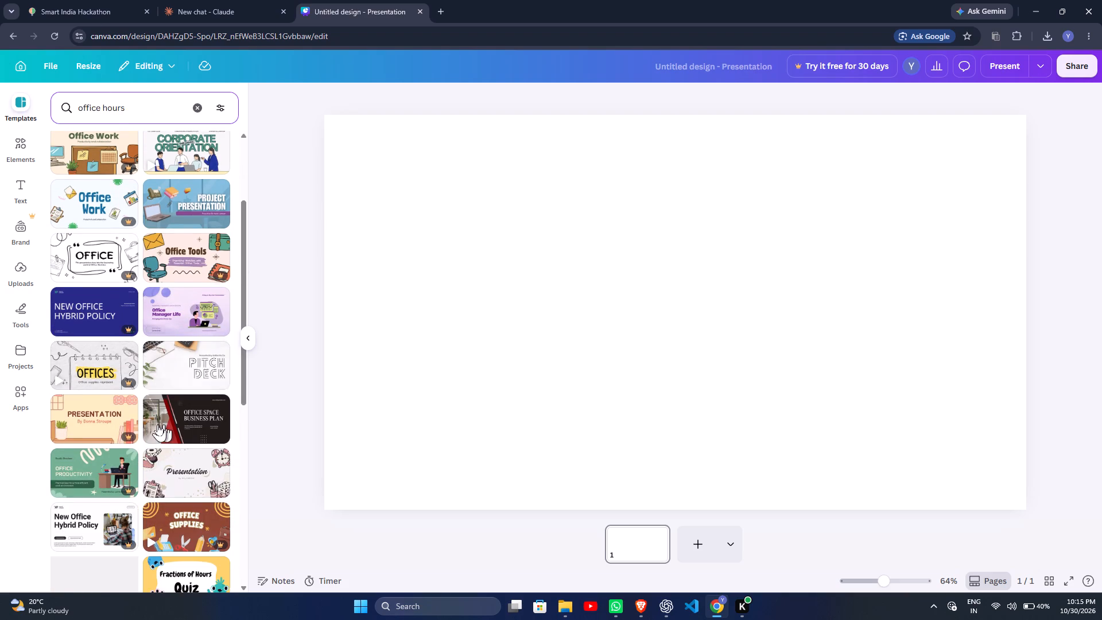
{"action": "scroll", "coordinate": [159, 423], "scroll_direction": "down", "scroll_amount": 1}
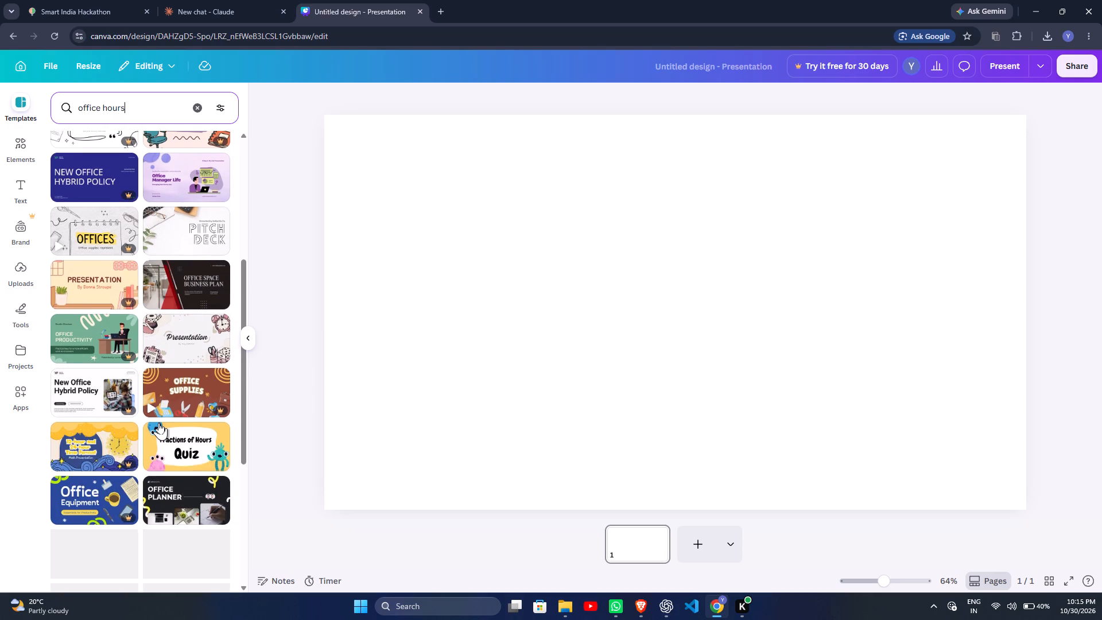
{"action": "scroll", "coordinate": [159, 423], "scroll_direction": "down", "scroll_amount": 2}
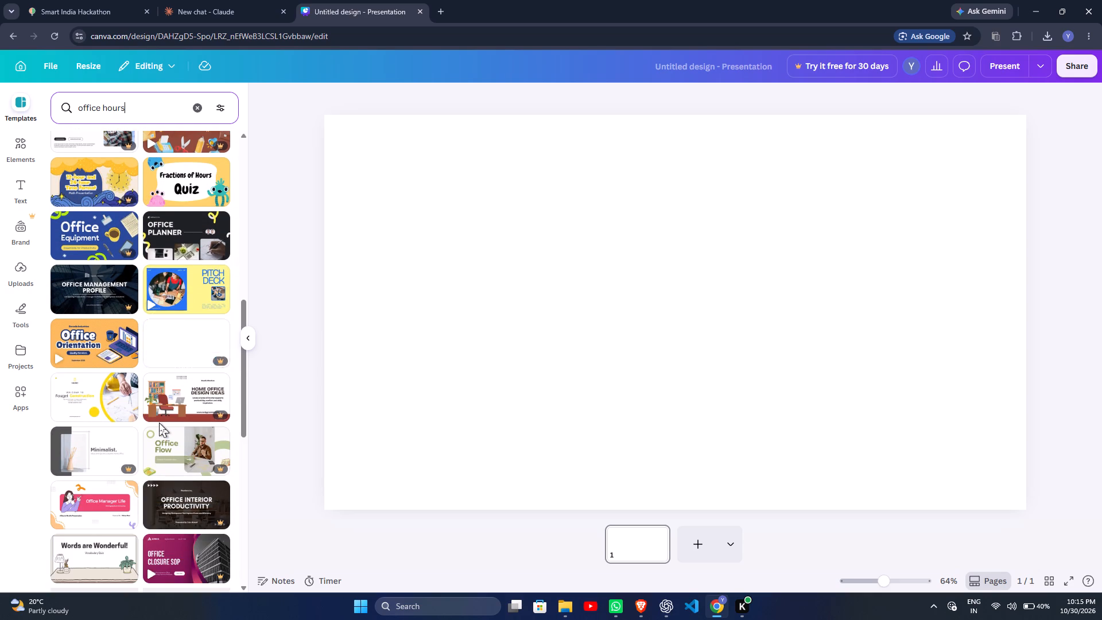
{"action": "scroll", "coordinate": [159, 423], "scroll_direction": "down", "scroll_amount": 2}
{"action": "scroll", "coordinate": [159, 423], "scroll_direction": "up", "scroll_amount": 5}
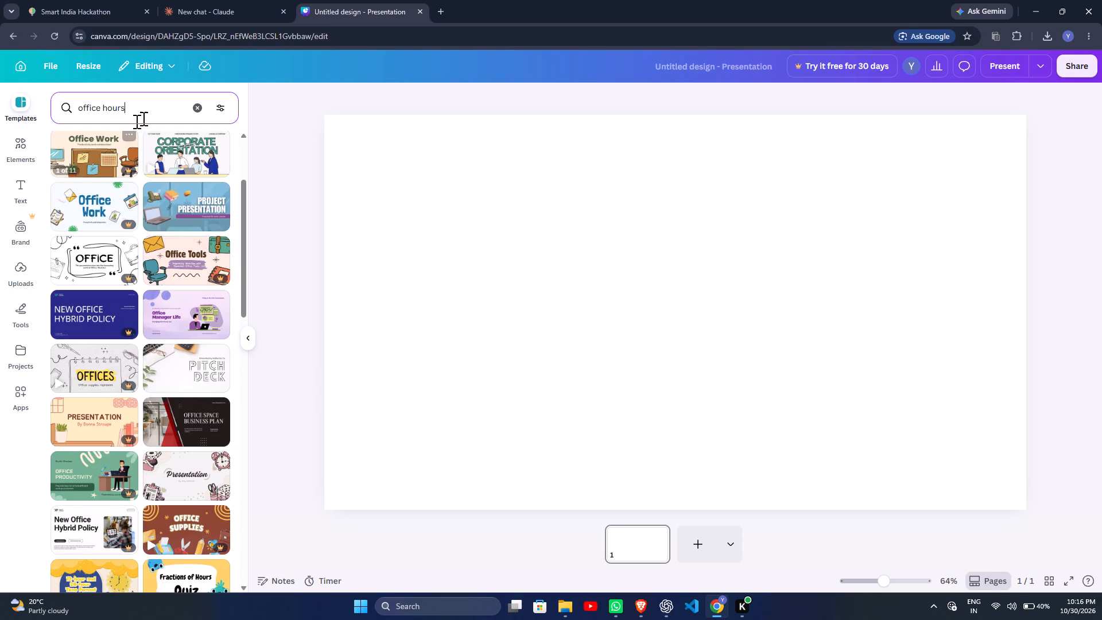
Replace the template search with light color.
{"action": "left_click", "coordinate": [148, 115]}
{"action": "key", "text": "ctrl+a"}
{"action": "key", "text": "BackSpace"}
{"action": "type", "text": "light color"}
{"action": "key", "text": "Return"}
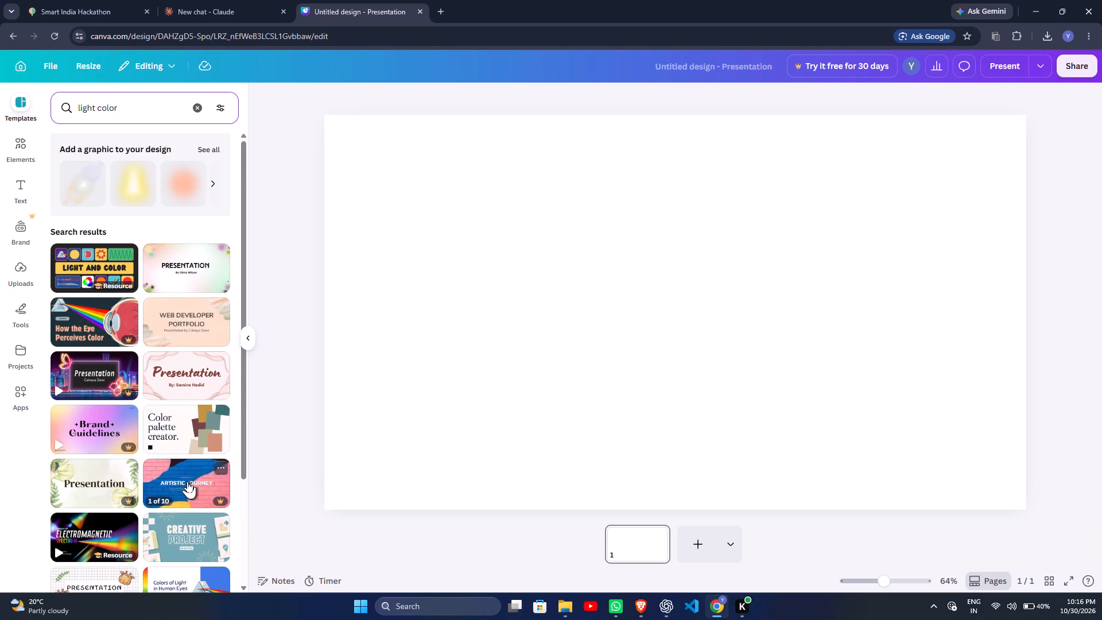
Examine the light color templates for a design that suits the presentation.
{"action": "scroll", "coordinate": [189, 481], "scroll_direction": "down", "scroll_amount": 4}
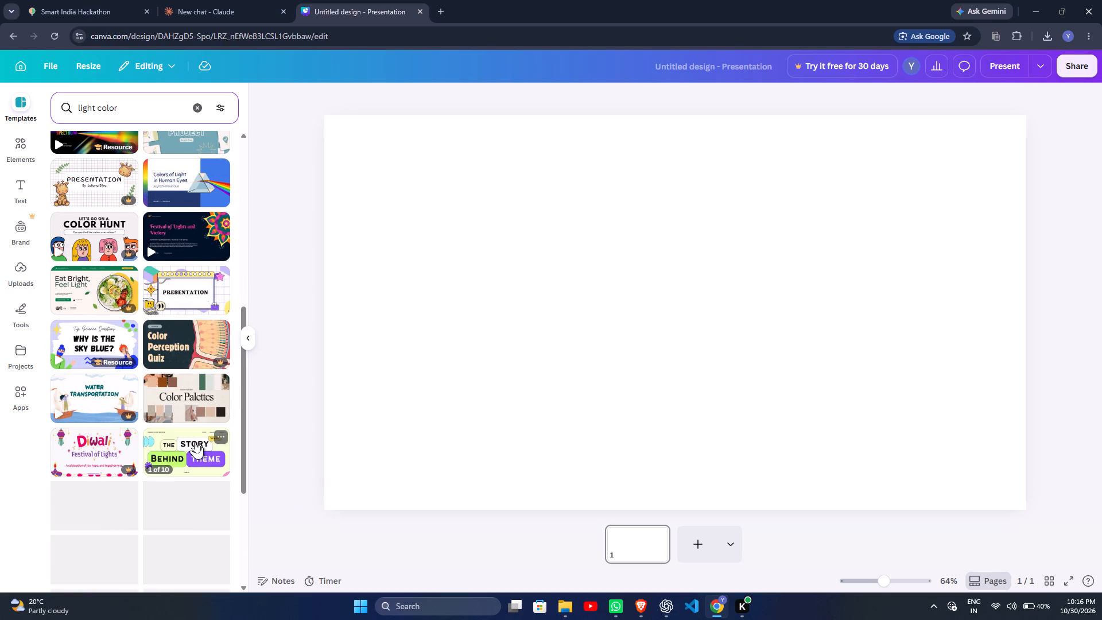
{"action": "scroll", "coordinate": [195, 441], "scroll_direction": "down", "scroll_amount": 3}
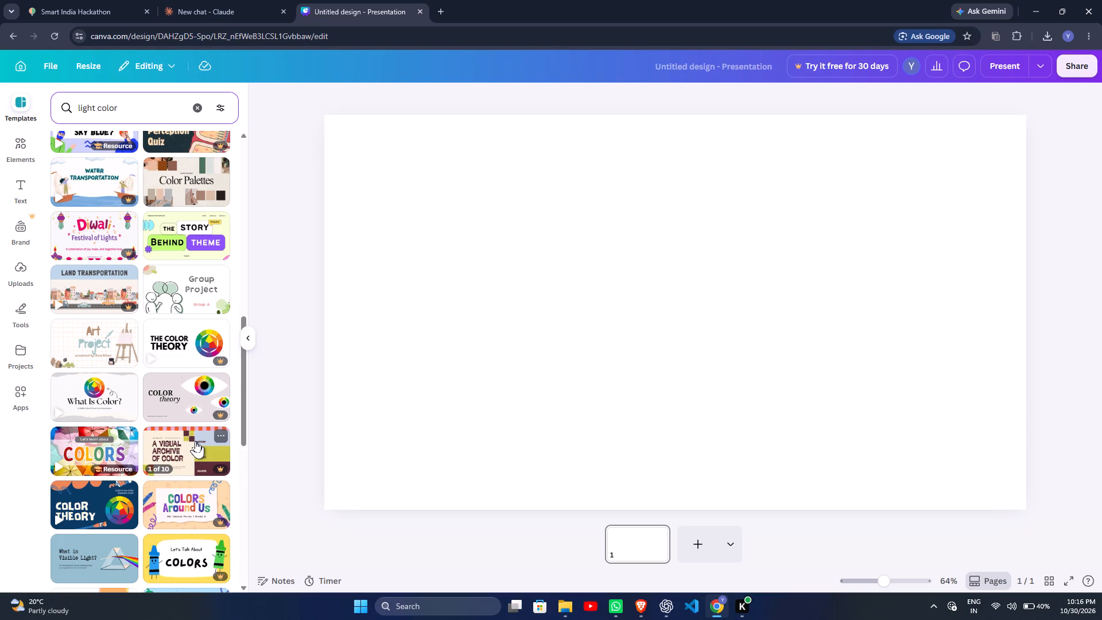
{"action": "scroll", "coordinate": [196, 441], "scroll_direction": "down", "scroll_amount": 3}
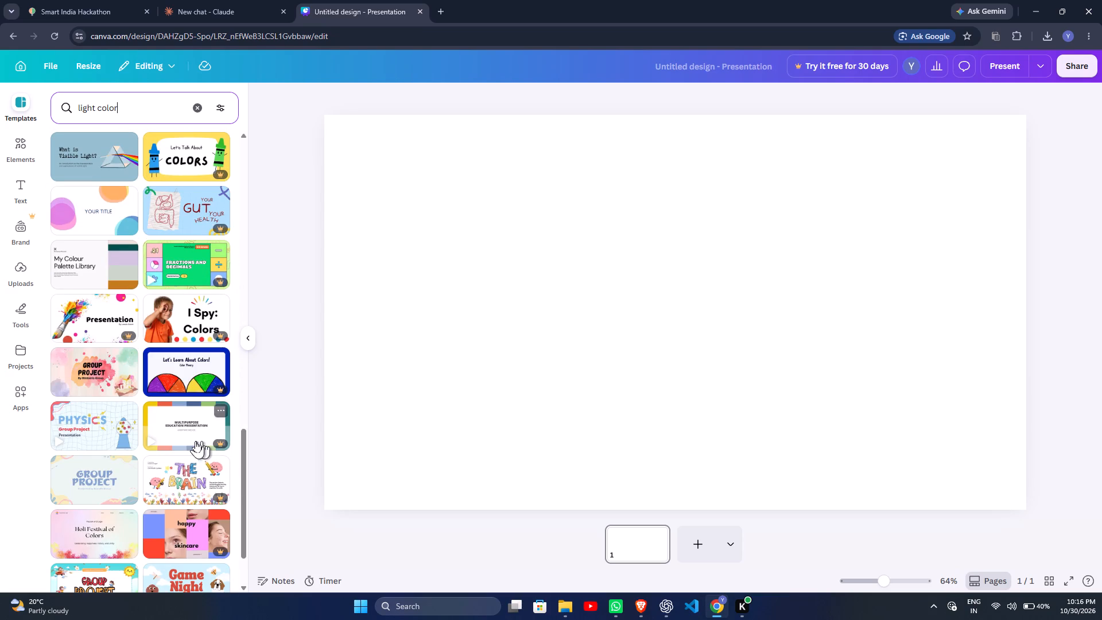
{"action": "scroll", "coordinate": [196, 441], "scroll_direction": "down", "scroll_amount": 6}
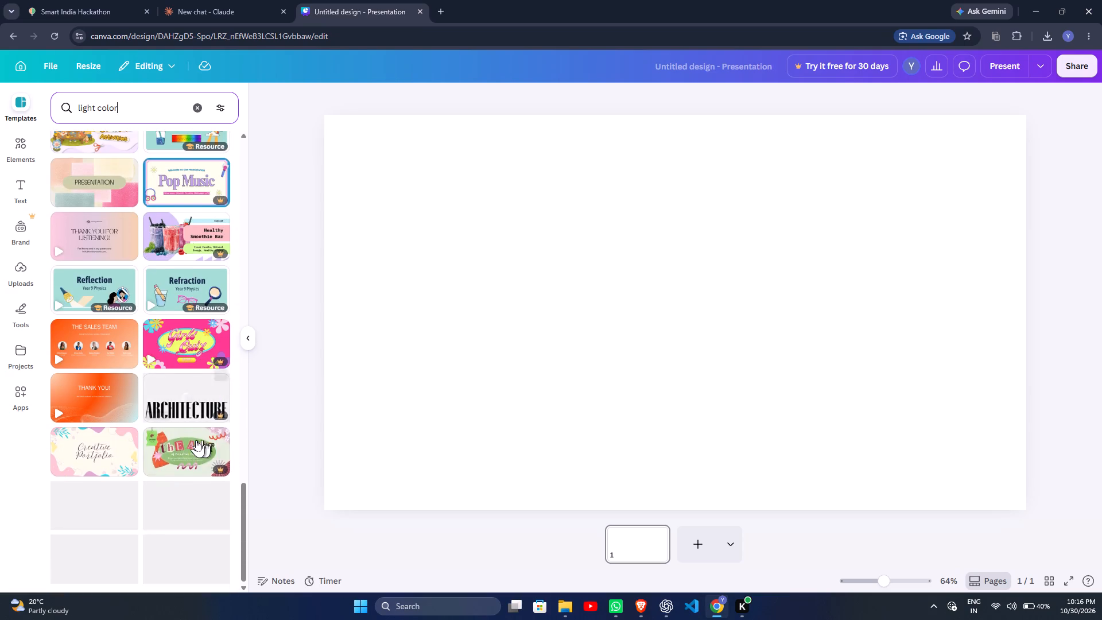
{"action": "scroll", "coordinate": [196, 440], "scroll_direction": "down", "scroll_amount": 3}
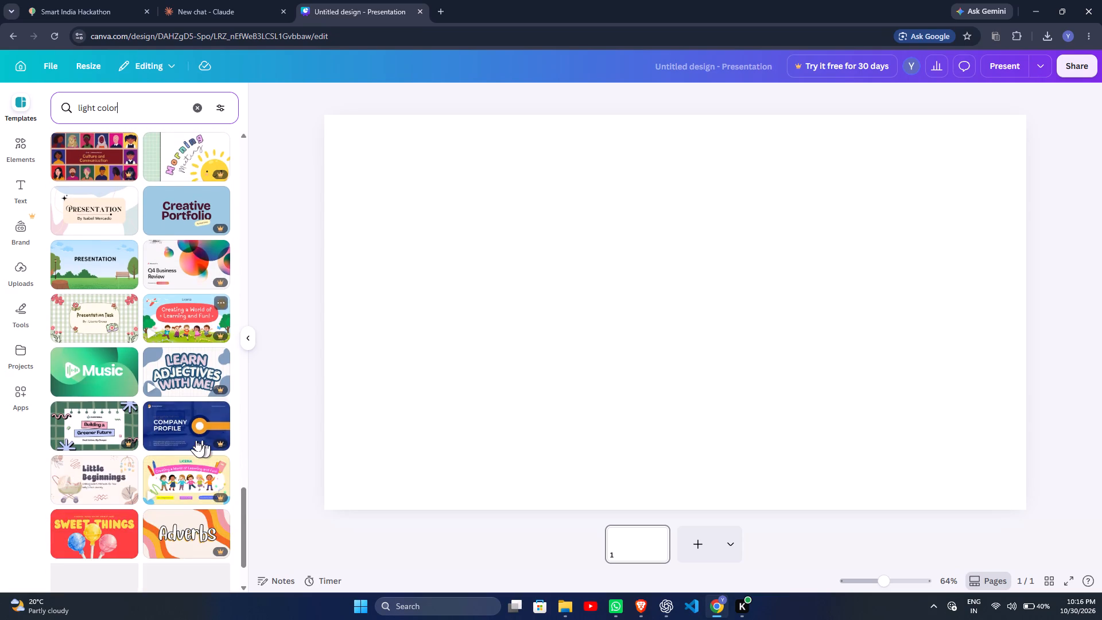
{"action": "scroll", "coordinate": [196, 440], "scroll_direction": "up", "scroll_amount": 1}
{"action": "scroll", "coordinate": [196, 440], "scroll_direction": "down", "scroll_amount": 6}
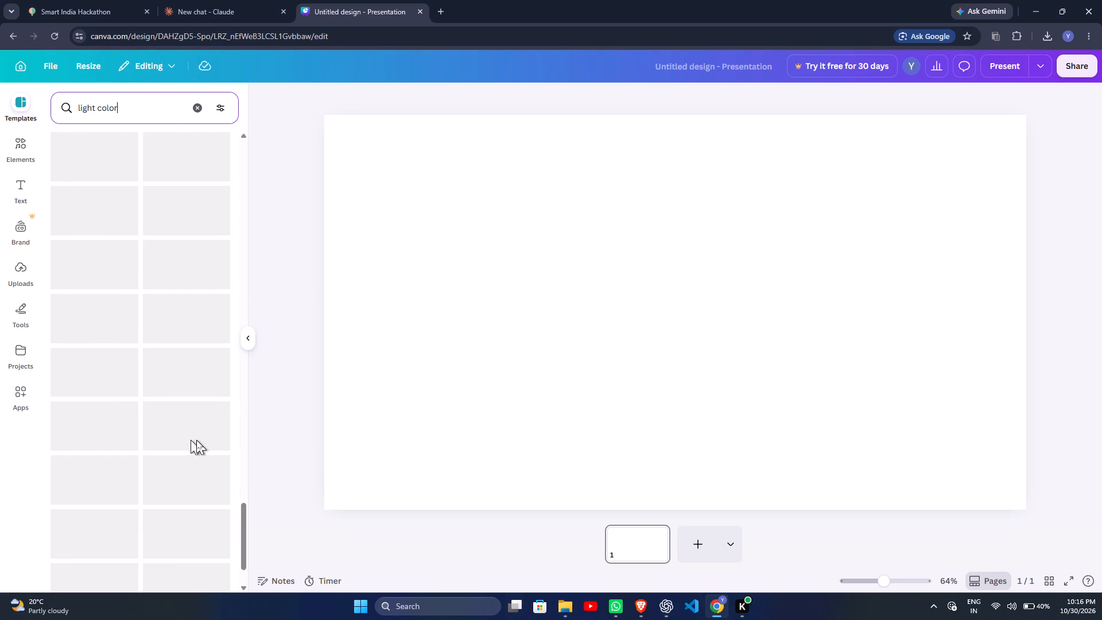
{"action": "scroll", "coordinate": [196, 440], "scroll_direction": "down", "scroll_amount": 2}
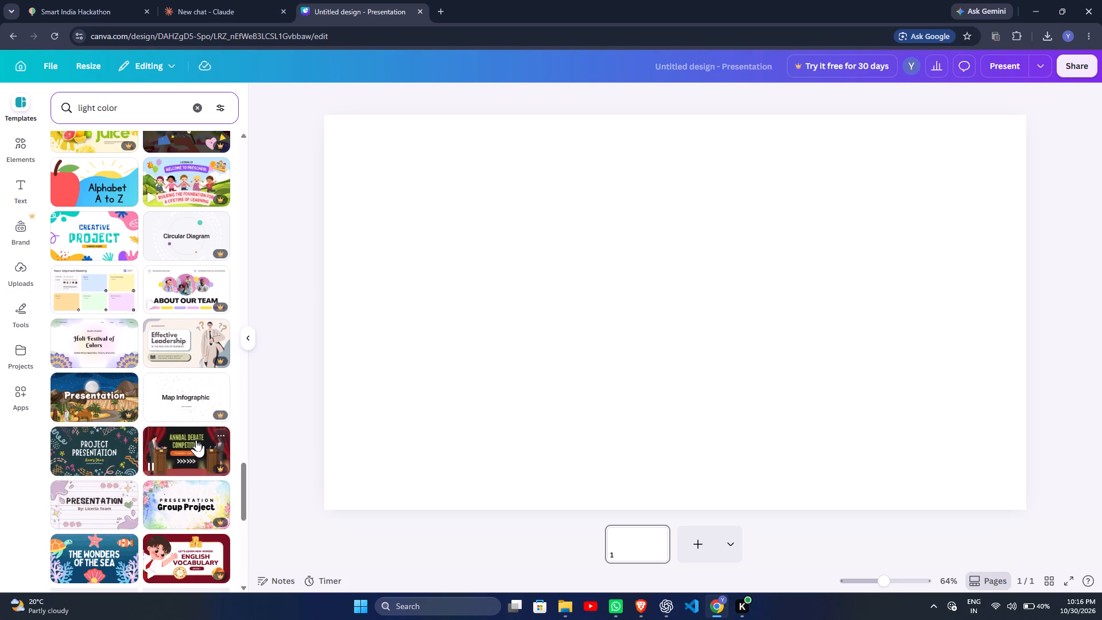
{"action": "scroll", "coordinate": [196, 440], "scroll_direction": "down", "scroll_amount": 4}
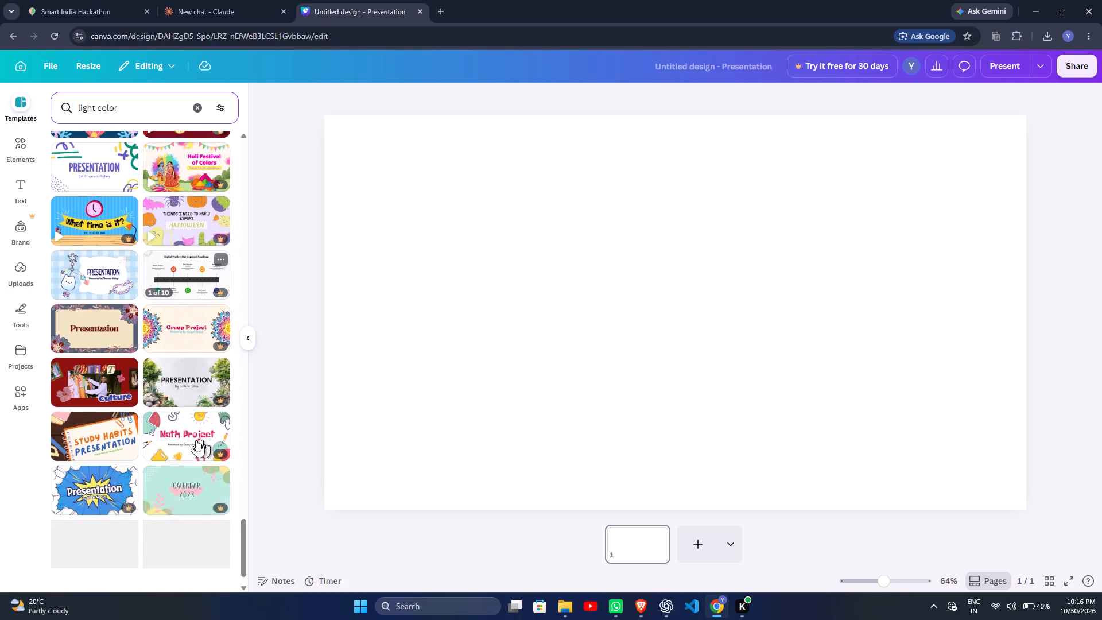
{"action": "scroll", "coordinate": [196, 439], "scroll_direction": "down", "scroll_amount": 4}
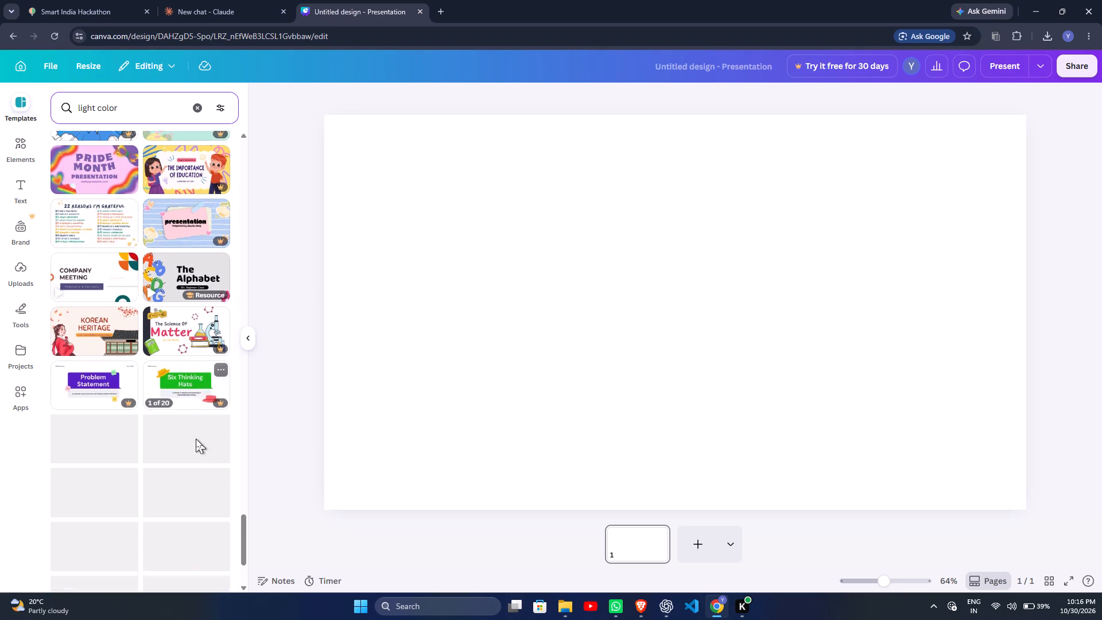
{"action": "scroll", "coordinate": [197, 439], "scroll_direction": "down", "scroll_amount": 4}
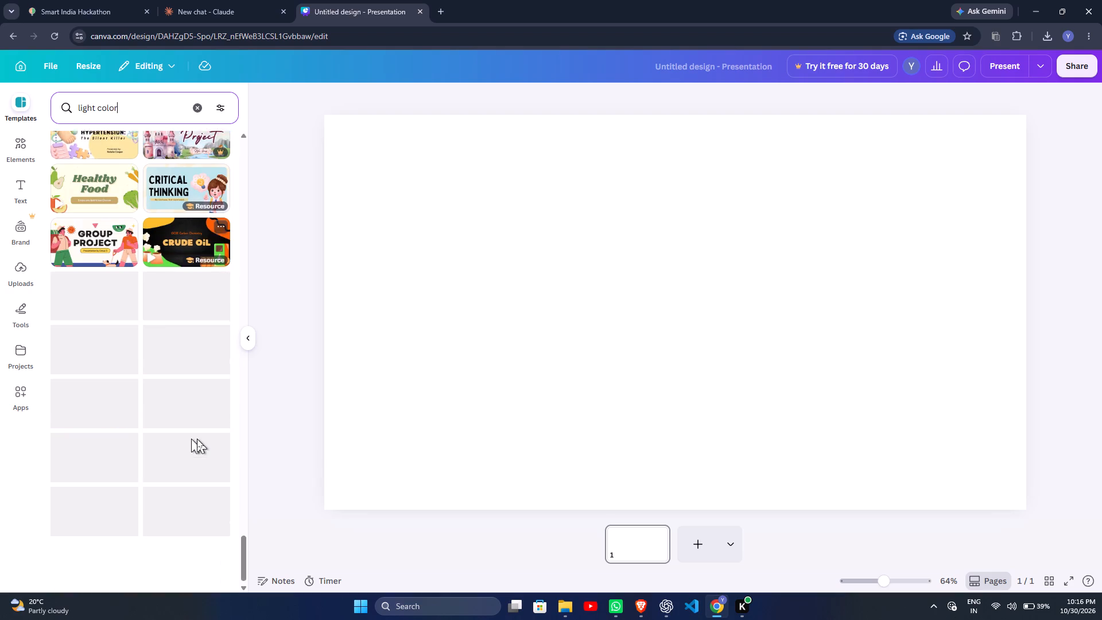
{"action": "scroll", "coordinate": [197, 439], "scroll_direction": "down", "scroll_amount": 2}
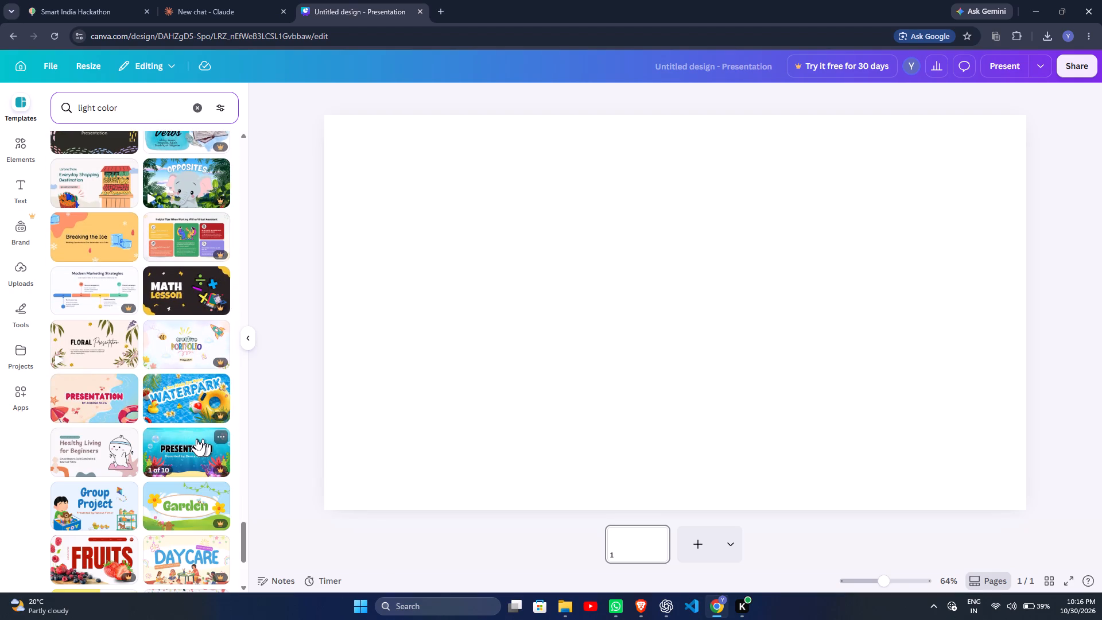
Clear the light color query from the presentation template search.
{"action": "key", "text": "ctrl+a"}
{"action": "key", "text": "BackSpace"}
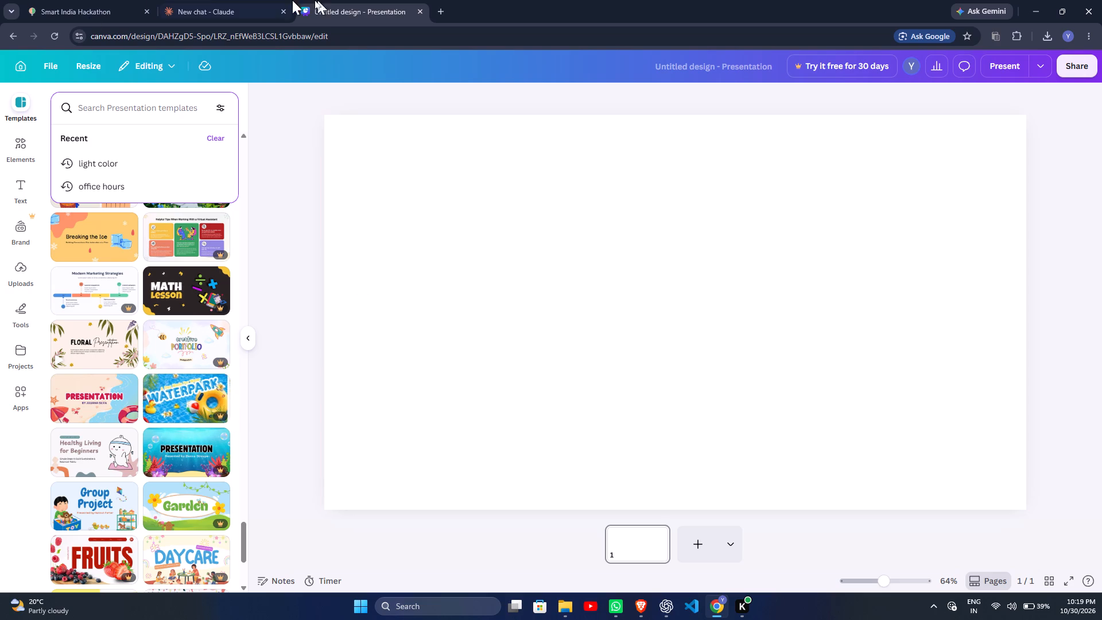
Close the Smart India Hackathon, Claude and untitled Canva presentation browser tabs.
{"action": "left_click", "coordinate": [149, 7]}
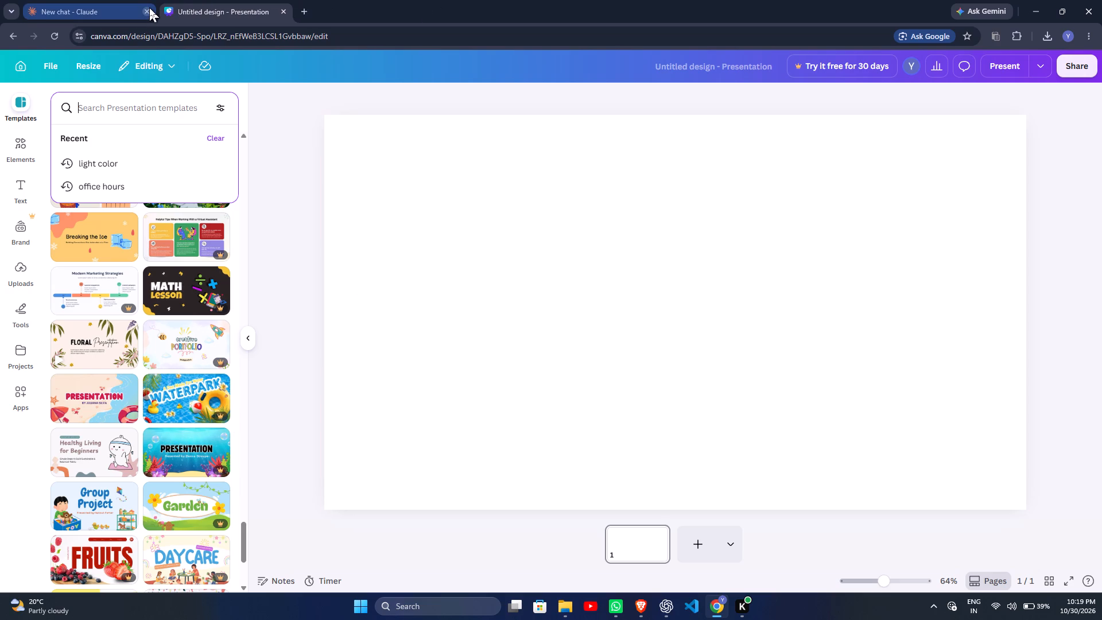
{"action": "left_click", "coordinate": [149, 7]}
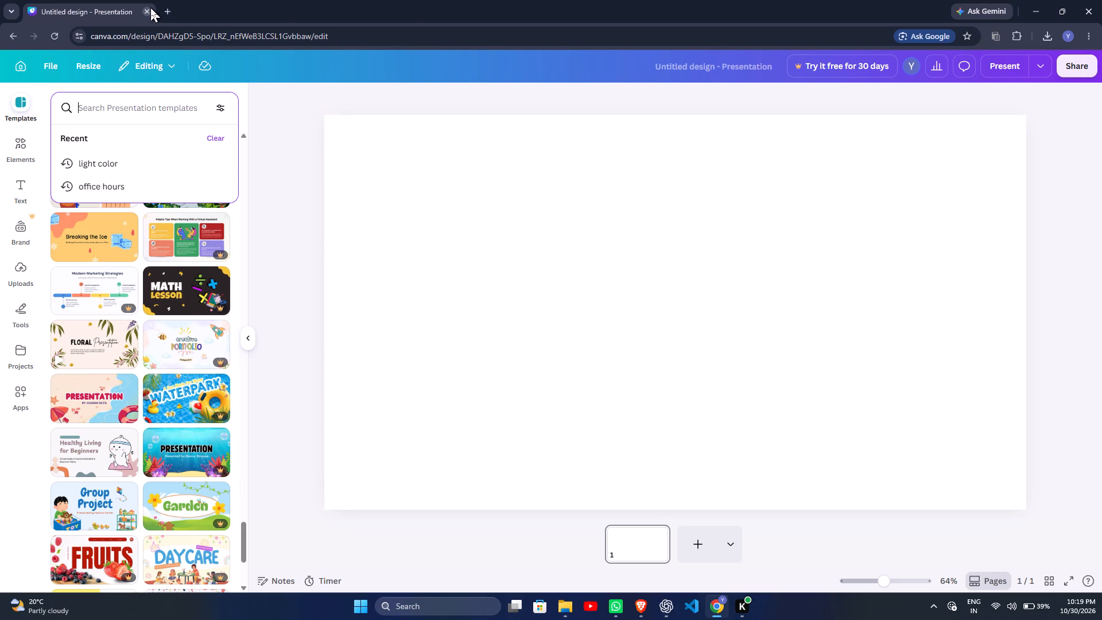
{"action": "left_click", "coordinate": [150, 7]}
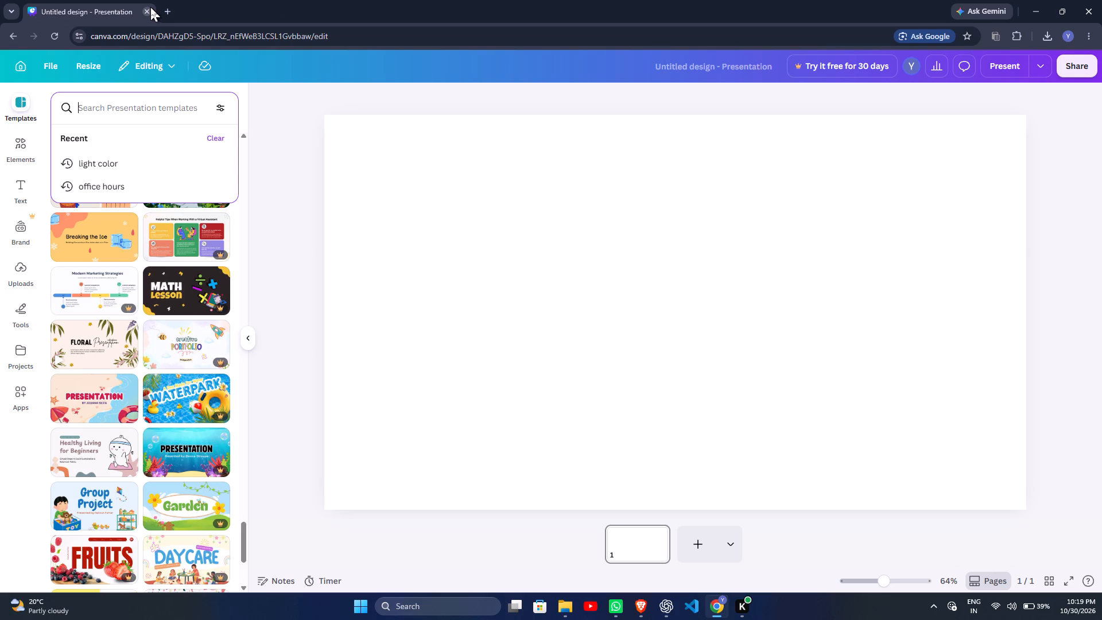
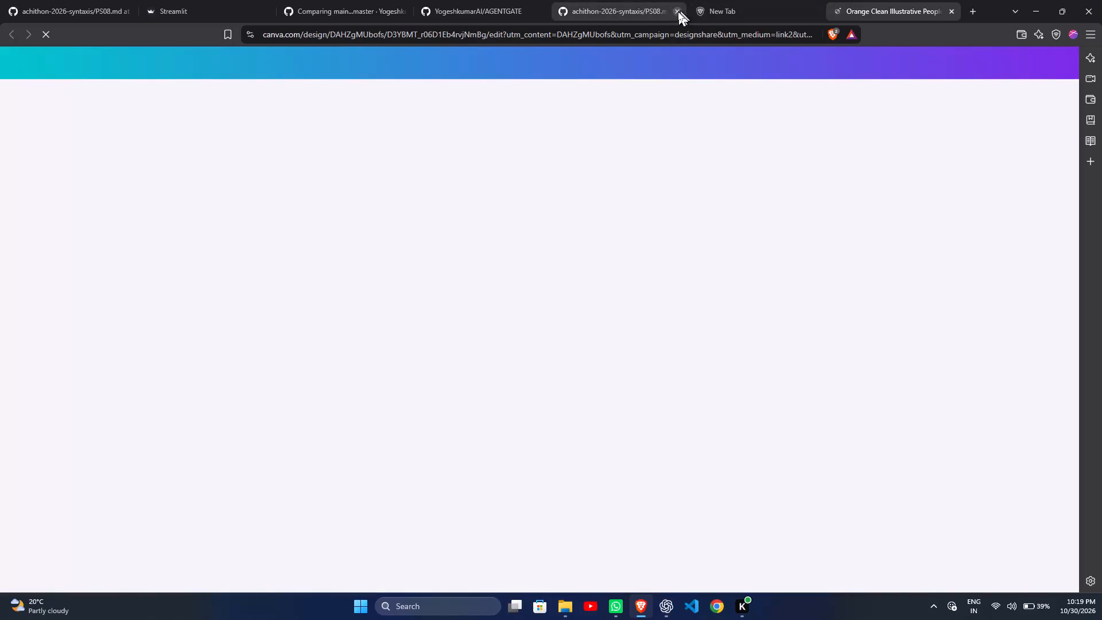
Close the duplicate PS08.md GitHub tab and the empty new tab beside the shared Canva design.
{"action": "left_click", "coordinate": [676, 13]}
{"action": "left_click", "coordinate": [676, 13]}
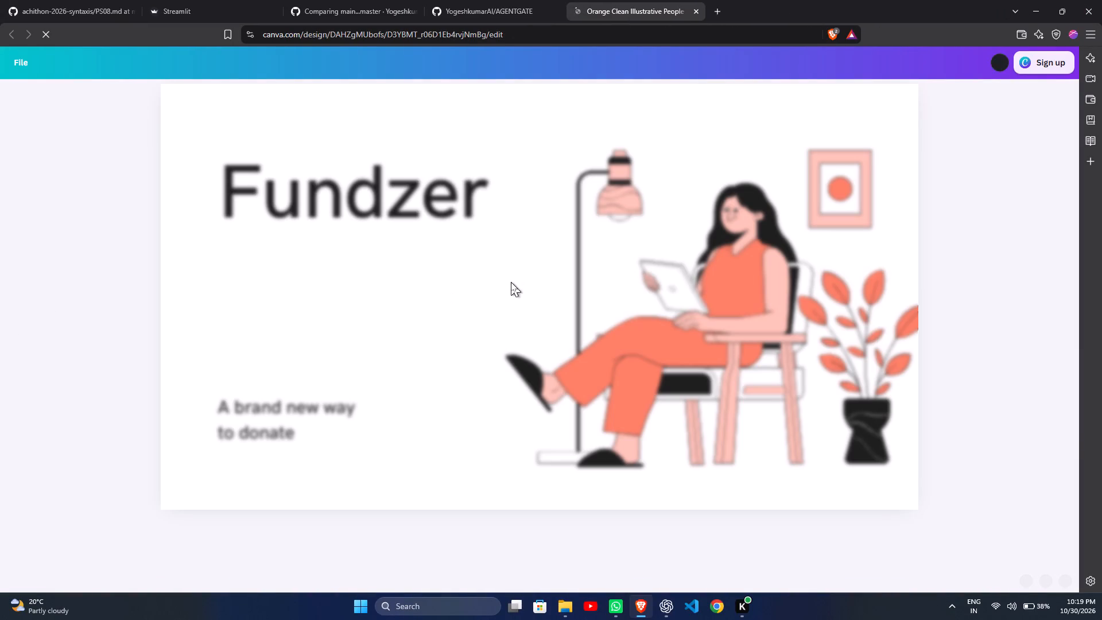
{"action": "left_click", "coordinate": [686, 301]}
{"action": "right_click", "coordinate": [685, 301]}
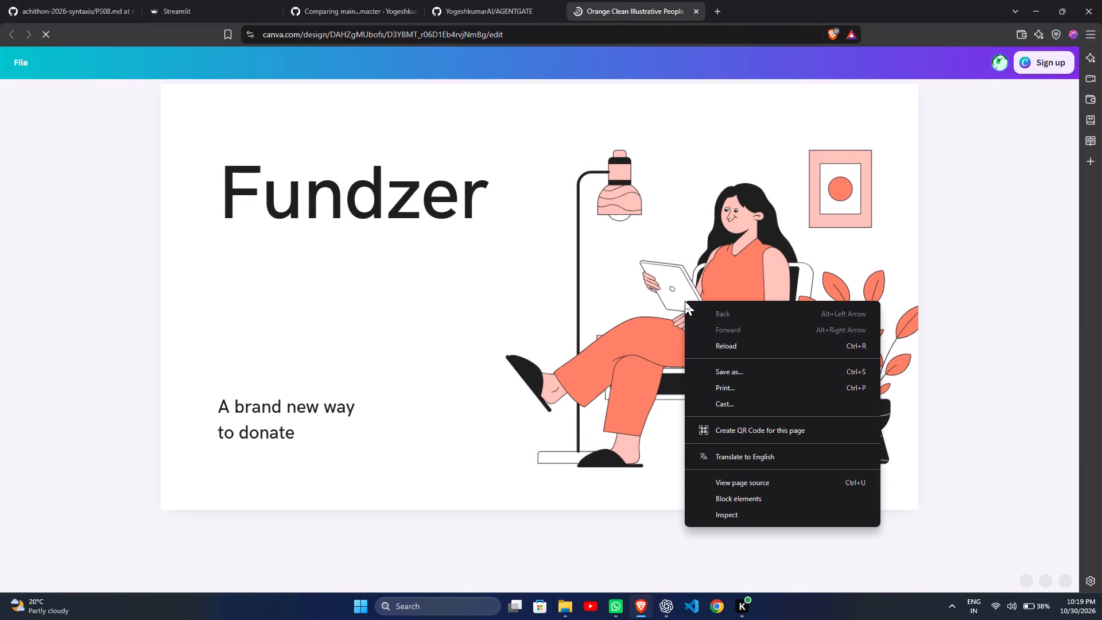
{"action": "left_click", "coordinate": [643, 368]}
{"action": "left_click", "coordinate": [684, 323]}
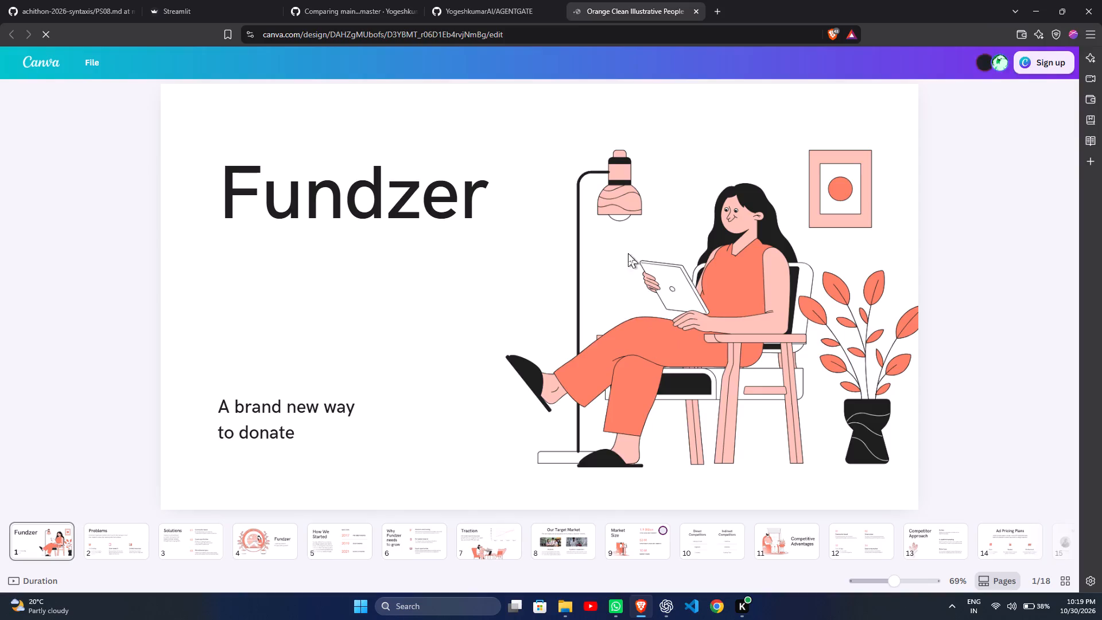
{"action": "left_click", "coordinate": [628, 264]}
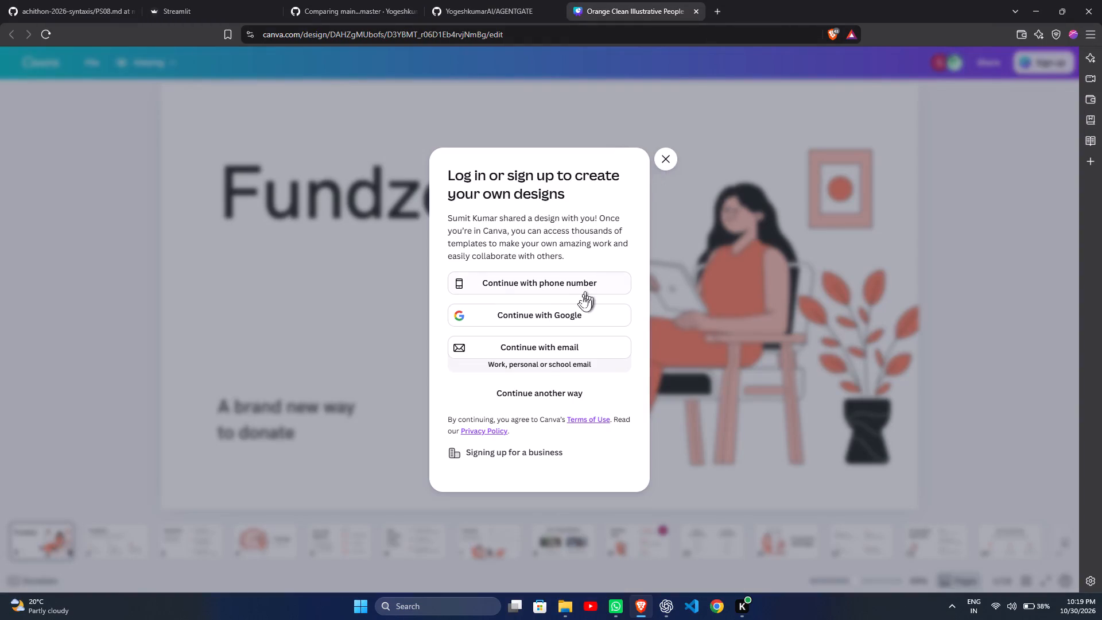
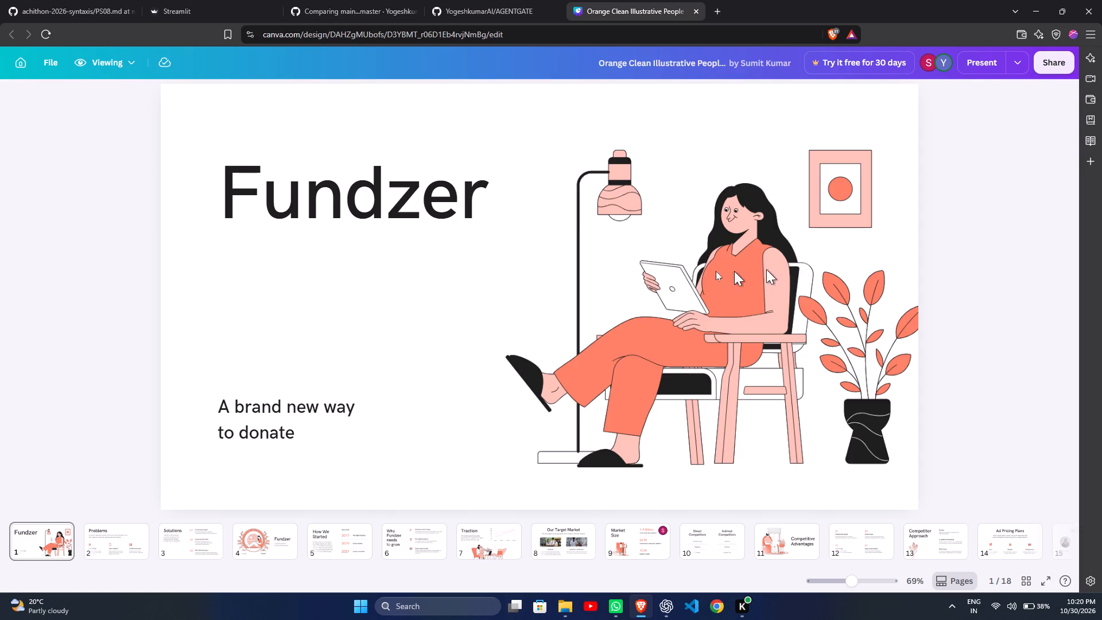
Check the signed-in account's access level on the Orange Clean Illustrative People pitch deck.
{"action": "scroll", "coordinate": [716, 271], "scroll_direction": "down", "scroll_amount": 1}
{"action": "scroll", "coordinate": [602, 249], "scroll_direction": "up", "scroll_amount": 6}
{"action": "scroll", "coordinate": [718, 216], "scroll_direction": "up", "scroll_amount": 3}
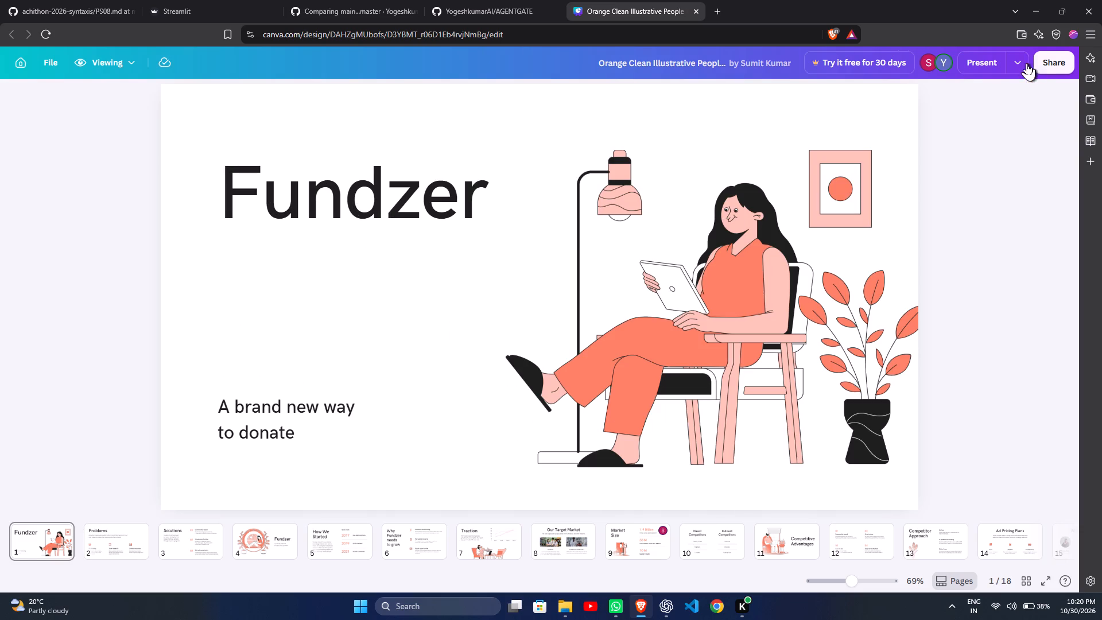
{"action": "left_click", "coordinate": [946, 64]}
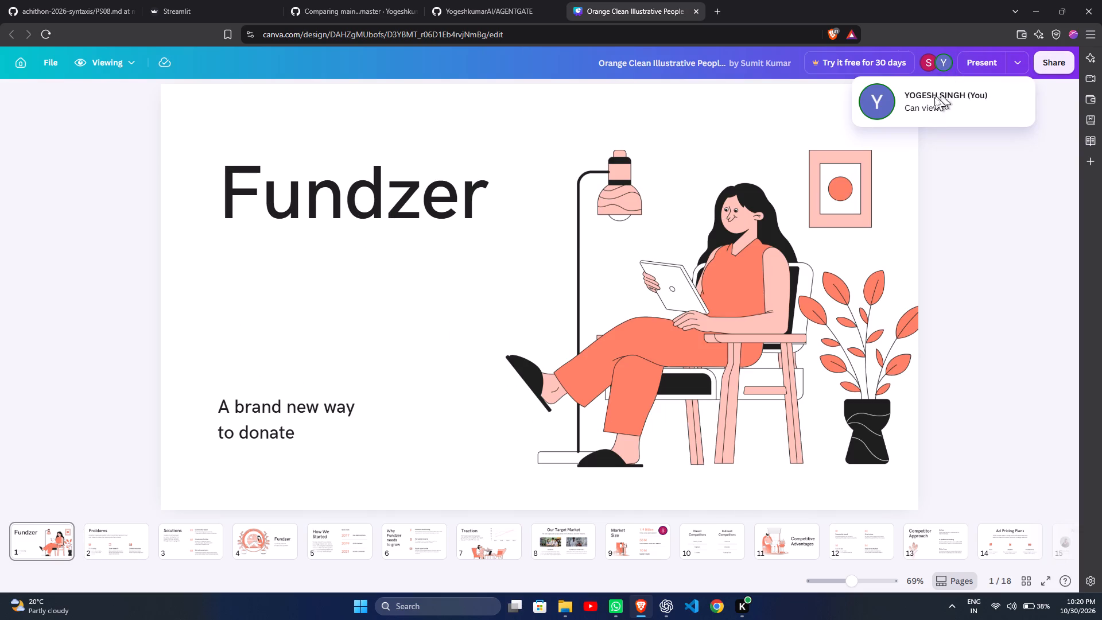
{"action": "left_click", "coordinate": [921, 102]}
Copy the Fundzer pitch deck's web address and open it in Google Chrome under the Your Chrome profile.
{"action": "left_click", "coordinate": [568, 34]}
{"action": "key", "text": "ctrl+c"}
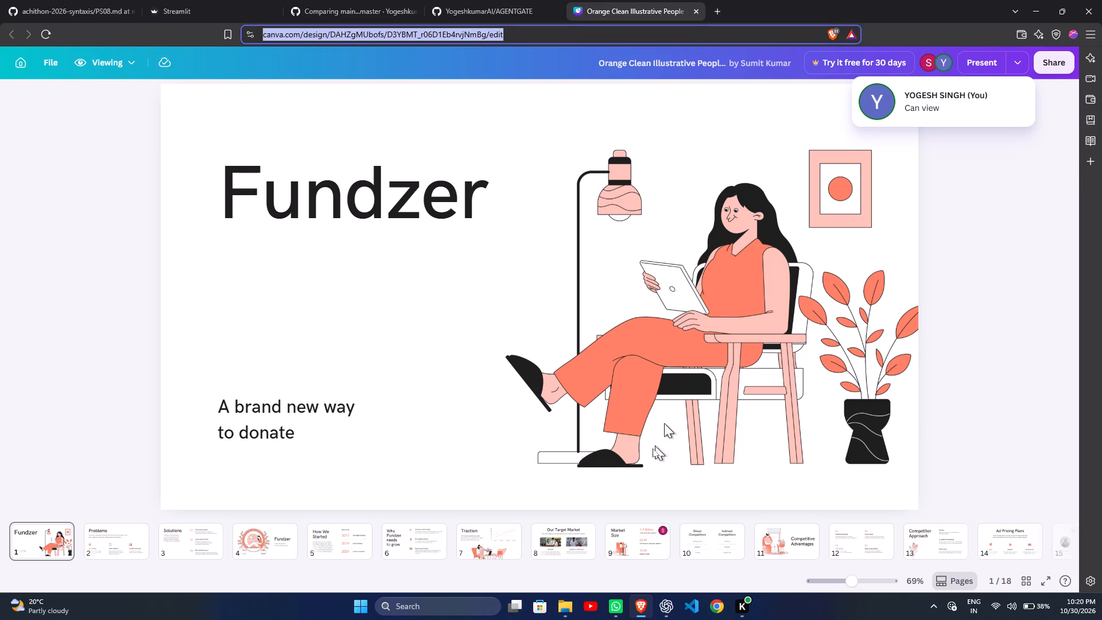
{"action": "left_click", "coordinate": [712, 615]}
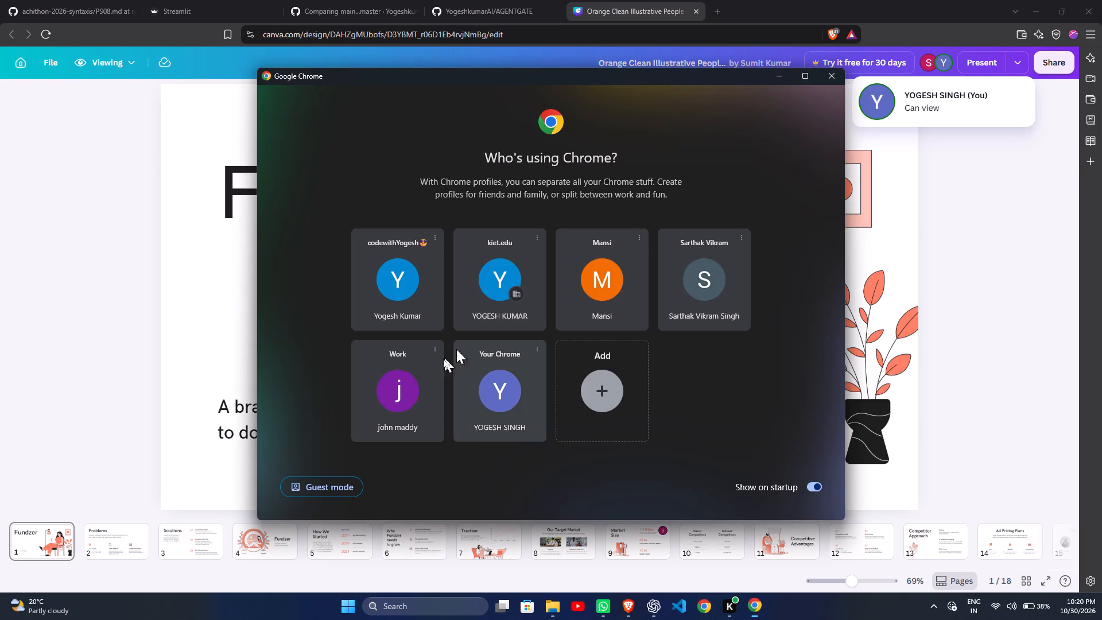
{"action": "left_click", "coordinate": [478, 389]}
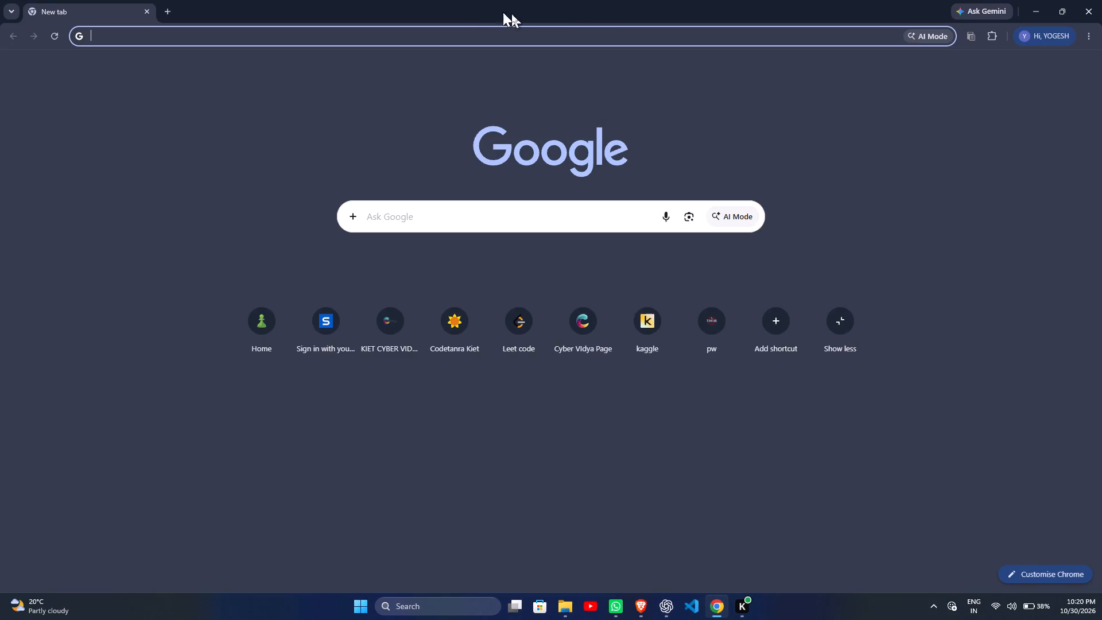
{"action": "left_click", "coordinate": [506, 30]}
{"action": "key", "text": "ctrl+v"}
{"action": "key", "text": "Return"}
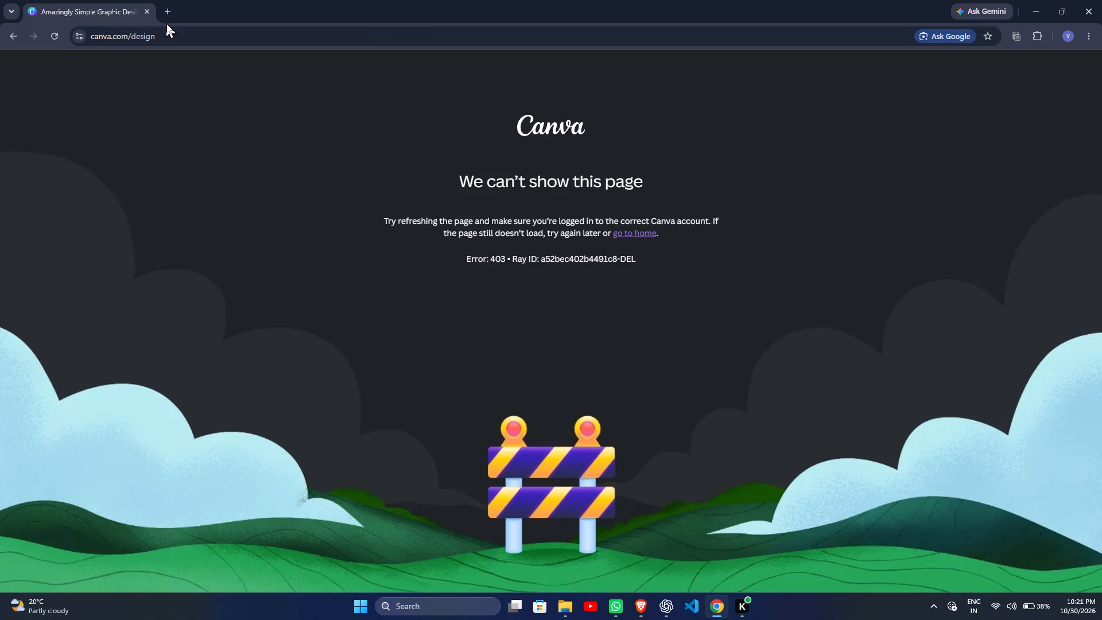
Shorten the address to canva.com and load the Canva home page.
{"action": "left_click", "coordinate": [172, 34]}
{"action": "key", "text": "Right"}
{"action": "key", "text": "BackSpace"}
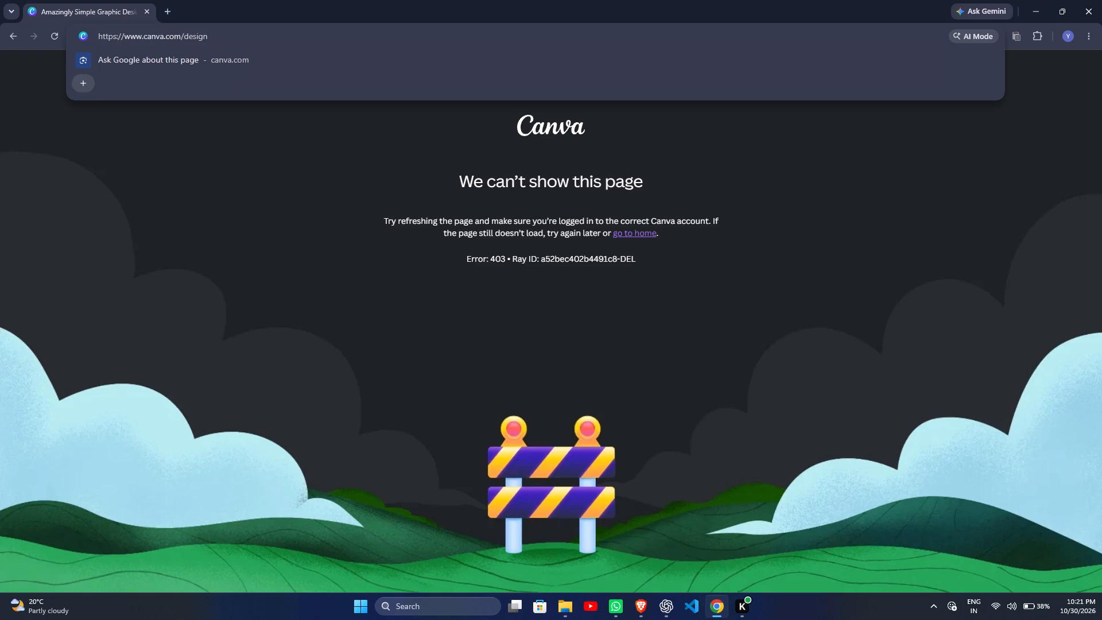
{"action": "key", "text": "BackSpace"}
{"action": "key", "text": "BackSpace"}
{"action": "key", "text": "BackSpace"}
{"action": "key", "text": "BackSpace"}
{"action": "key", "text": "BackSpace"}
{"action": "key", "text": "BackSpace"}
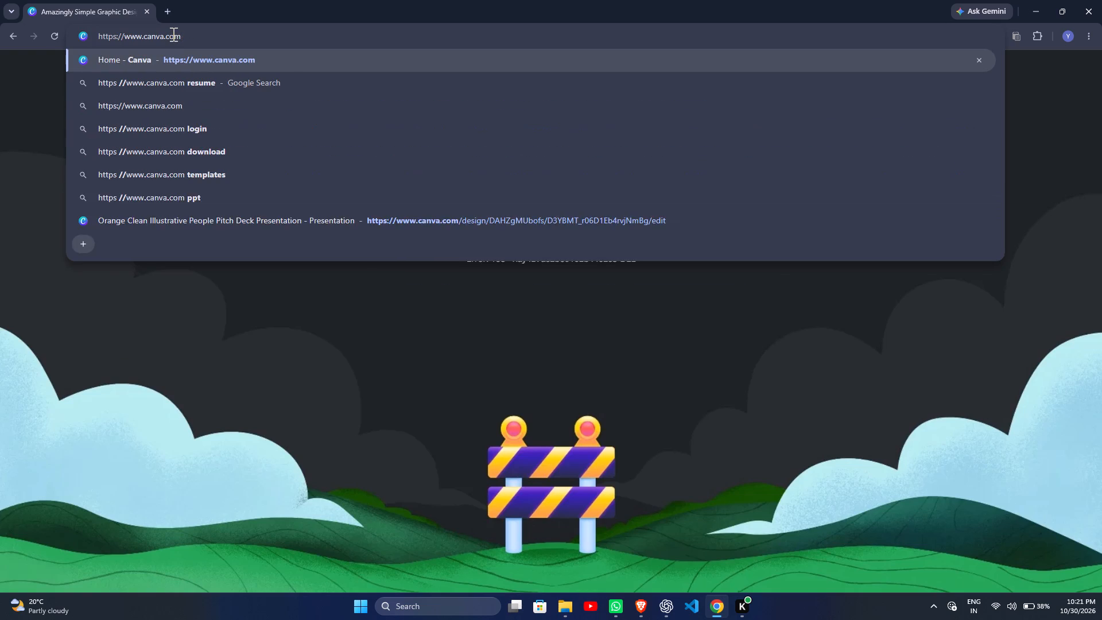
{"action": "key", "text": "Return"}
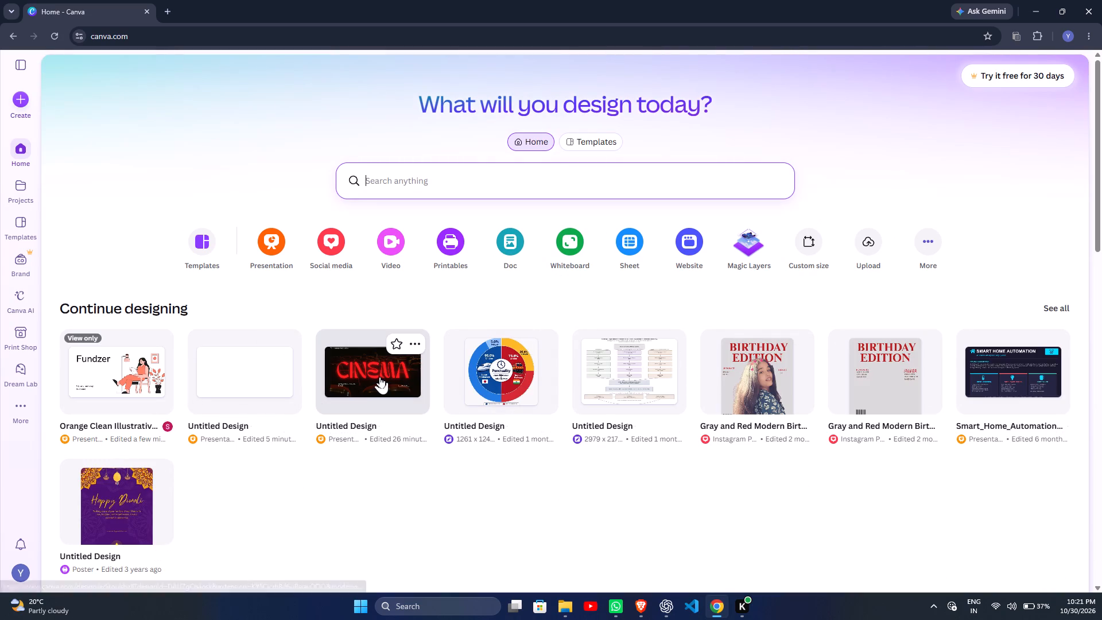
Open the view-only Orange Clean Illustrative presentation from the recent designs.
{"action": "double_click", "coordinate": [77, 373]}
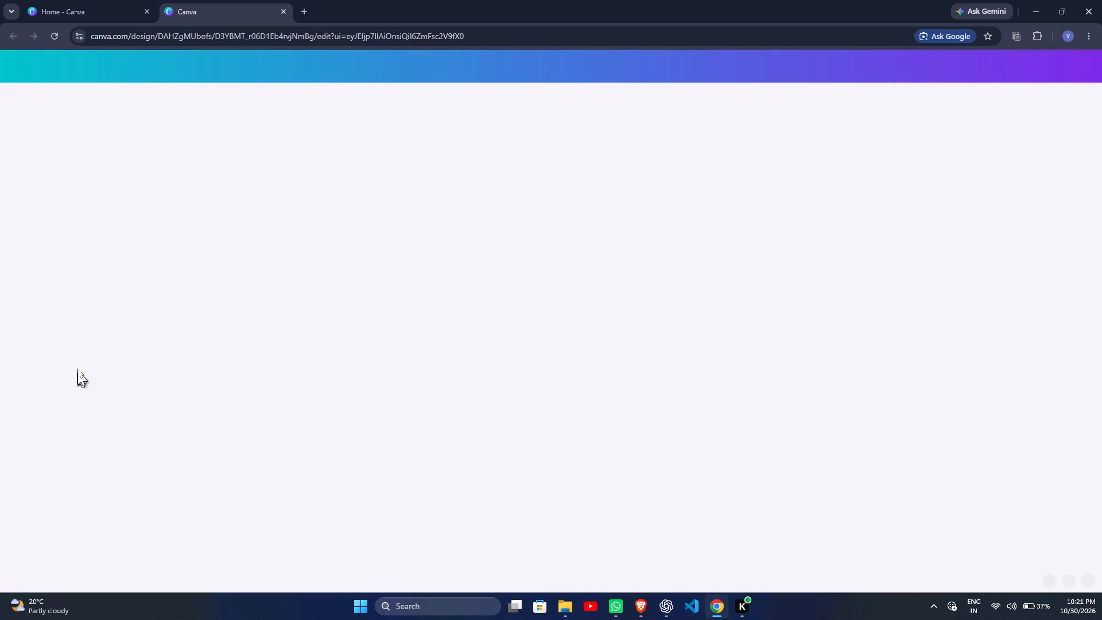
Switch back to the Canva home page, leaving the Orange Clean Illustrative presentation open in its own tab.
{"action": "left_click", "coordinate": [82, 0]}
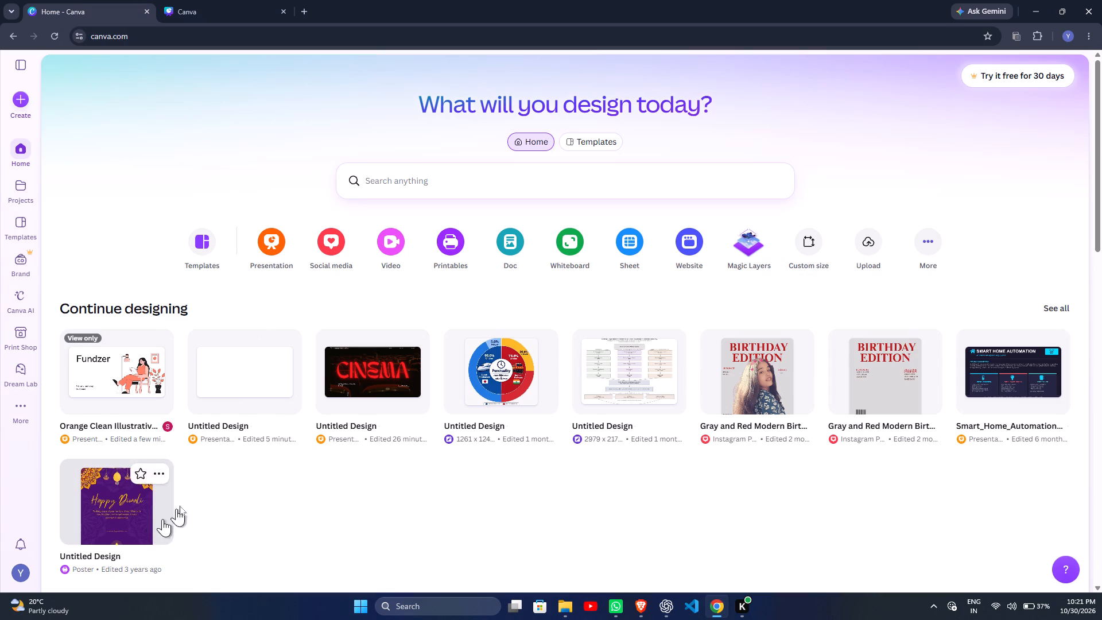
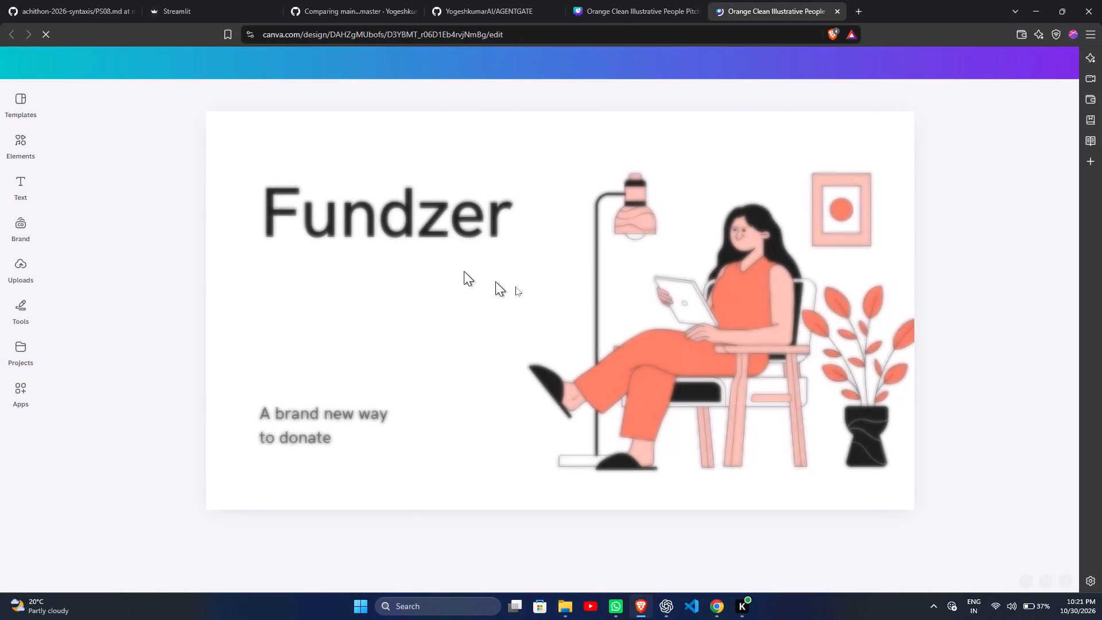
Delete the illustration of the seated woman with the lamp and plant from the first slide.
{"action": "left_click", "coordinate": [784, 276]}
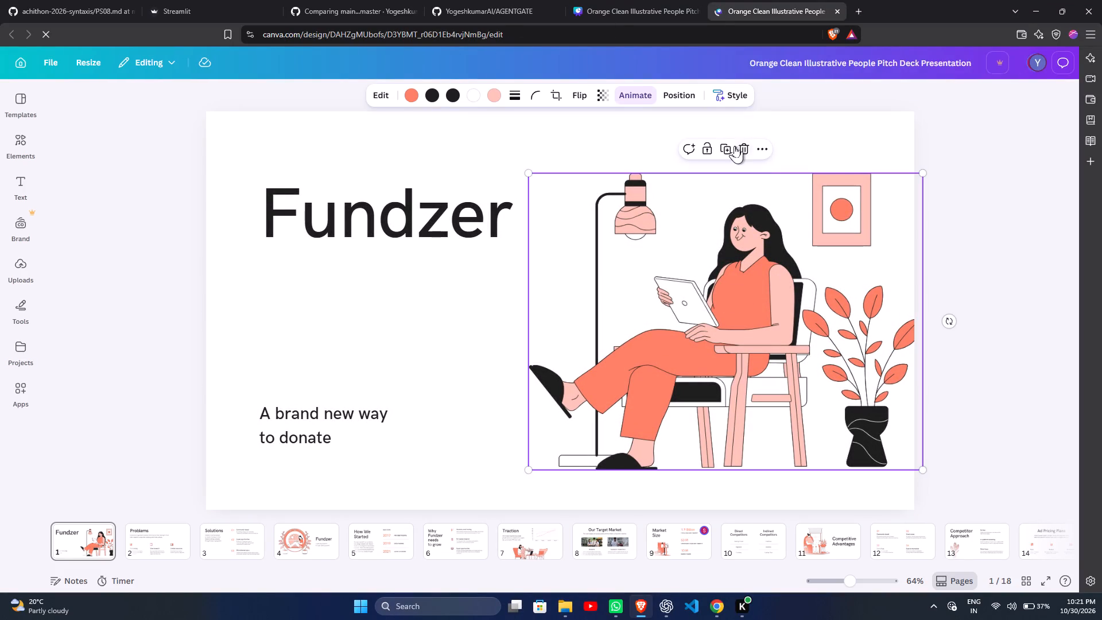
{"action": "left_click", "coordinate": [746, 146]}
Replace the Fundzer title text on the first slide with ARCH.
{"action": "left_click", "coordinate": [489, 228]}
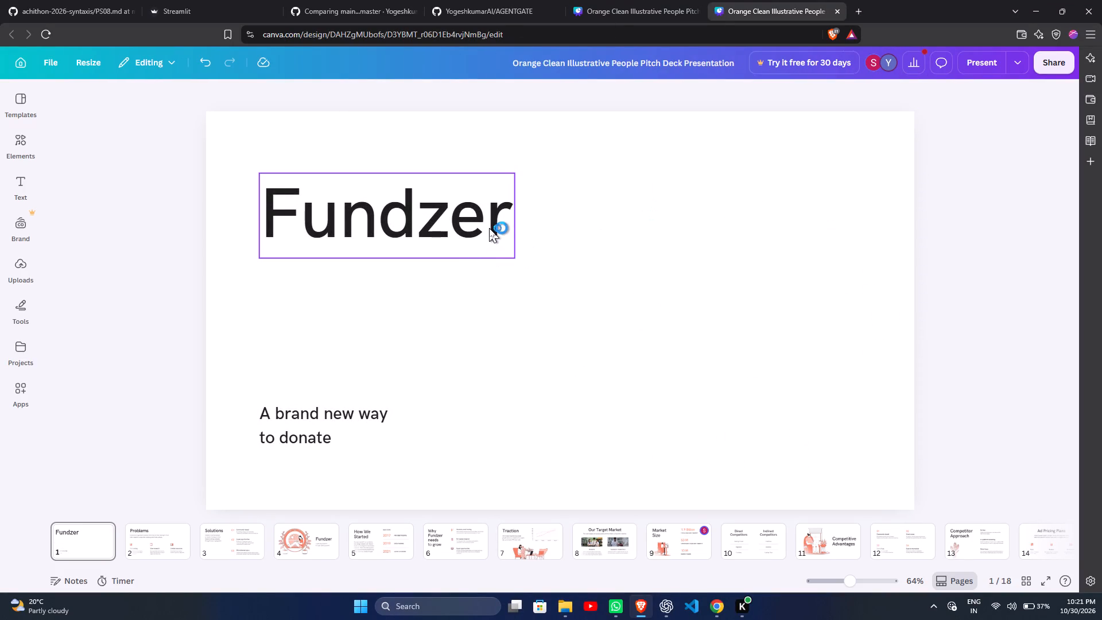
{"action": "left_click", "coordinate": [502, 223]}
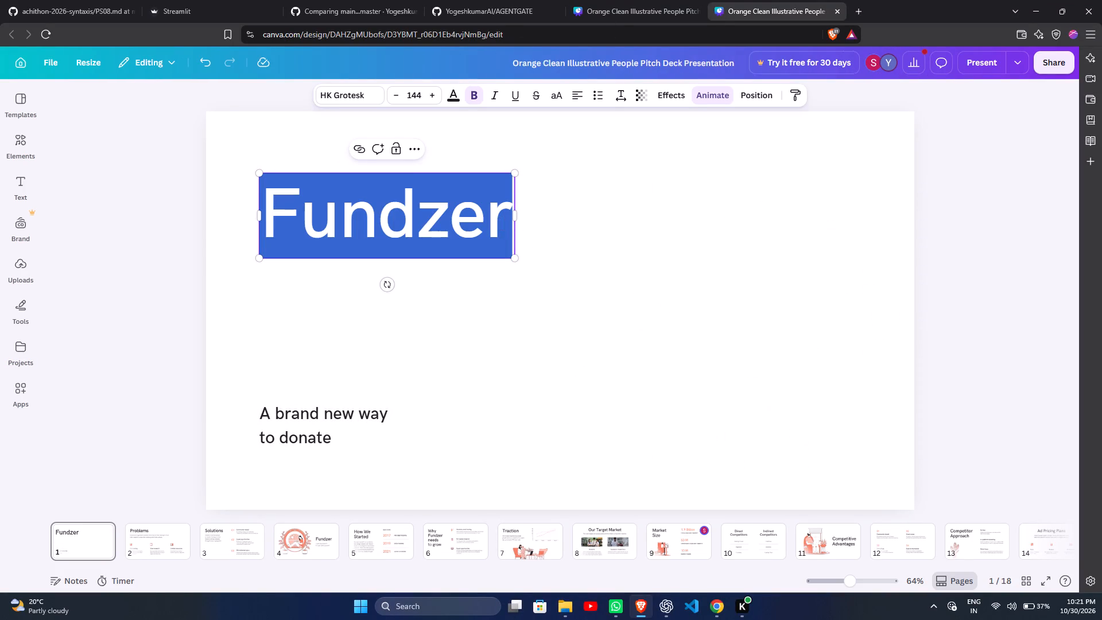
{"action": "key", "text": "BackSpace"}
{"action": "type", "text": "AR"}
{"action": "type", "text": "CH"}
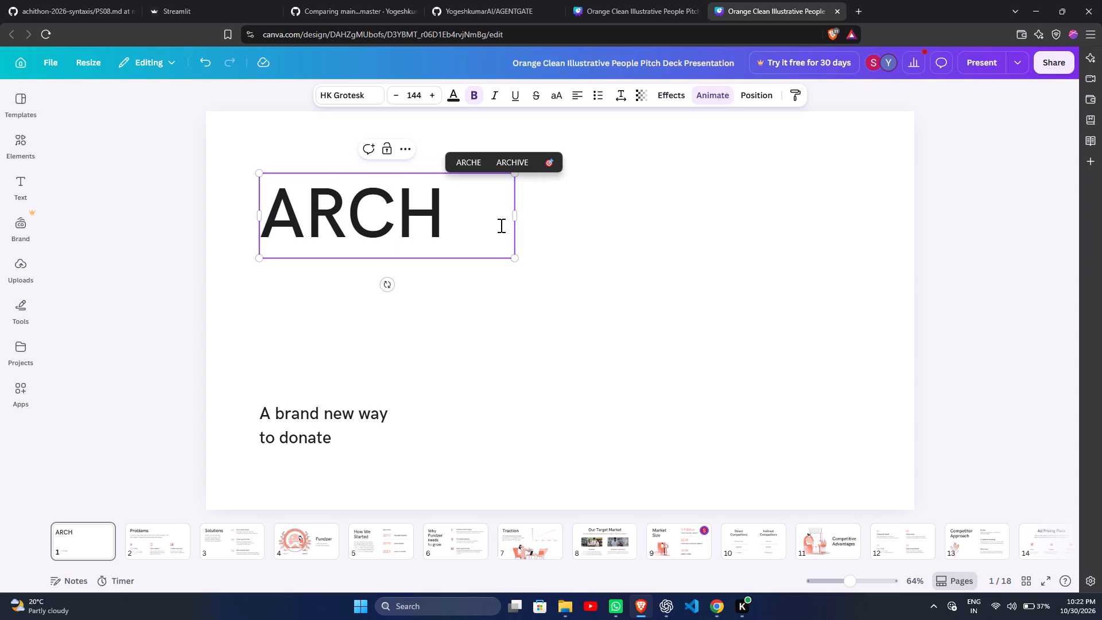
Complete the cover slide's title as ARCHITHON and widen its text box so the word fits on one line.
{"action": "type", "text": "ITHON"}
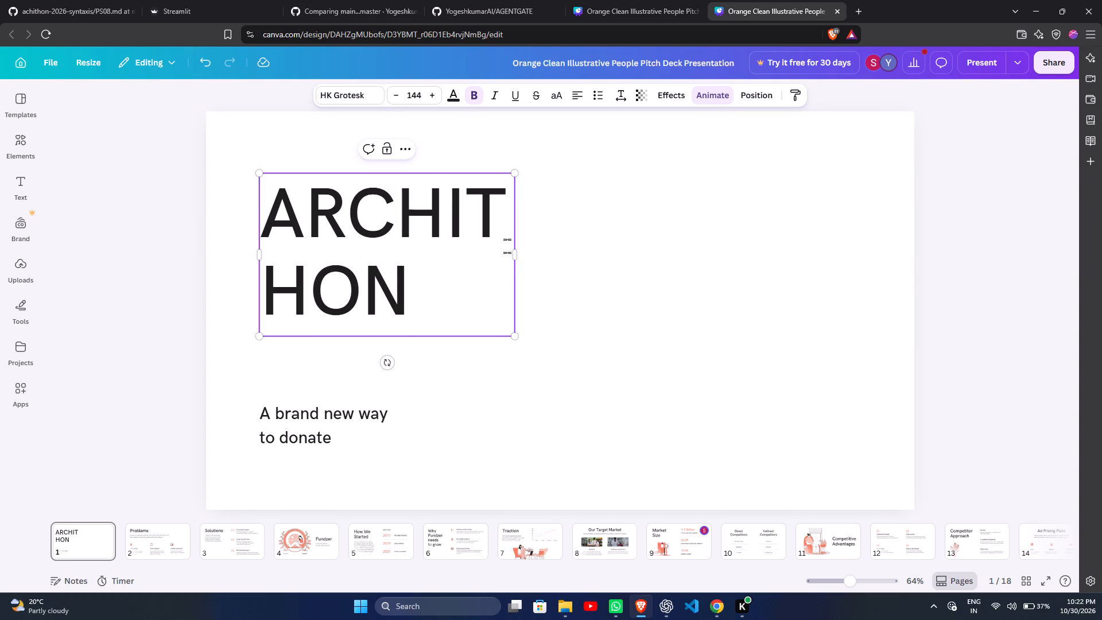
{"action": "left_click_drag", "start_coordinate": [515, 254], "coordinate": [642, 217]}
{"action": "left_click", "coordinate": [642, 217]}
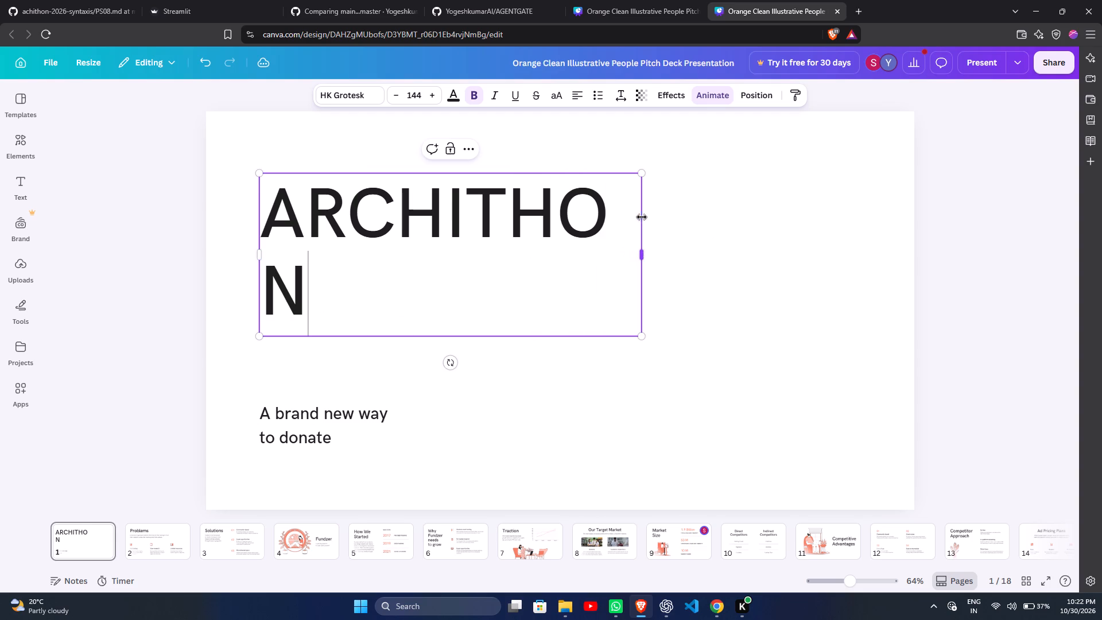
{"action": "left_click", "coordinate": [646, 216]}
{"action": "left_click", "coordinate": [650, 214]}
{"action": "left_click_drag", "start_coordinate": [653, 214], "coordinate": [663, 239]}
{"action": "left_click", "coordinate": [662, 241]}
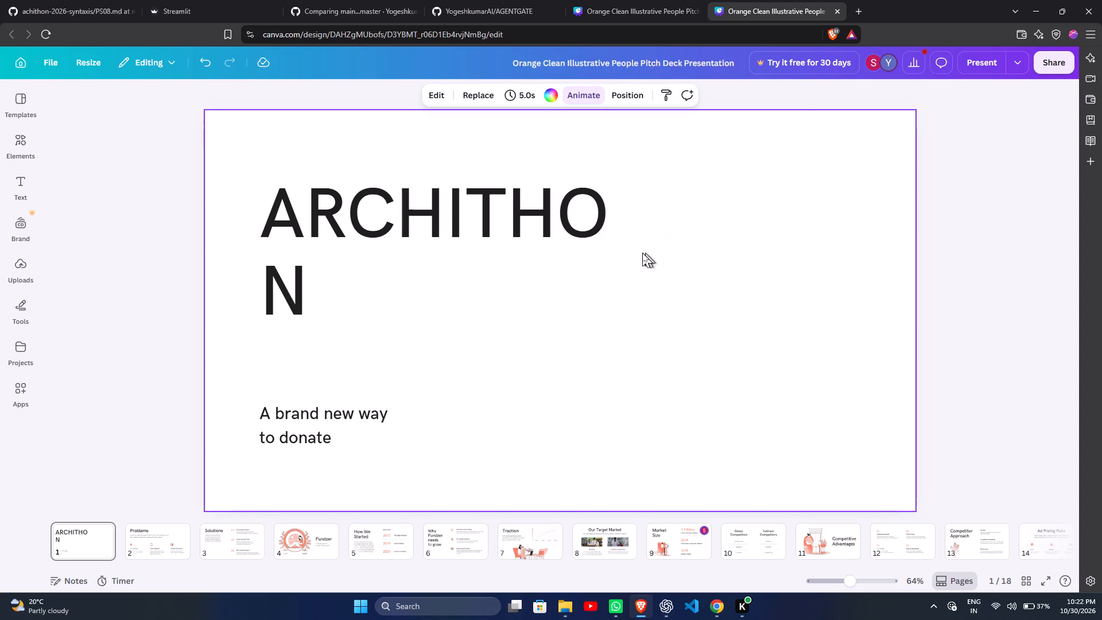
{"action": "left_click", "coordinate": [579, 231]}
{"action": "left_click_drag", "start_coordinate": [642, 256], "coordinate": [663, 251]}
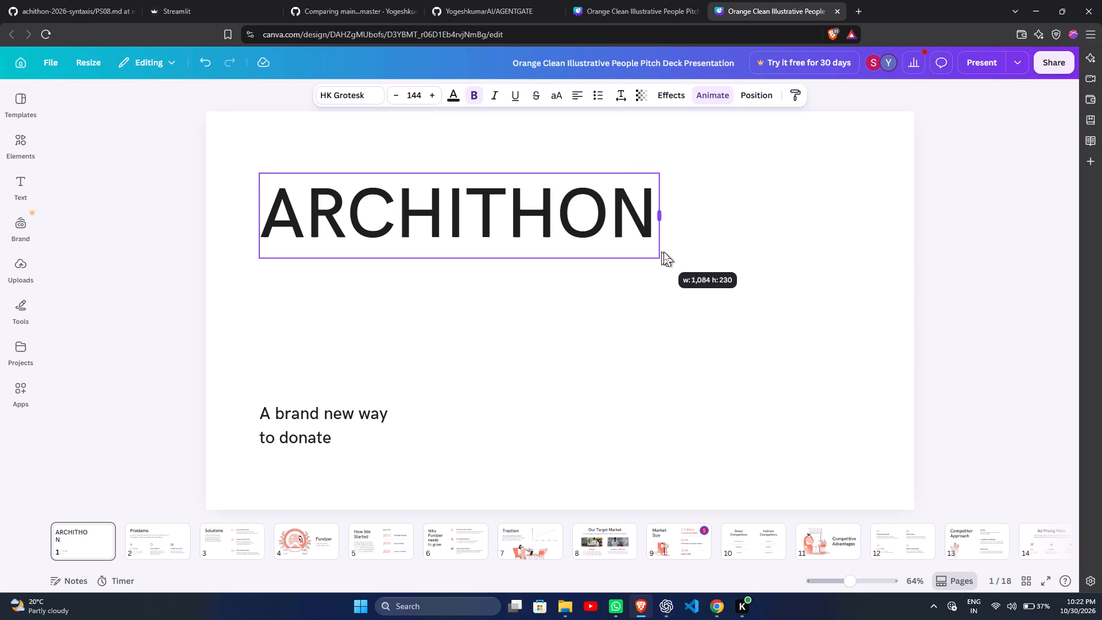
{"action": "left_click_drag", "start_coordinate": [663, 251], "coordinate": [670, 251]}
{"action": "left_click", "coordinate": [619, 307]}
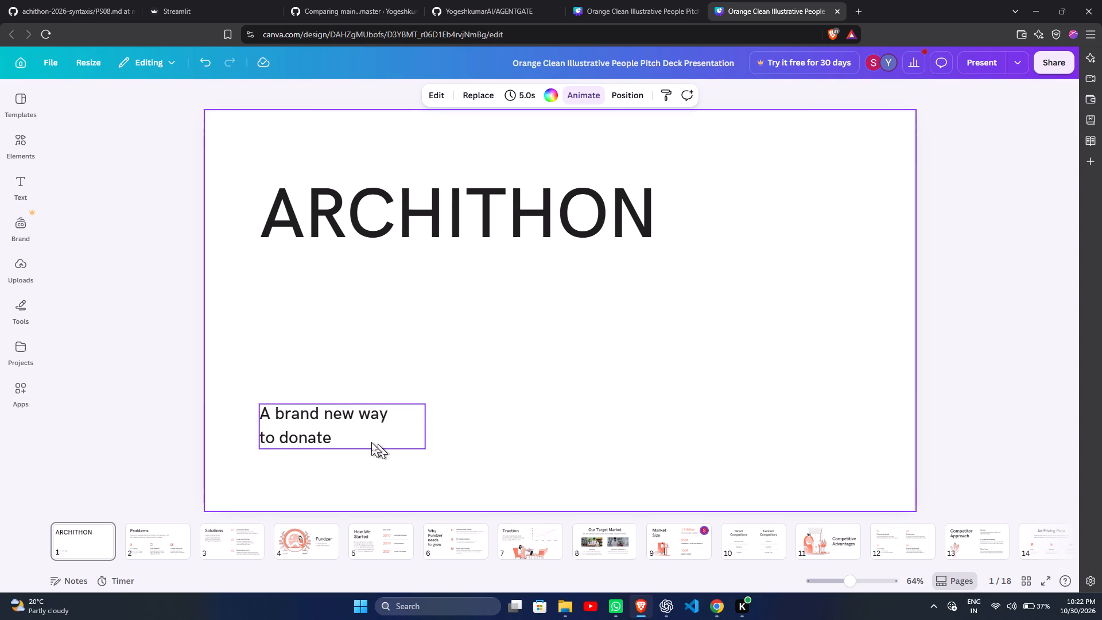
Replace the cover slide's tagline about donating with AI AGENT GATEWAY.
{"action": "left_click", "coordinate": [356, 438]}
{"action": "left_click", "coordinate": [339, 437]}
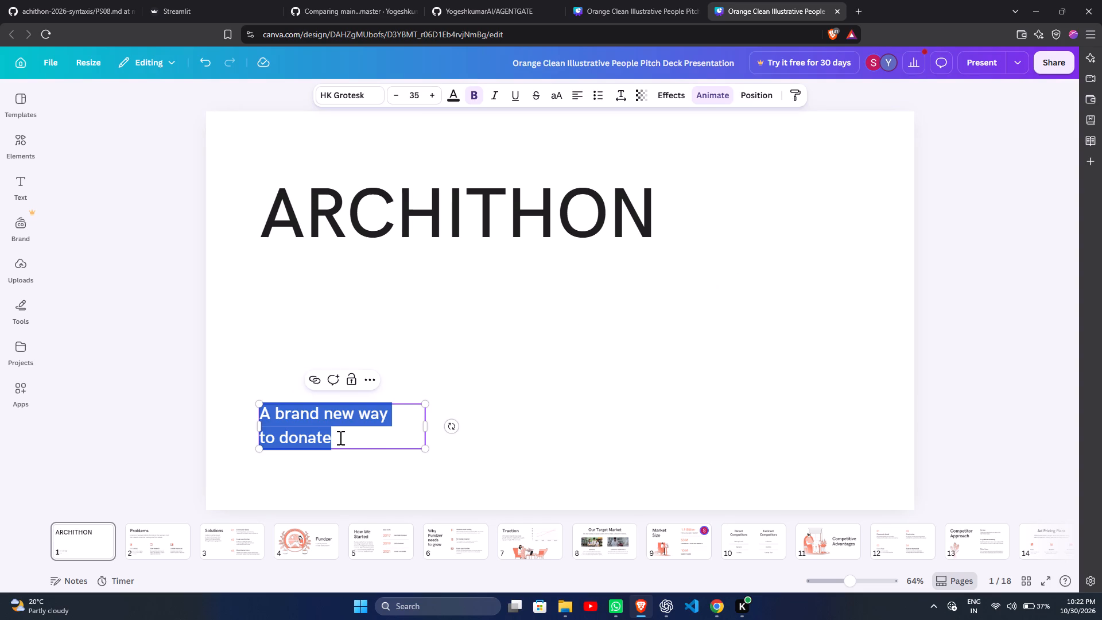
{"action": "key", "text": "BackSpace"}
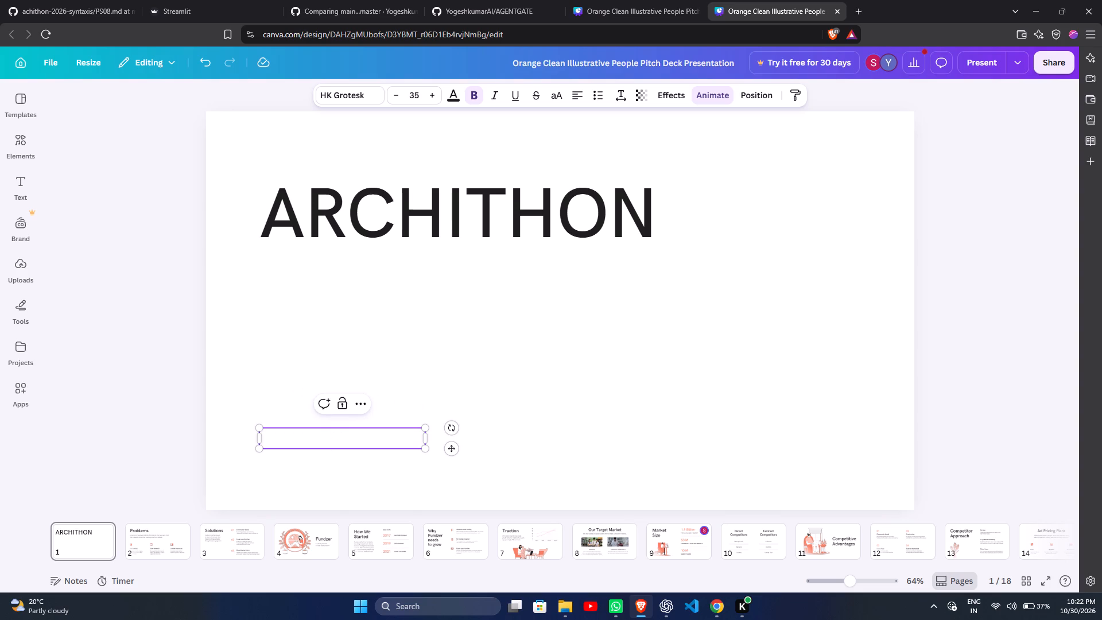
{"action": "type", "text": "AI"}
{"action": "key", "text": "space"}
{"action": "type", "text": "AG"}
{"action": "type", "text": "EB"}
{"action": "key", "text": "shift+BackSpace"}
{"action": "type", "text": "BT"}
{"action": "key", "text": "shift+BackSpace"}
{"action": "key", "text": "shift+BackSpace"}
{"action": "type", "text": "NT GATEW"}
{"action": "key", "text": "ctrl+shift+a"}
{"action": "key", "text": "ctrl+shift+t"}
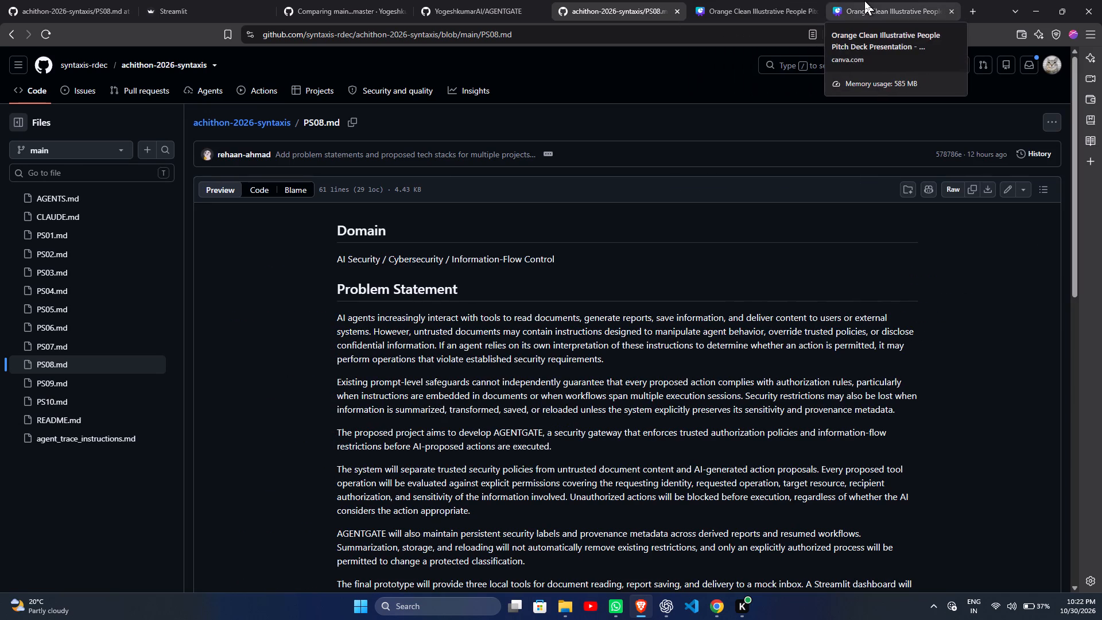
{"action": "left_click", "coordinate": [864, 1]}
{"action": "key", "text": "a"}
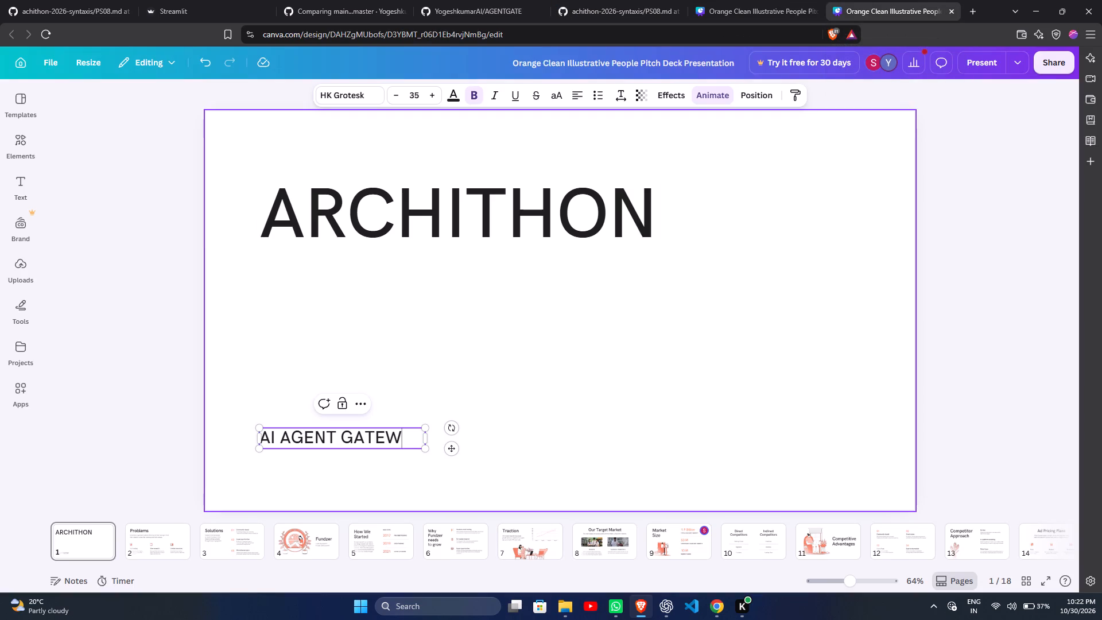
{"action": "key", "text": "BackSpace"}
{"action": "type", "text": "AY"}
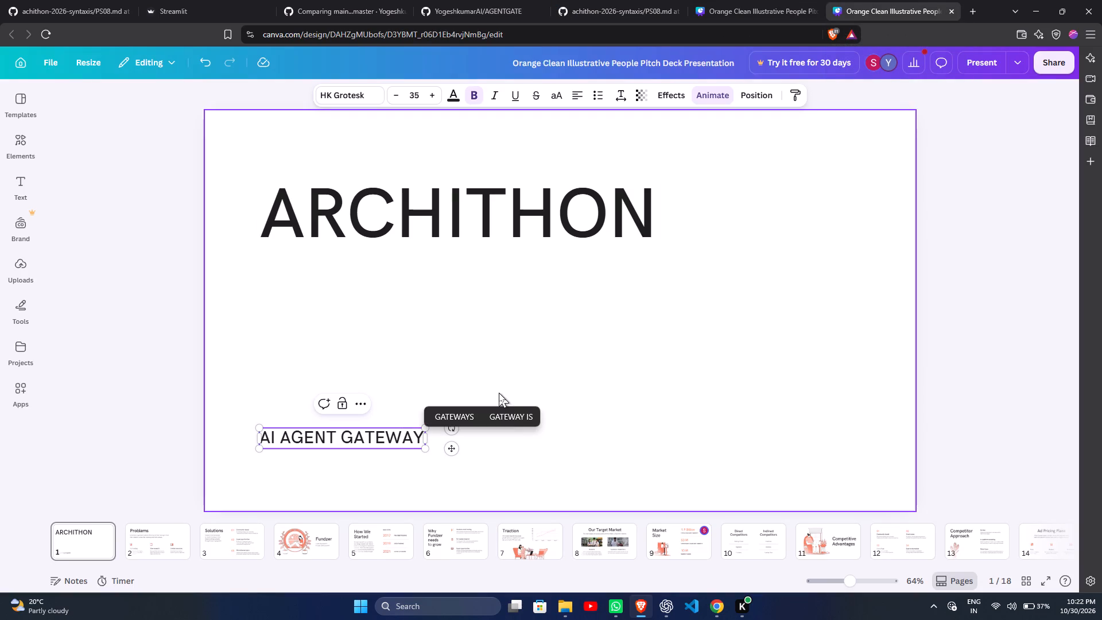
{"action": "left_click", "coordinate": [622, 441]}
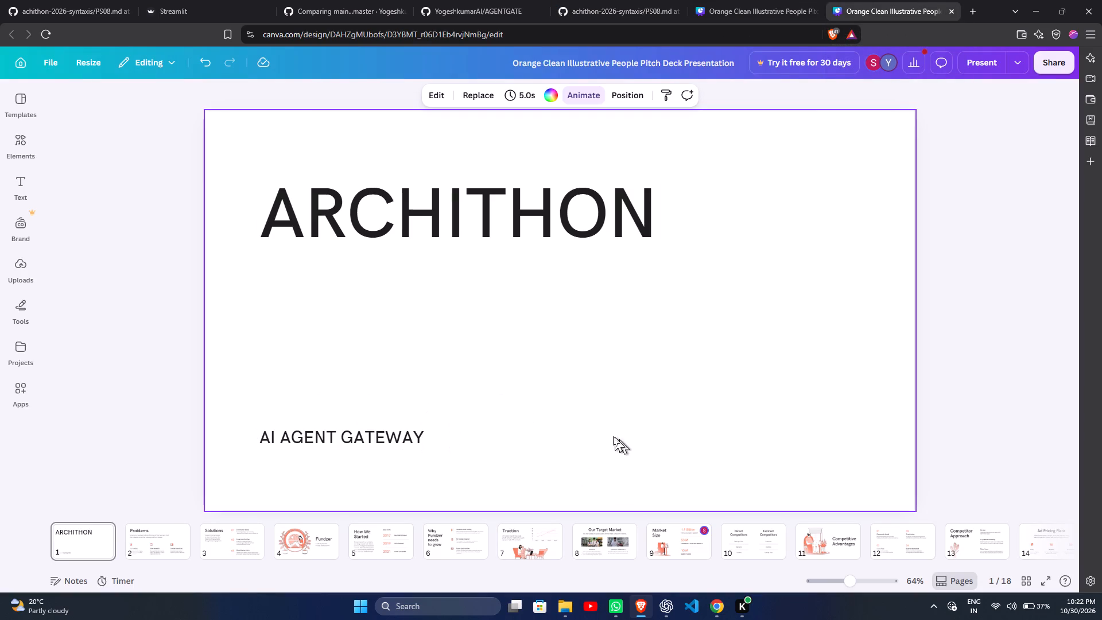
{"action": "left_click", "coordinate": [755, 347]}
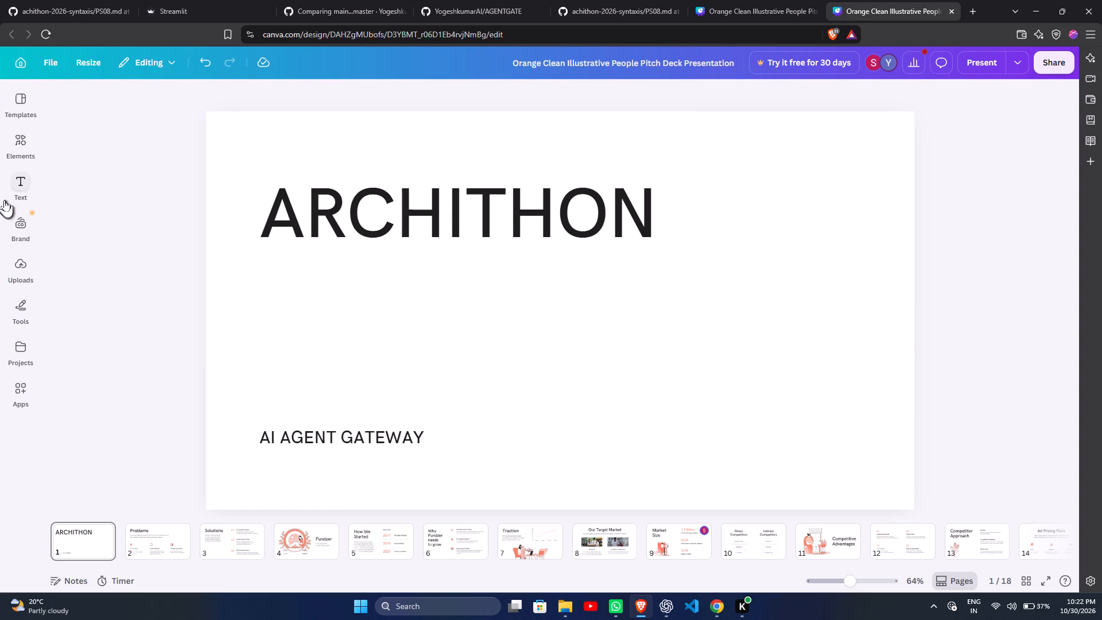
Add a text box to the cover slide reading "Problem Statement Title :".
{"action": "left_click", "coordinate": [18, 185]}
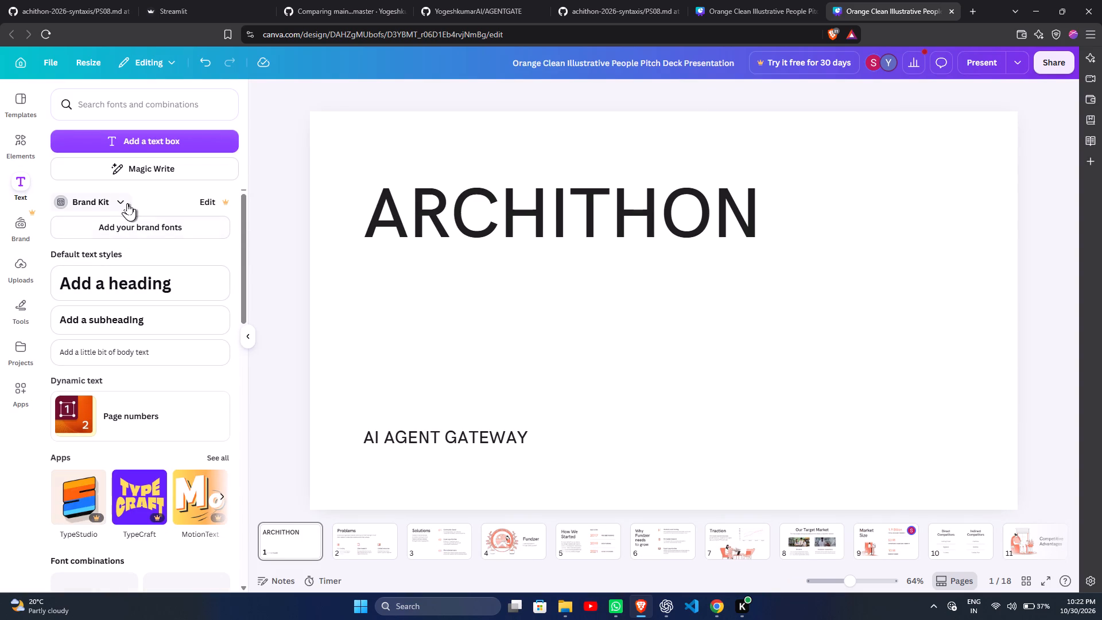
{"action": "left_click", "coordinate": [149, 139]}
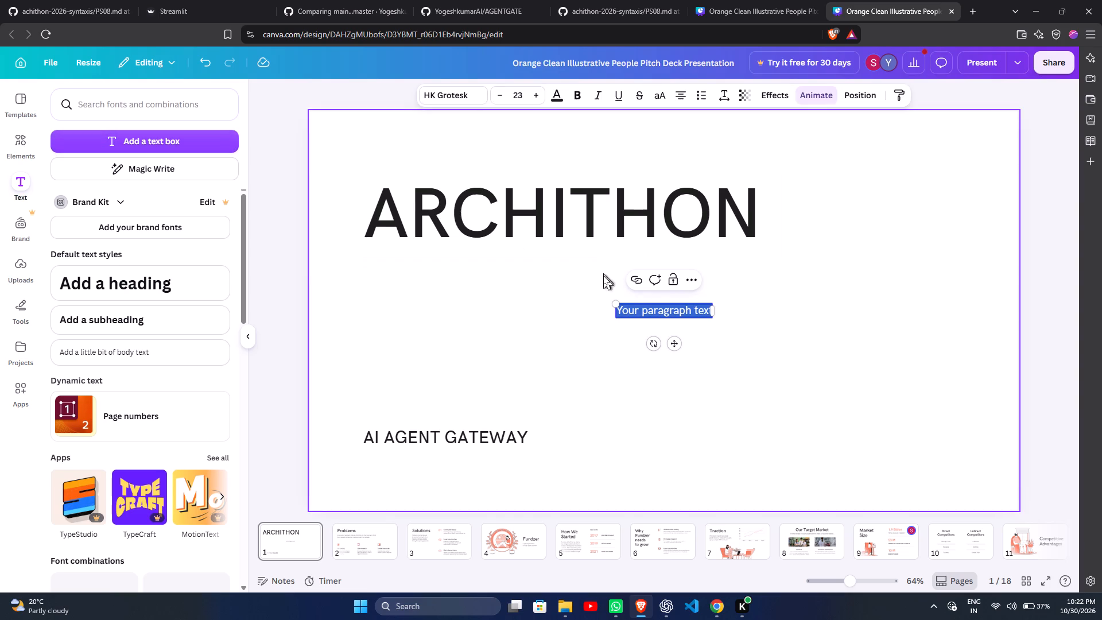
{"action": "key", "text": "BackSpace"}
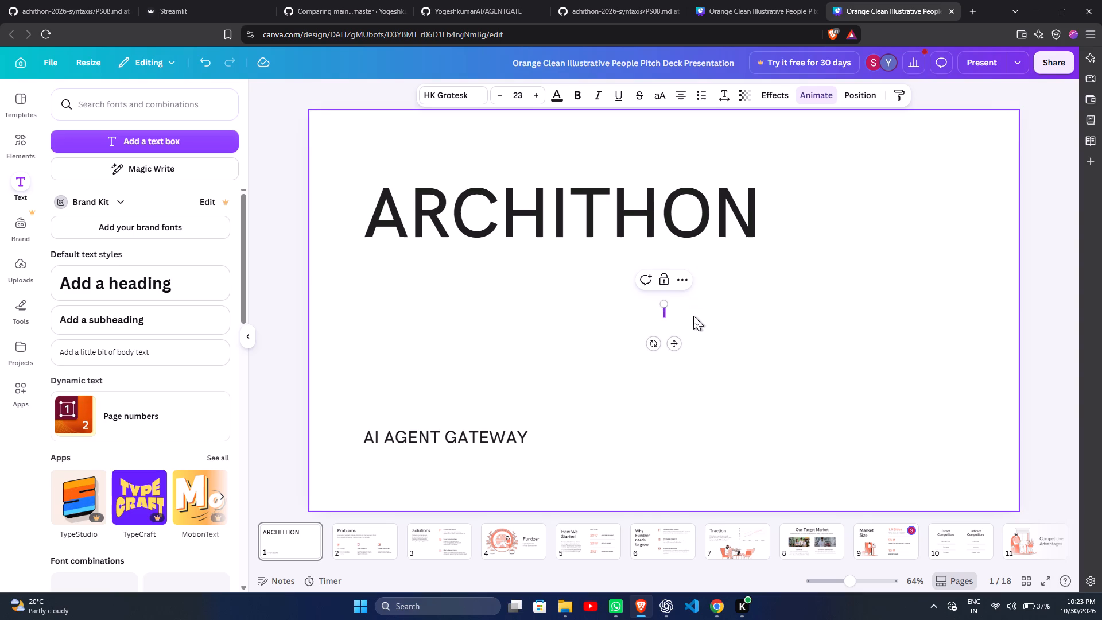
{"action": "type", "text": "PRO"}
{"action": "key", "text": "BackSpace"}
{"action": "key", "text": "BackSpace"}
{"action": "type", "text": "roblem Satat"}
{"action": "key", "text": "BackSpace"}
{"action": "key", "text": "BackSpace"}
{"action": "key", "text": "BackSpace"}
{"action": "key", "text": "BackSpace"}
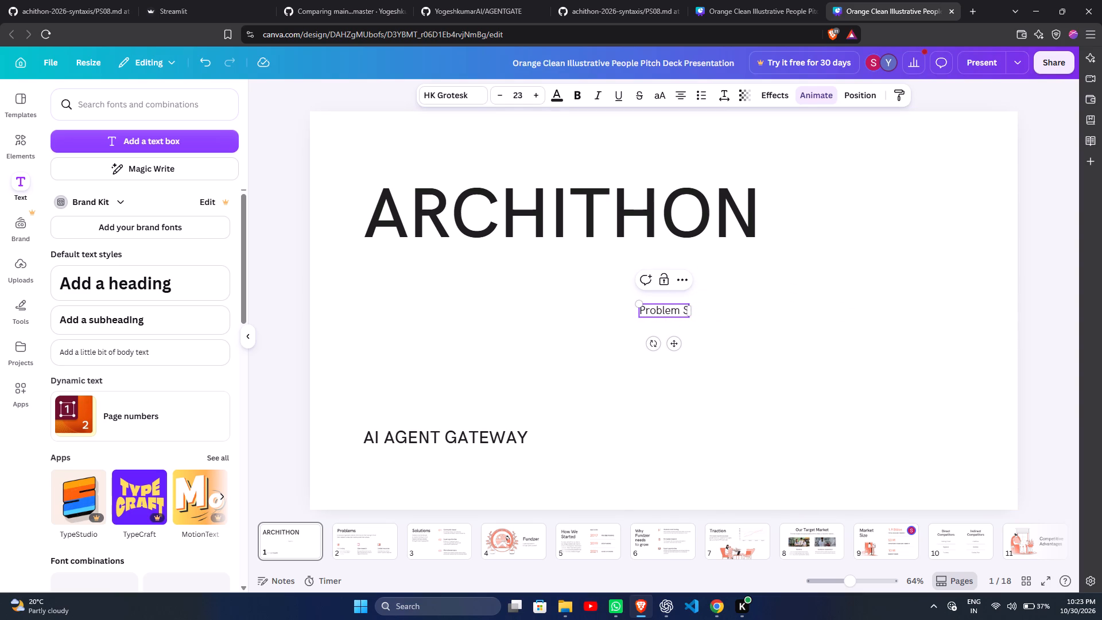
{"action": "type", "text": "tatement TOT"}
{"action": "key", "text": "BackSpace"}
{"action": "key", "text": "BackSpace"}
{"action": "key", "text": "i"}
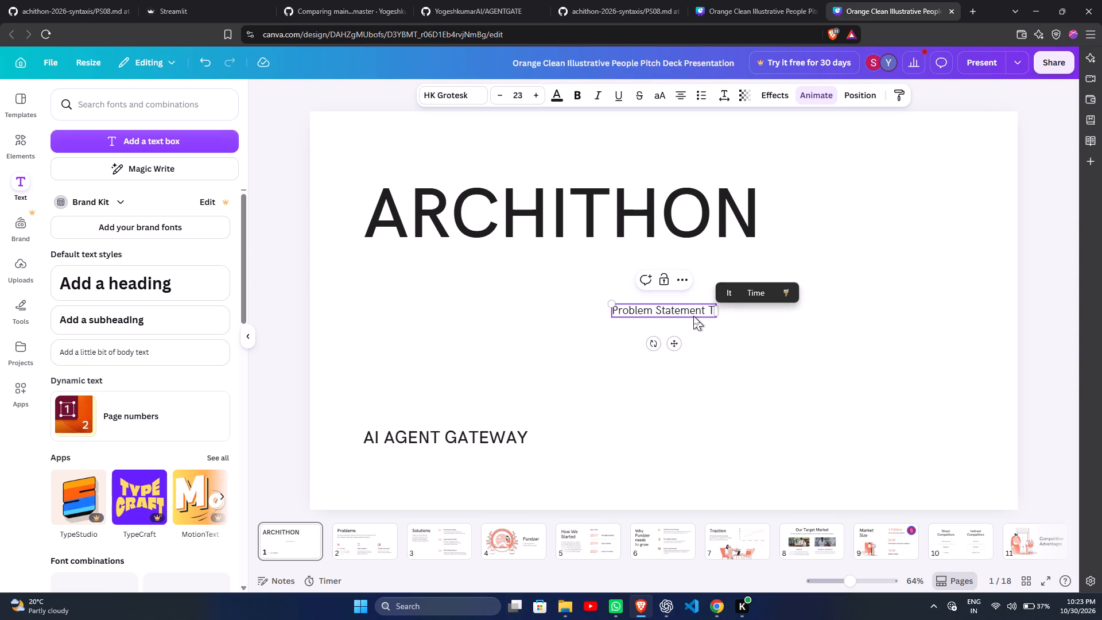
{"action": "key", "text": "shift+t"}
{"action": "key", "text": "BackSpace"}
{"action": "type", "text": "tke"}
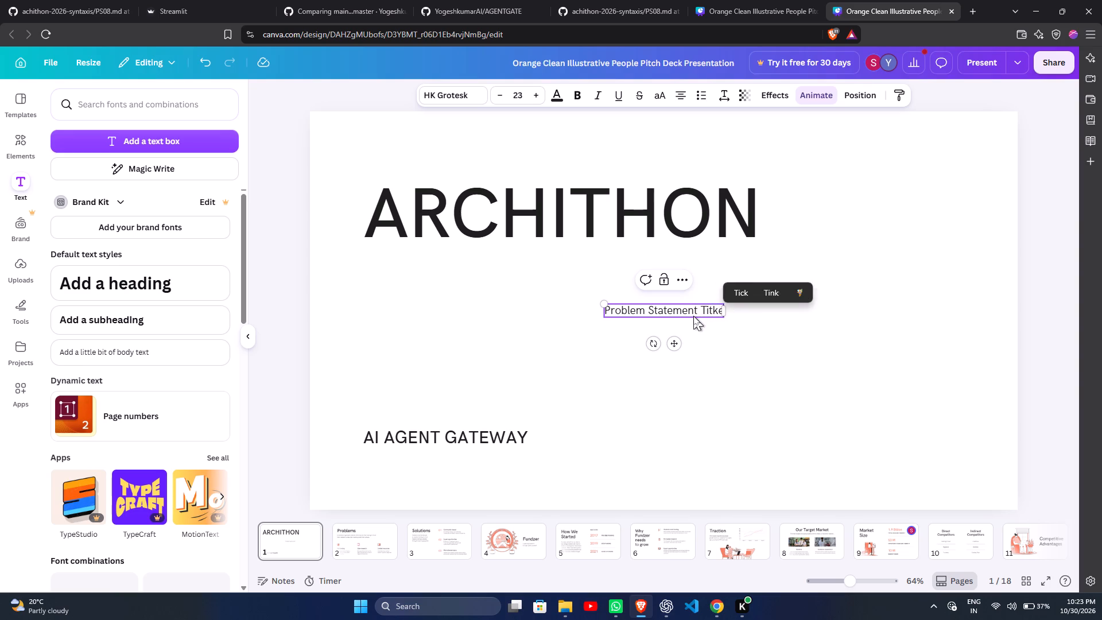
{"action": "key", "text": "BackSpace"}
{"action": "key", "text": "BackSpace"}
{"action": "type", "text": "le :"}
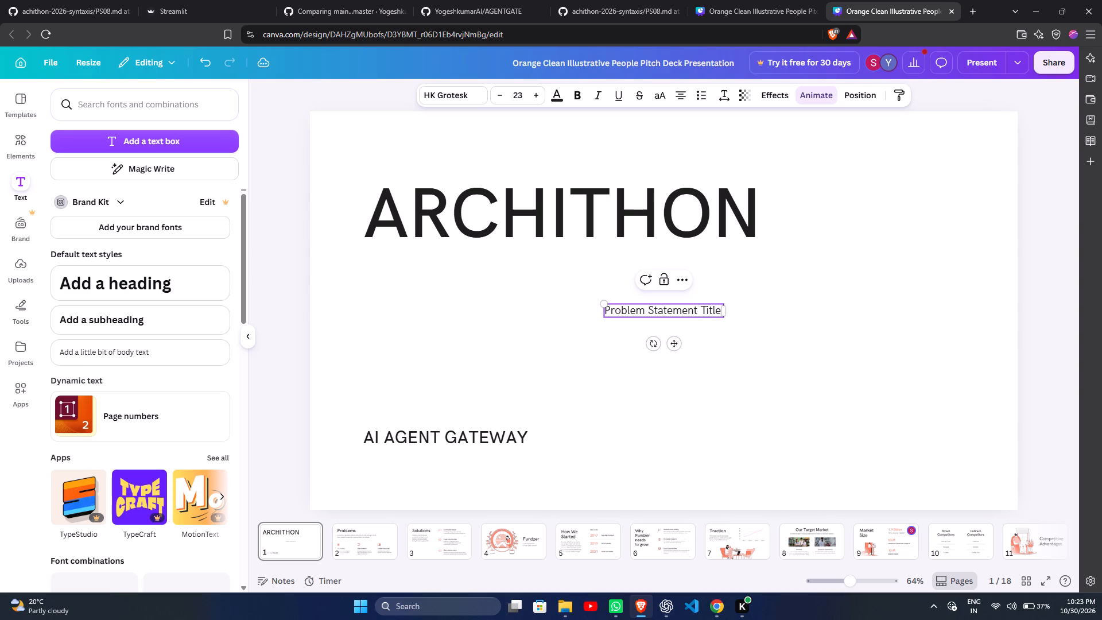
{"action": "key", "text": "space"}
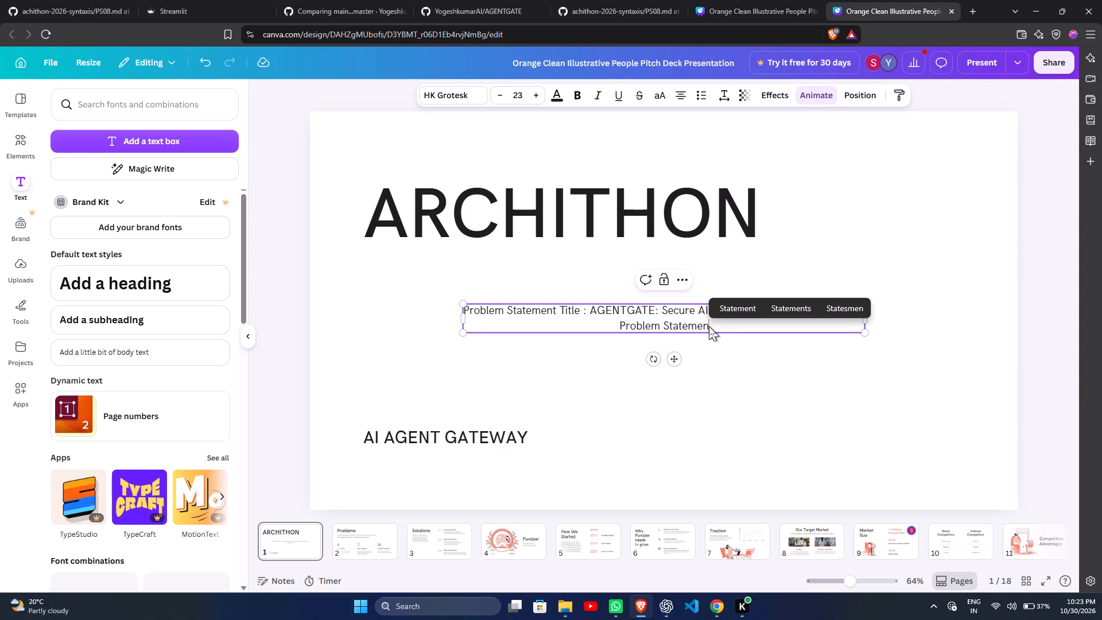
{"action": "key", "text": "space"}
{"action": "key", "text": "BackSpace"}
{"action": "type", "text": "r"}
{"action": "key", "text": "space"}
{"action": "key", "text": "BackSpace"}
{"action": "key", "text": "BackSpace"}
{"action": "type", "text": "t"}
{"action": "key", "text": "space"}
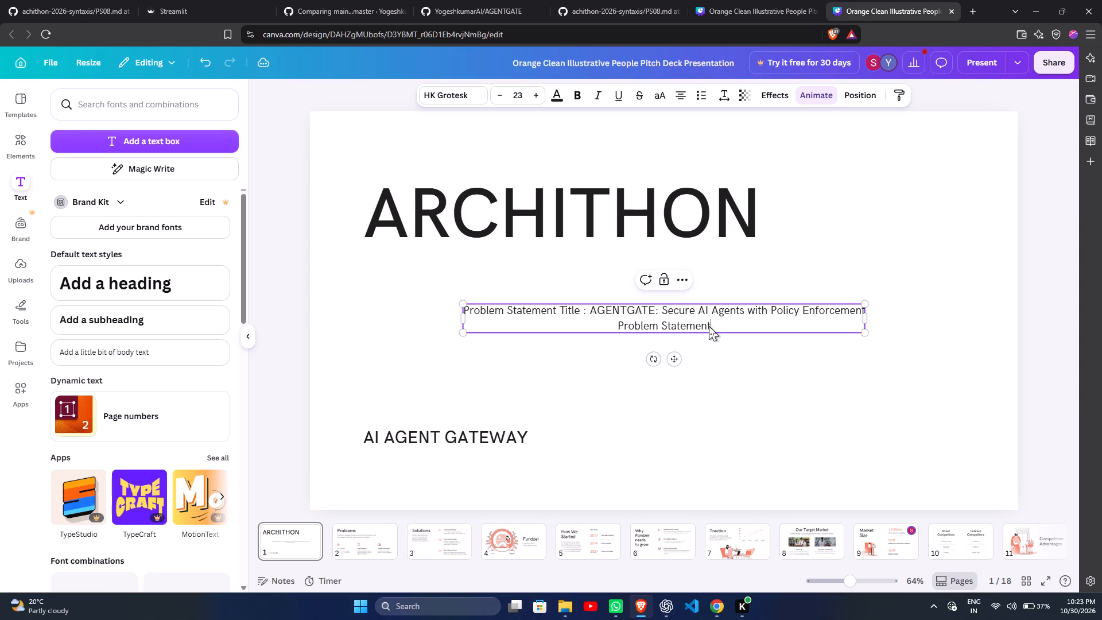
{"action": "type", "text": "no :"}
{"action": "key", "text": "space"}
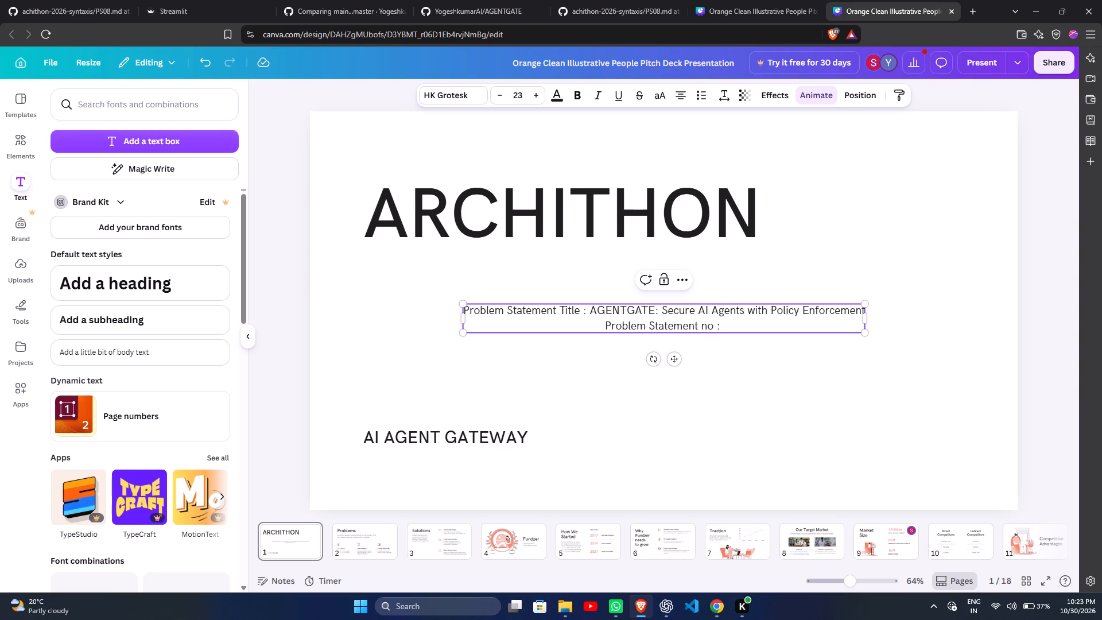
{"action": "type", "text": "PS"}
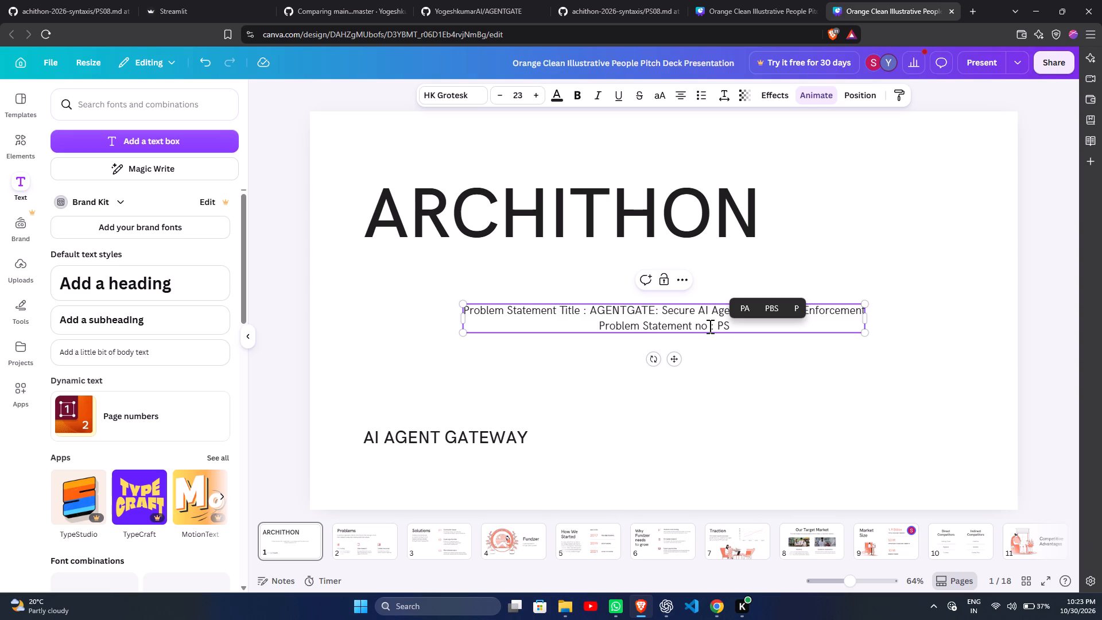
{"action": "type", "text": "08"}
{"action": "key", "text": "Return"}
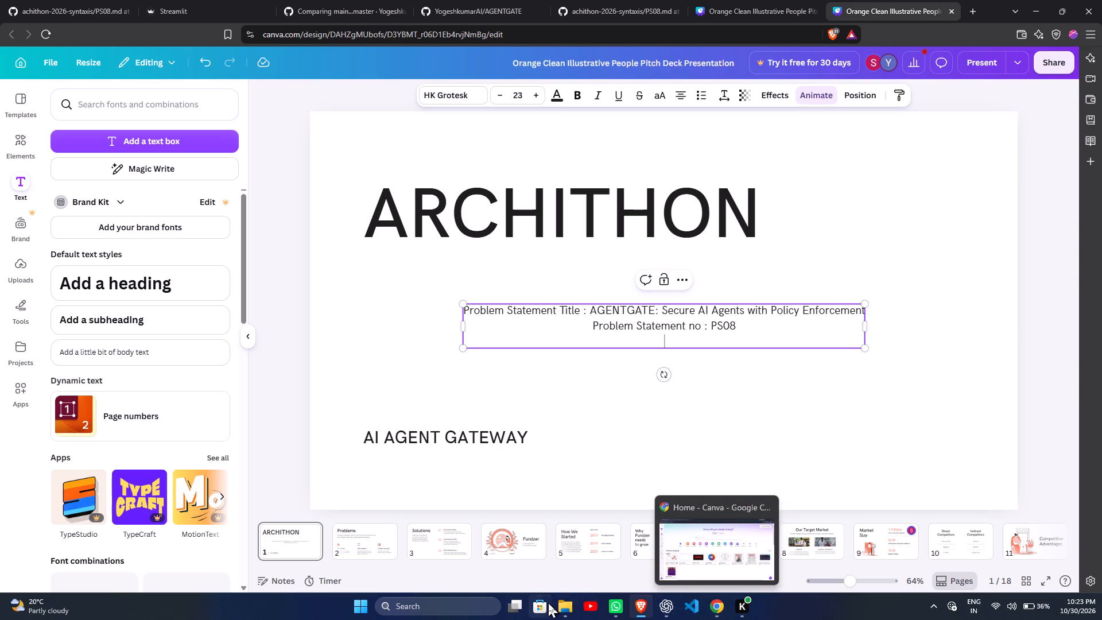
Open the SIH2026-IDEA-Presentation-Format presentation from the Study material folder in PowerPoint.
{"action": "left_click", "coordinate": [564, 606]}
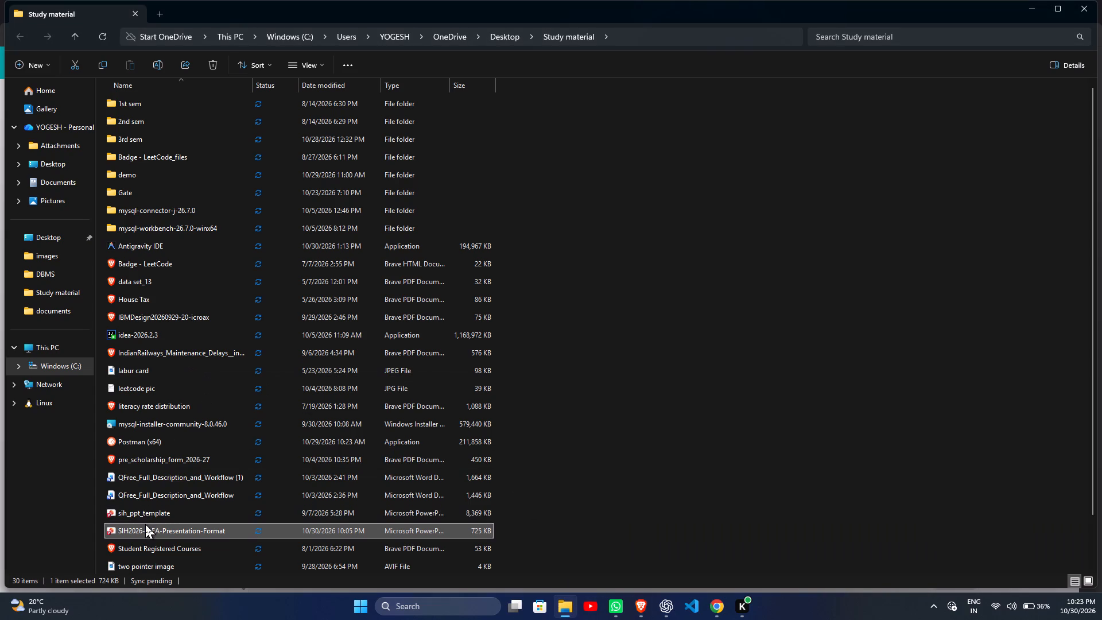
{"action": "triple_click", "coordinate": [149, 529]}
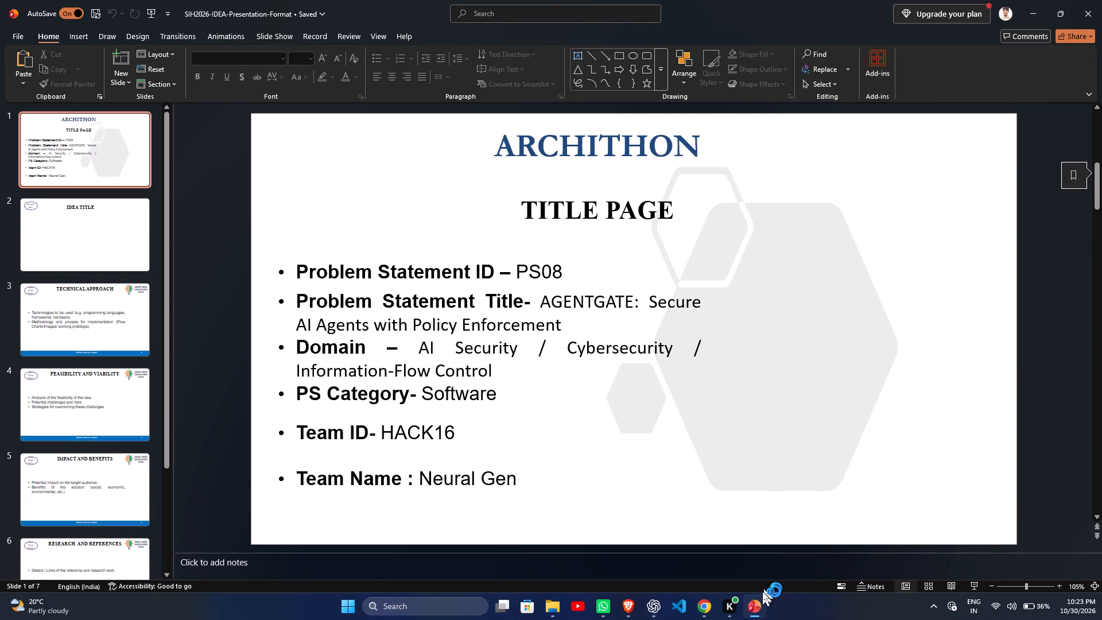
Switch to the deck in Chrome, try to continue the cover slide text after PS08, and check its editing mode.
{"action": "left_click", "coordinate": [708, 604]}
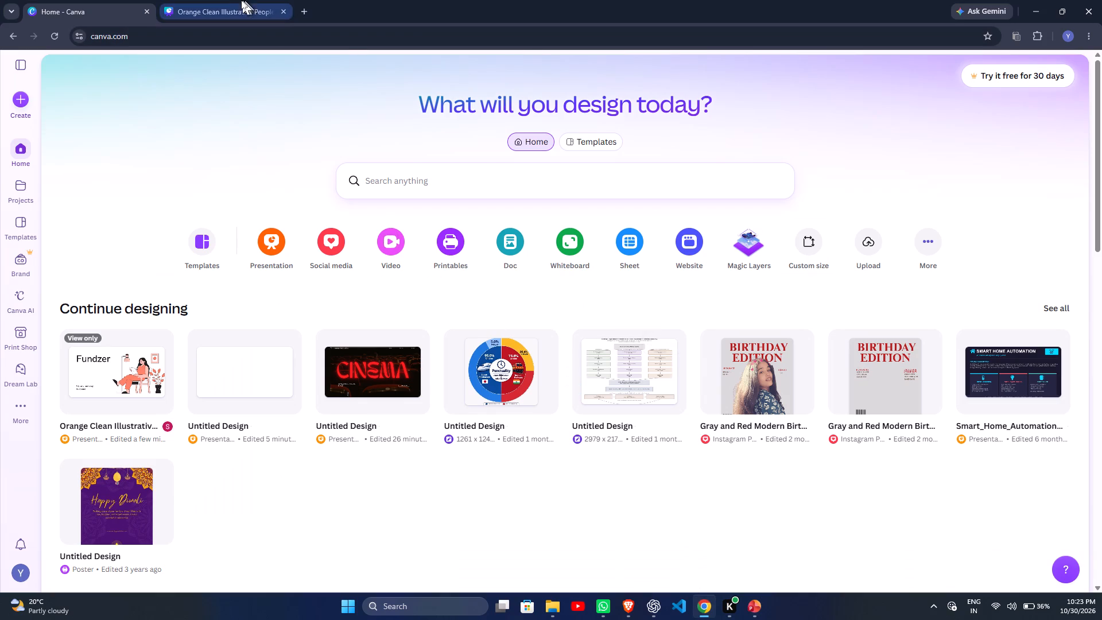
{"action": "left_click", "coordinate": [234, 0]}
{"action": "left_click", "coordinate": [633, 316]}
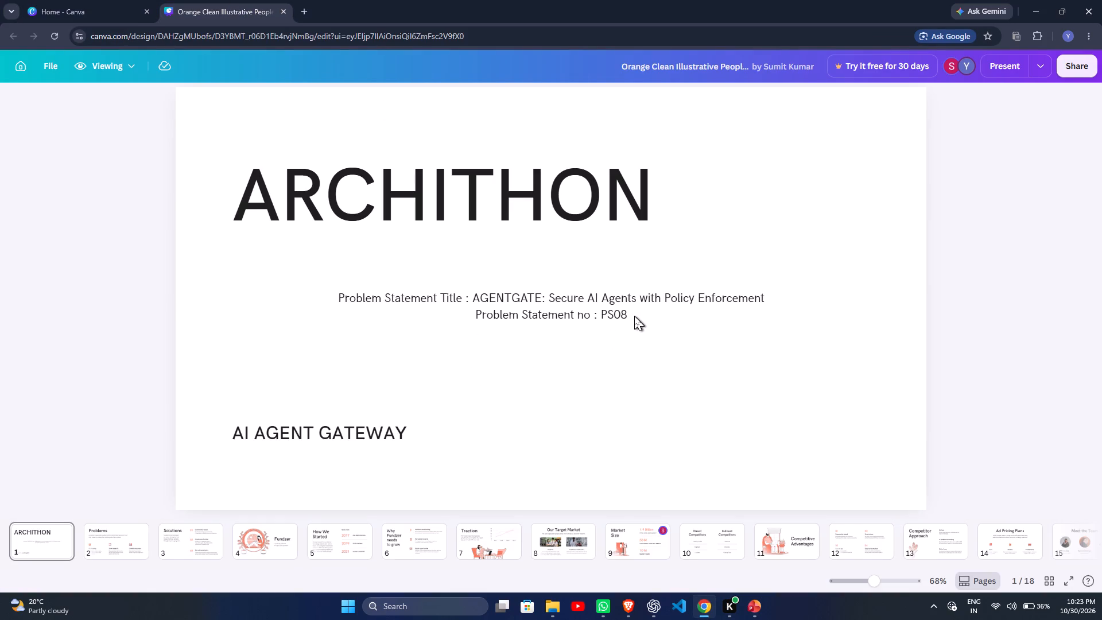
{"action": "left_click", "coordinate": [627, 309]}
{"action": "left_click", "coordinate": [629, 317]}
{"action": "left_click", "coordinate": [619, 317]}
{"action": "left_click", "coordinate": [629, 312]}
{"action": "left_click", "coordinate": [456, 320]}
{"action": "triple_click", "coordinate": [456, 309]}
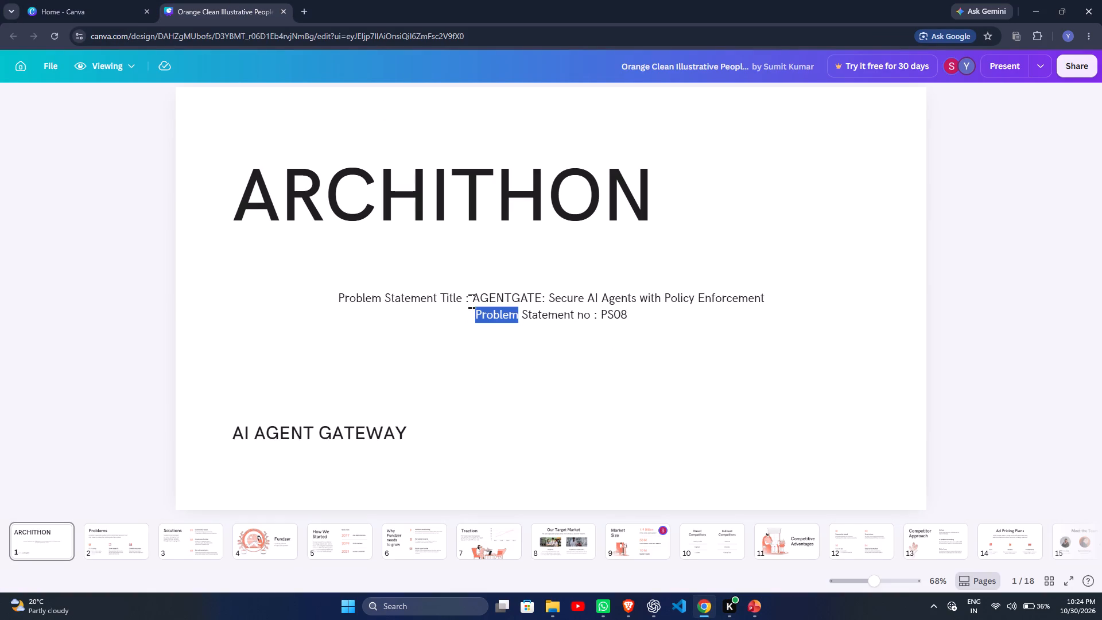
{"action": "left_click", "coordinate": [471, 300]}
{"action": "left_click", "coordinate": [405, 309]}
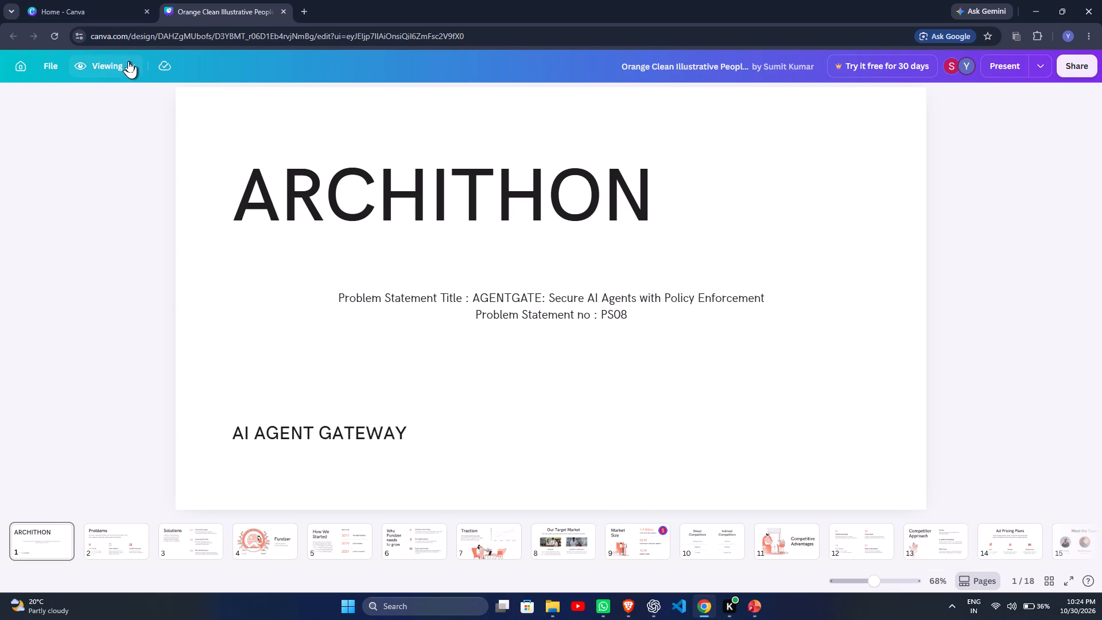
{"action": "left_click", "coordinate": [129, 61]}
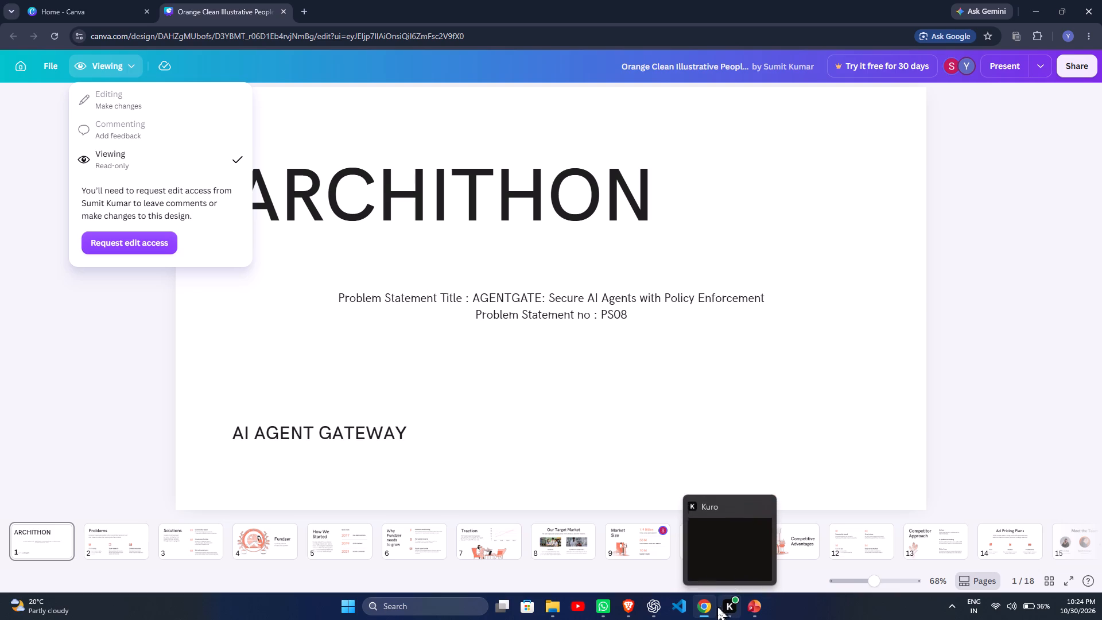
Return to the editable deck in Brave and close the Chrome window that shows the same presentation.
{"action": "double_click", "coordinate": [638, 604]}
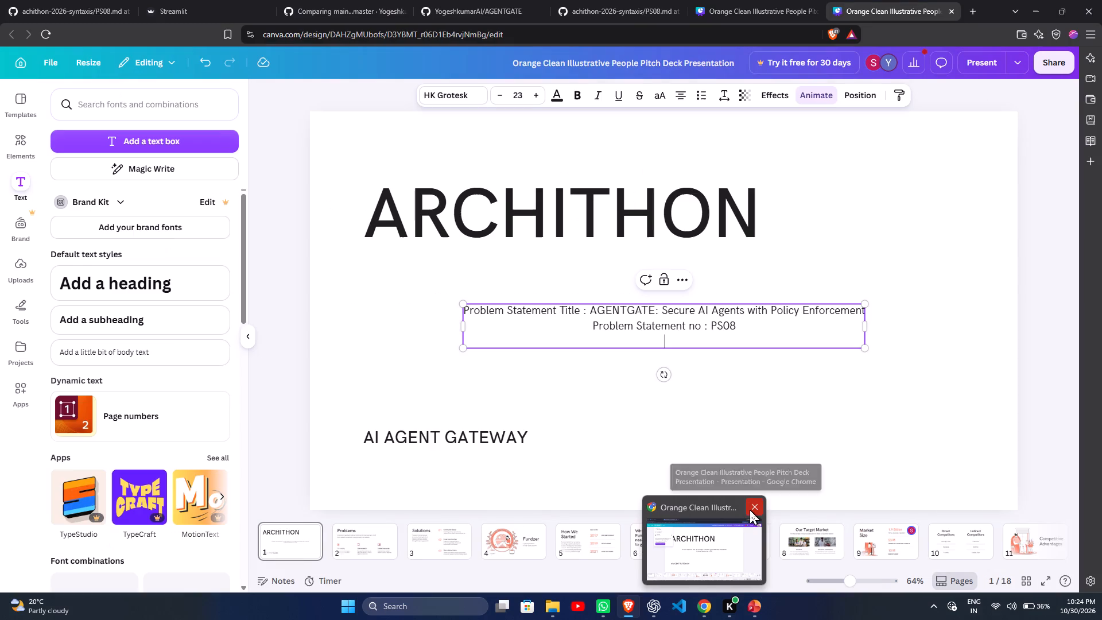
{"action": "left_click", "coordinate": [750, 510]}
Add the line "Domain : Software" below the problem statement number on the cover slide and begin a new line after it.
{"action": "type", "text": "DO"}
{"action": "key", "text": "BackSpace"}
{"action": "type", "text": "omain :"}
{"action": "key", "text": "space"}
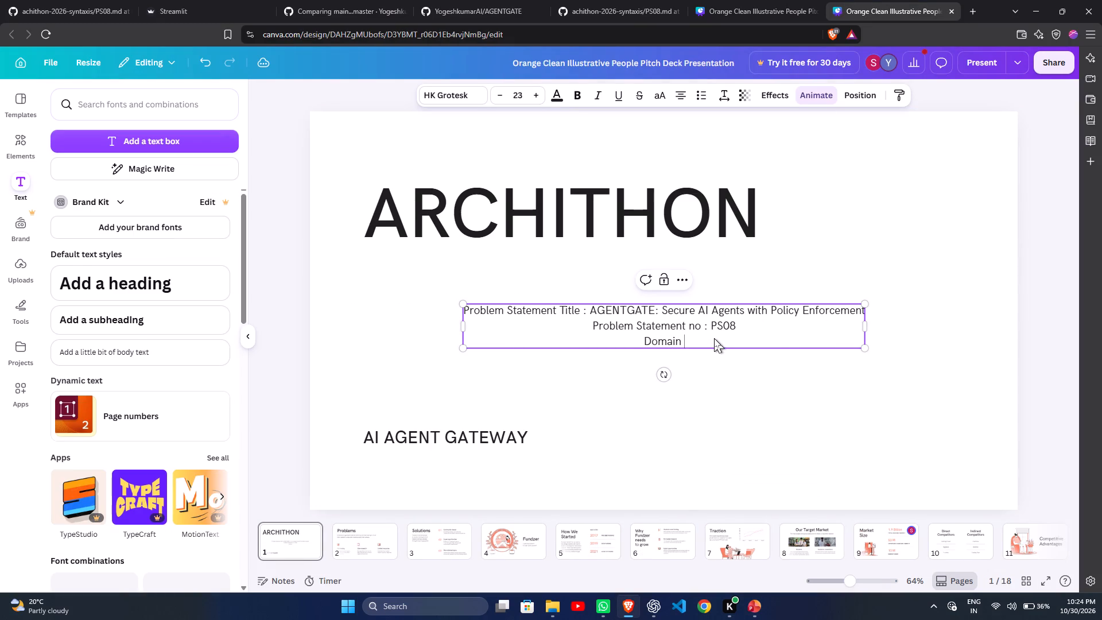
{"action": "type", "text": "soft"}
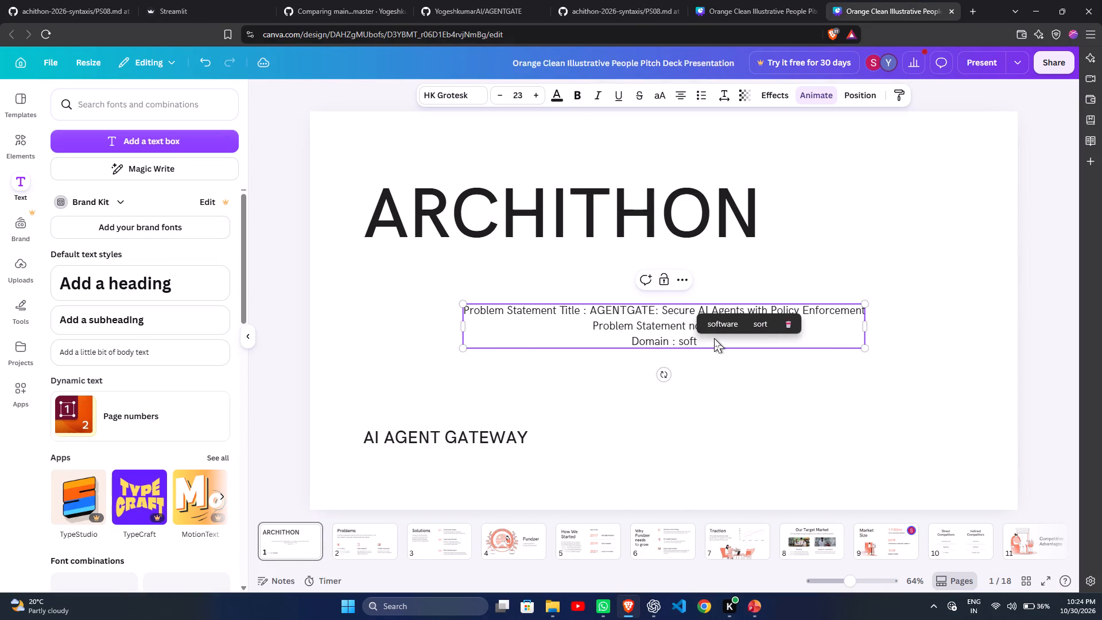
{"action": "key", "text": "BackSpace"}
{"action": "key", "text": "BackSpace"}
{"action": "key", "text": "BackSpace"}
{"action": "key", "text": "BackSpace"}
{"action": "type", "text": "SO"}
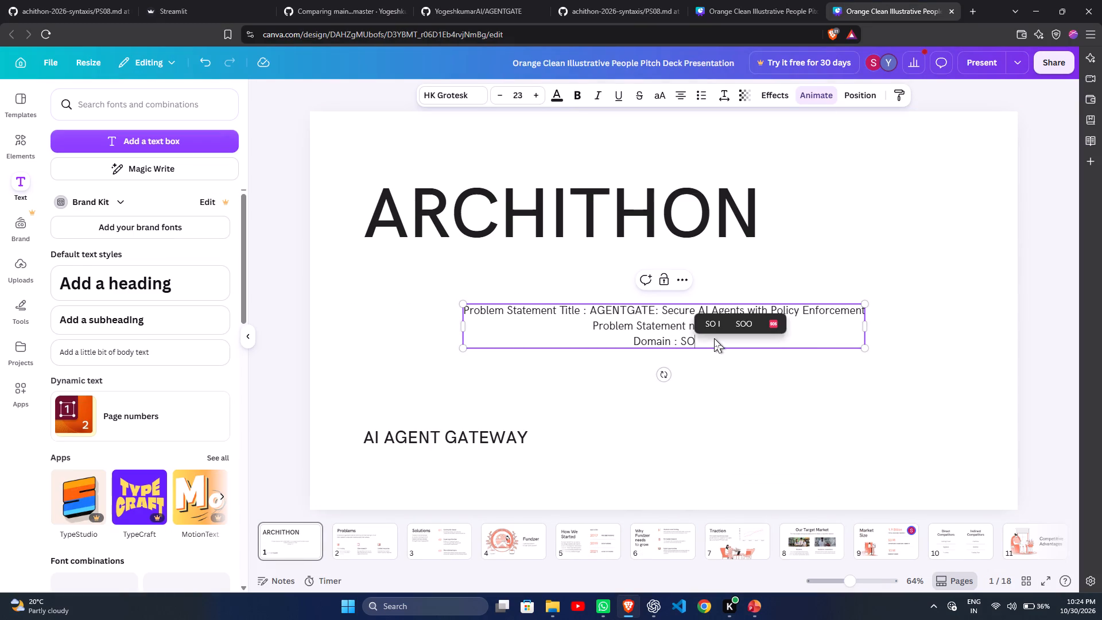
{"action": "key", "text": "BackSpace"}
{"action": "type", "text": "oftware"}
{"action": "key", "text": "Return"}
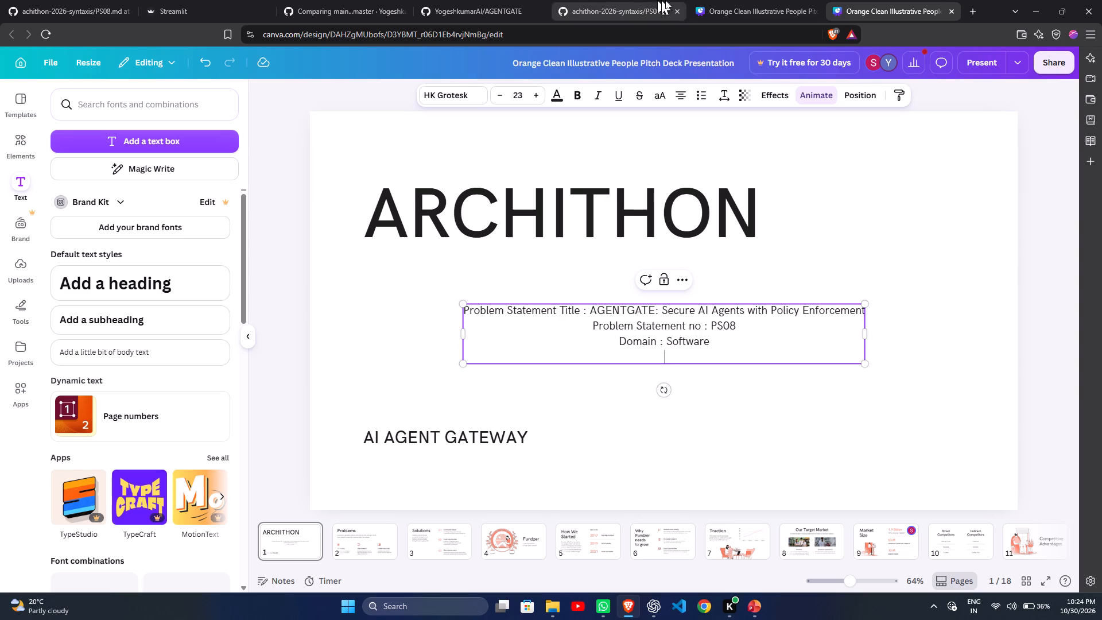
Close the second browser tab of the Orange Clean Illustrative People deck, keeping the other deck tab open.
{"action": "left_click", "coordinate": [731, 0]}
{"action": "left_click", "coordinate": [877, 0]}
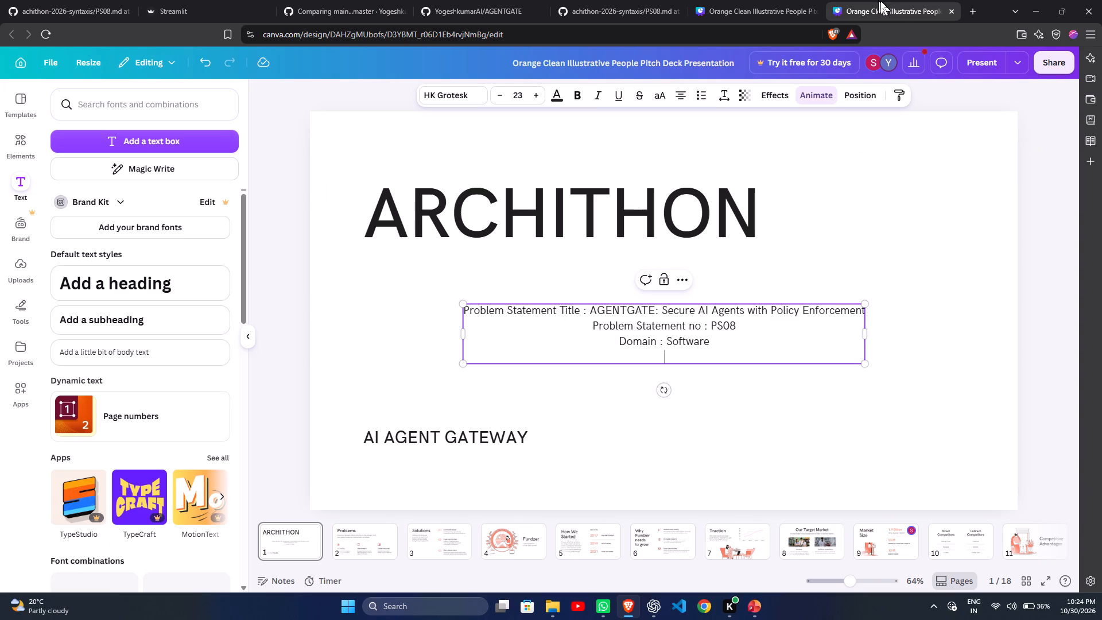
{"action": "left_click", "coordinate": [949, 7]}
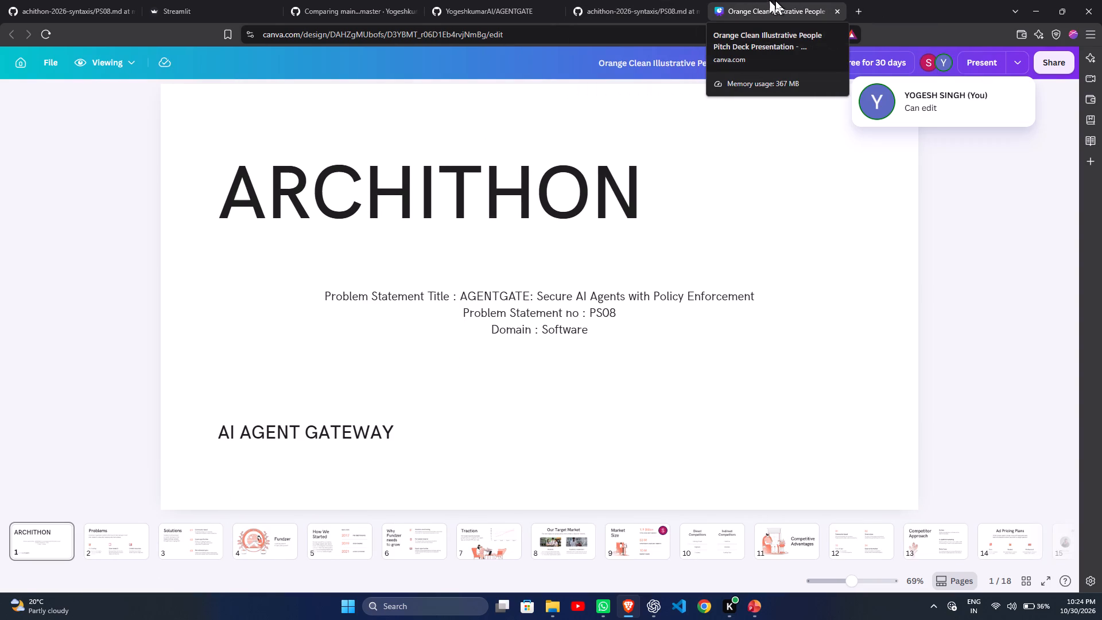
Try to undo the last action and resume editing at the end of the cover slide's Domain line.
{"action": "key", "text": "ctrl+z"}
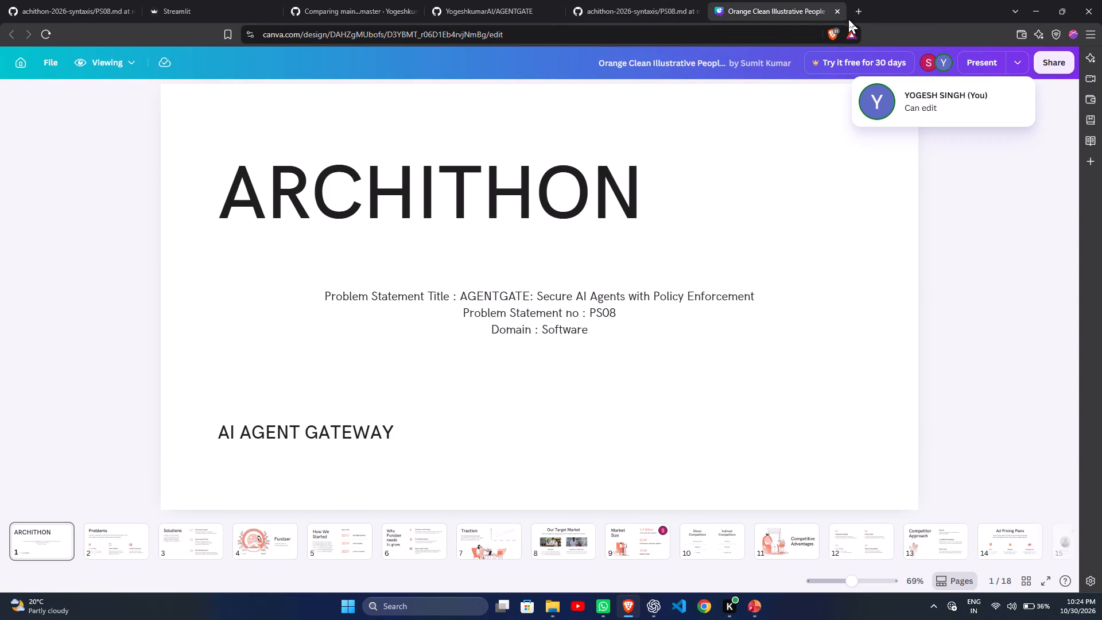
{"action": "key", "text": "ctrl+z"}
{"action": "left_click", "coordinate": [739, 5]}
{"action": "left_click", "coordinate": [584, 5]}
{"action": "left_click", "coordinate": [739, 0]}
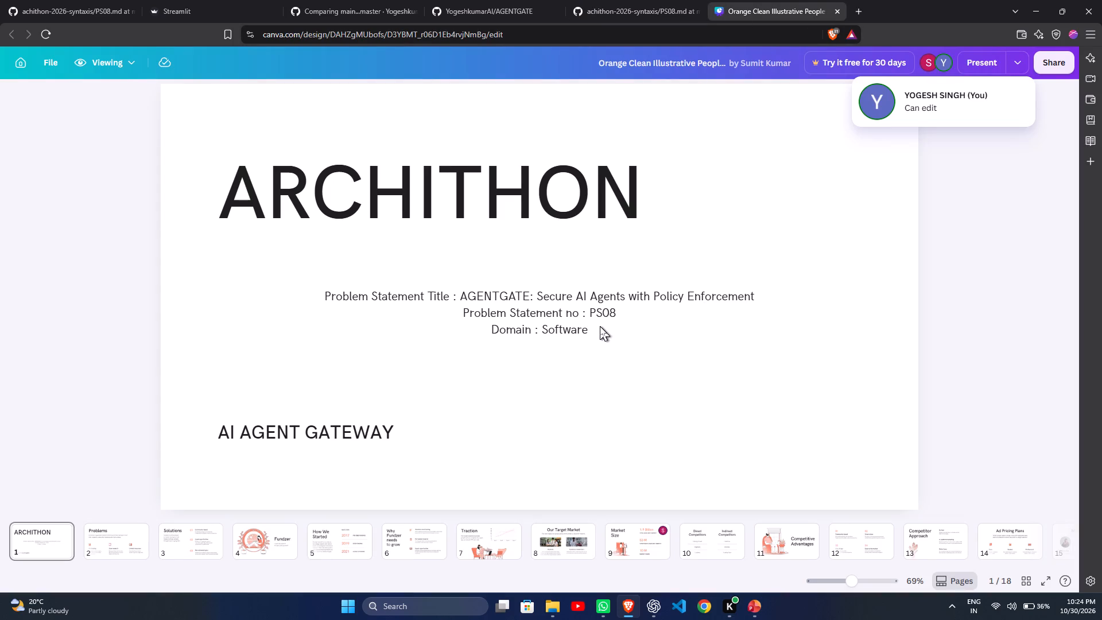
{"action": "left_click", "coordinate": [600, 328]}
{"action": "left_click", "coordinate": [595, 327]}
Close the duplicate PS08.md tab, the GitHub branch comparison tab and the AGENTGATE repository tab.
{"action": "left_click", "coordinate": [670, 0]}
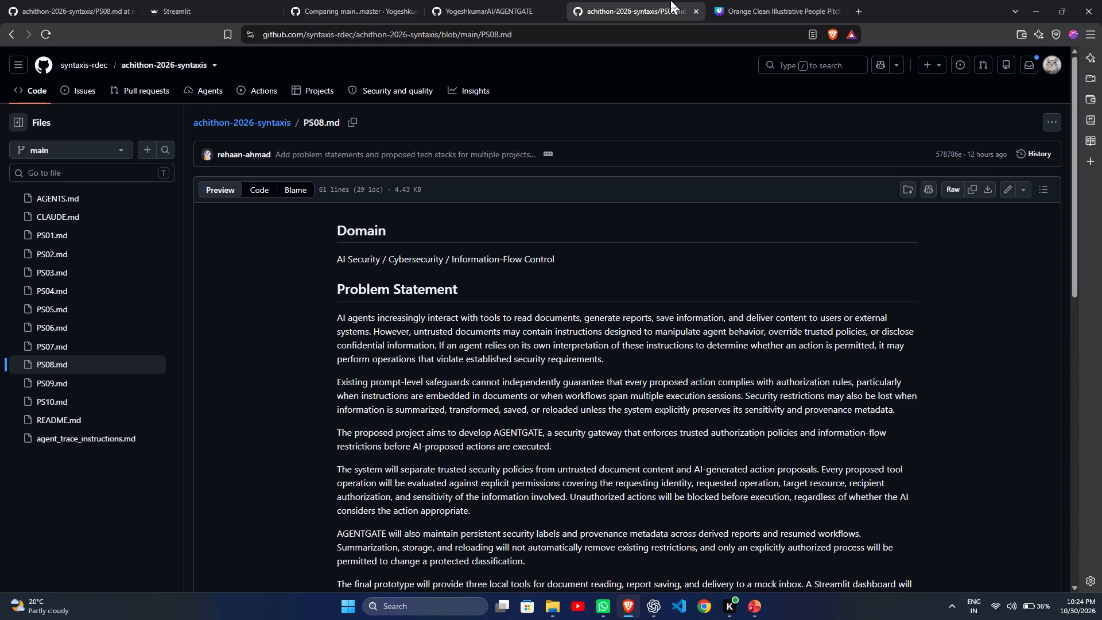
{"action": "left_click", "coordinate": [699, 10]}
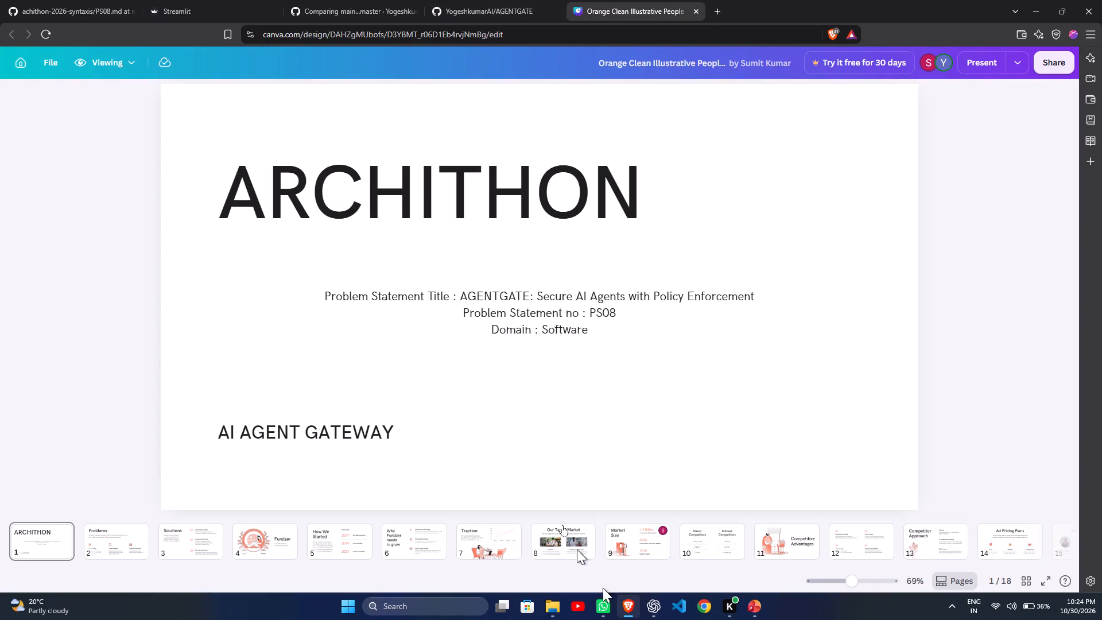
{"action": "left_click", "coordinate": [371, 10]}
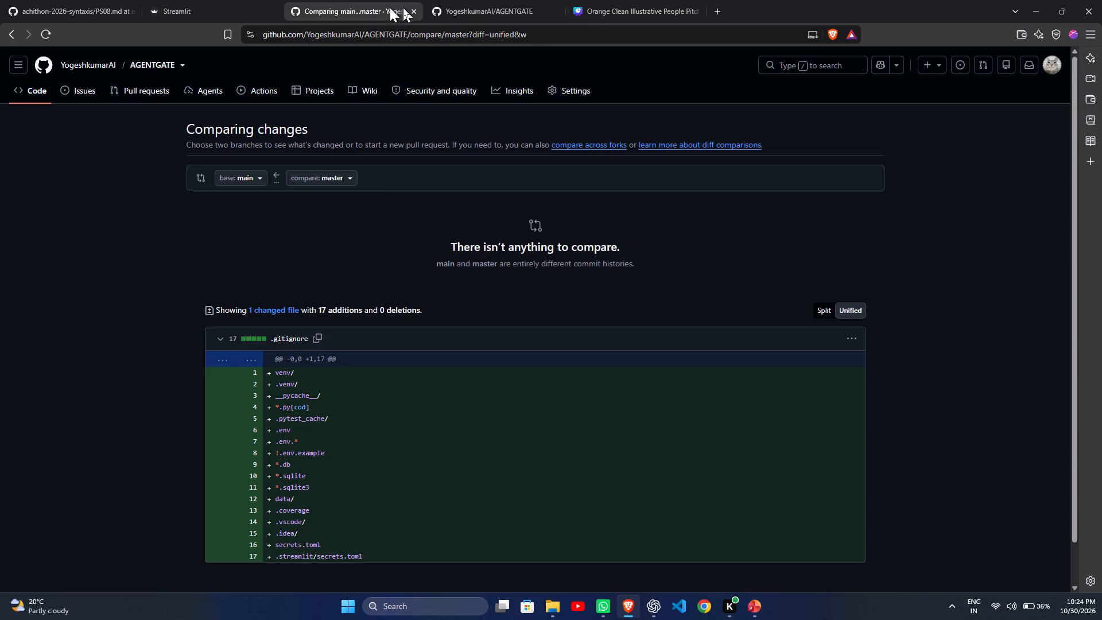
{"action": "left_click", "coordinate": [417, 14]}
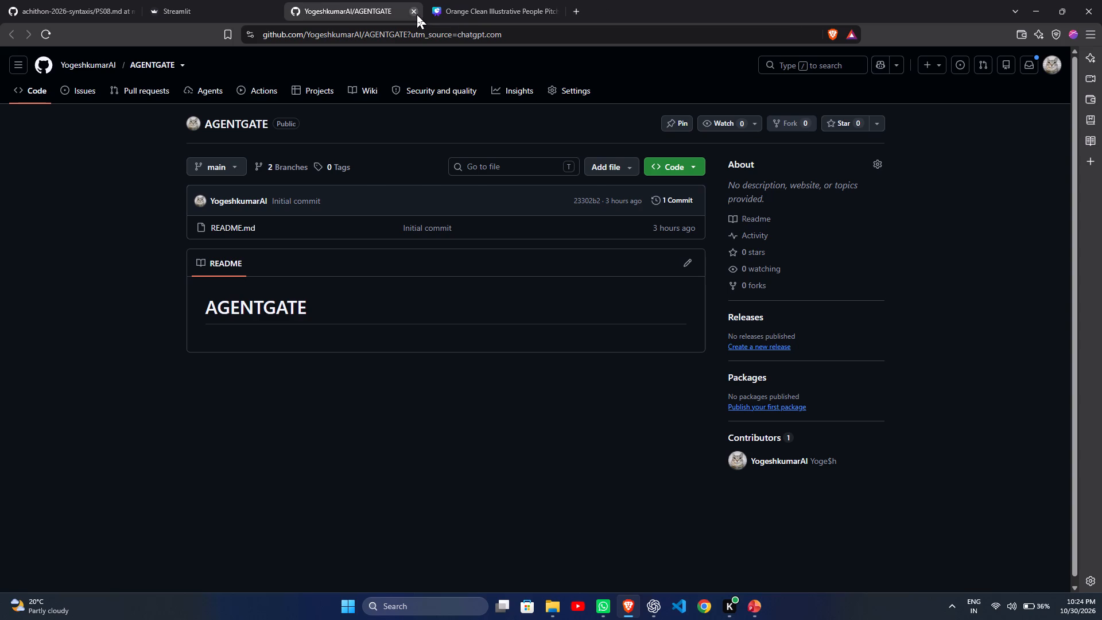
{"action": "left_click", "coordinate": [417, 14]}
Check the Streamlit and PS08.md tabs, dismiss Streamlit's connection error, and return to the Canva deck.
{"action": "left_click", "coordinate": [233, 2]}
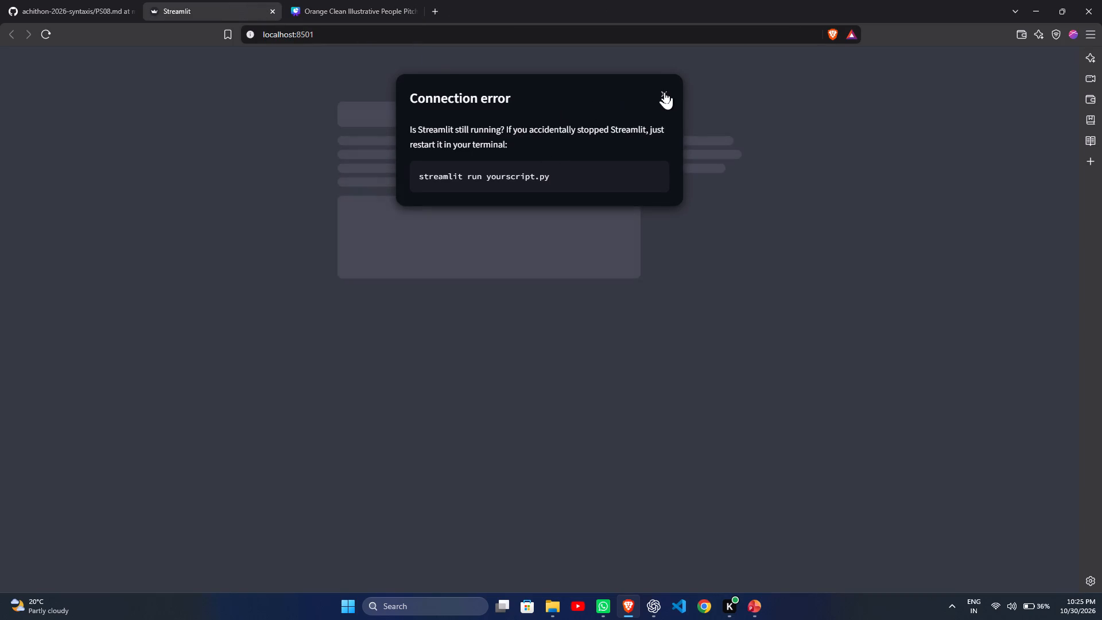
{"action": "left_click", "coordinate": [668, 95]}
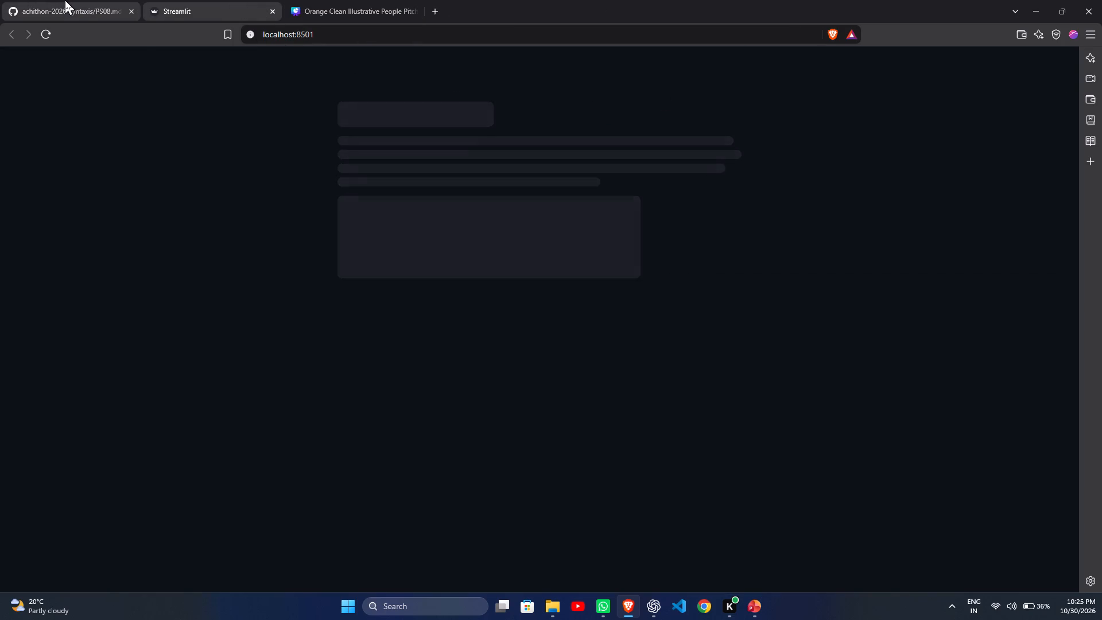
{"action": "left_click", "coordinate": [65, 0]}
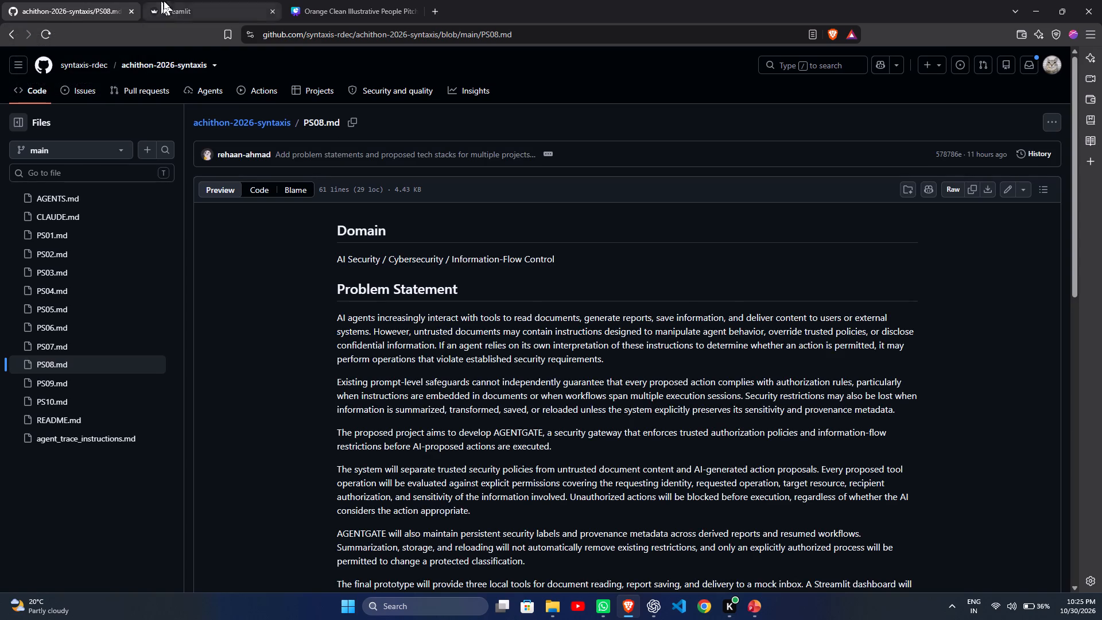
{"action": "left_click", "coordinate": [168, 2]}
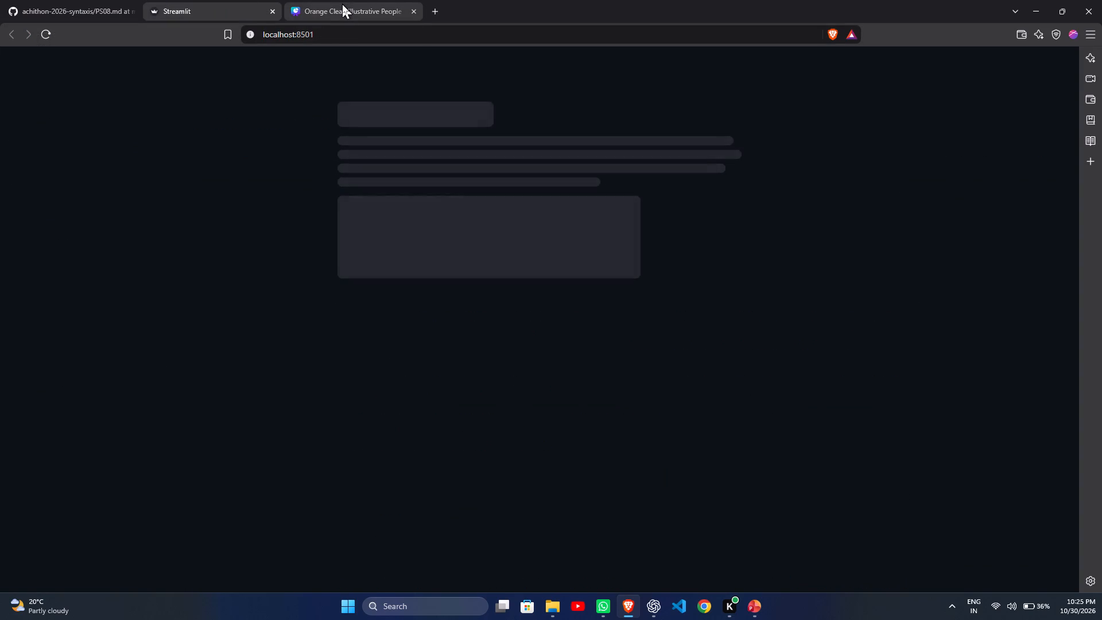
{"action": "left_click", "coordinate": [342, 5]}
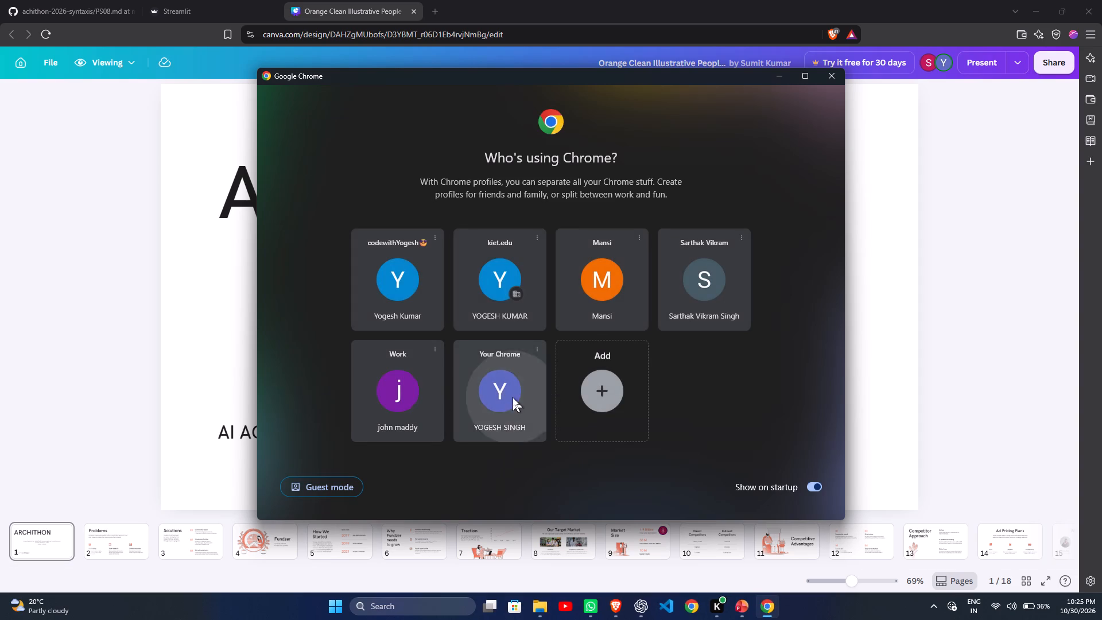
{"action": "left_click", "coordinate": [296, 40]}
{"action": "key", "text": "ctrl+v"}
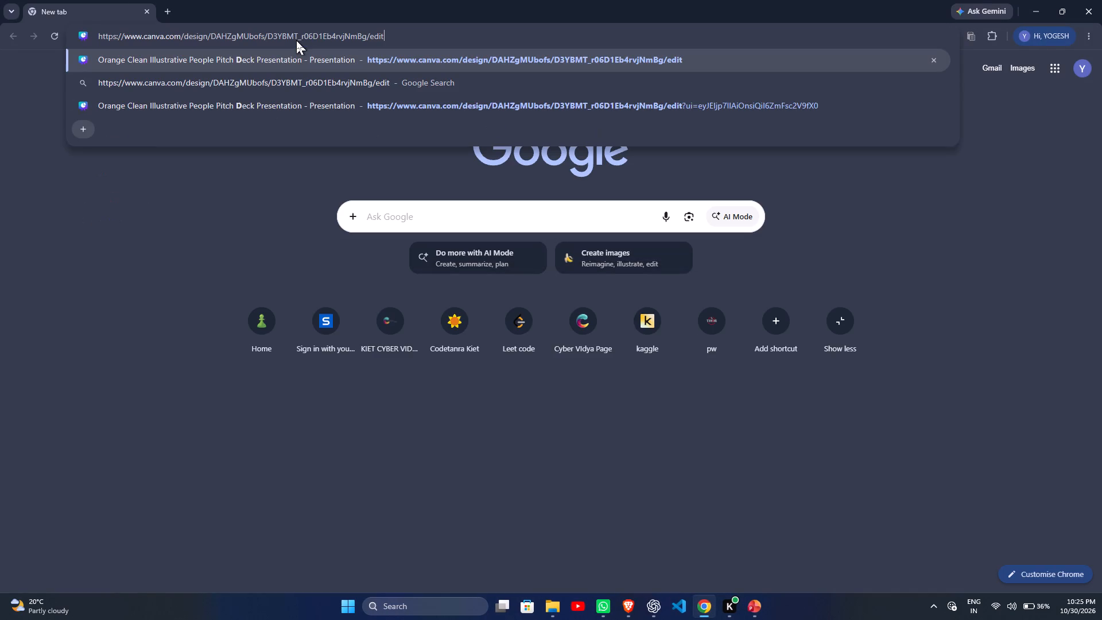
{"action": "left_click_drag", "start_coordinate": [415, 32], "coordinate": [221, 40]}
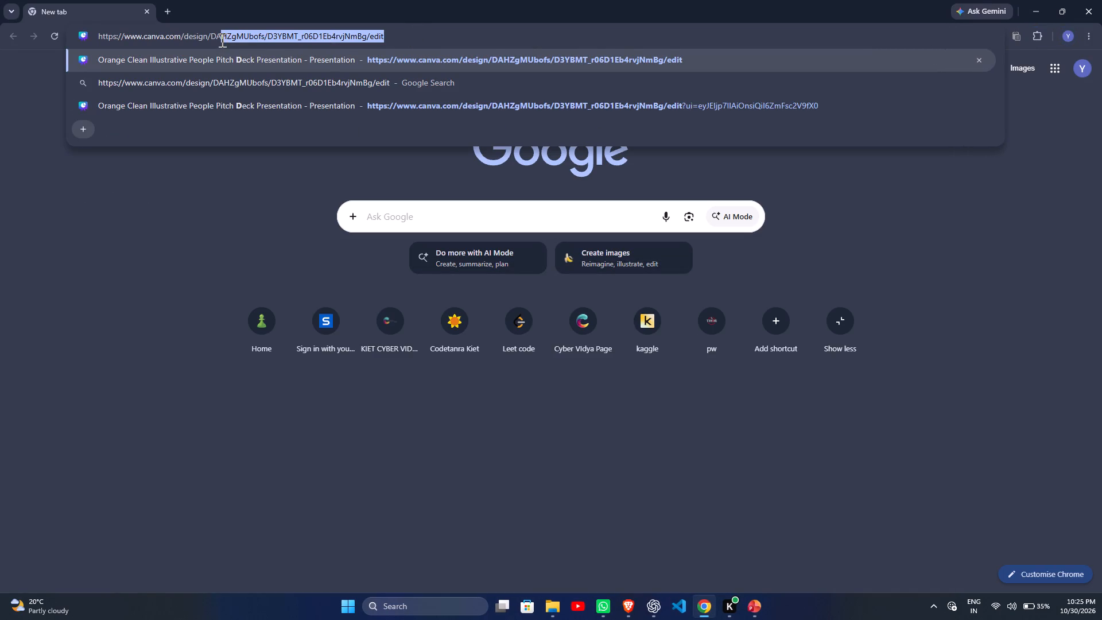
{"action": "left_click_drag", "start_coordinate": [221, 40], "coordinate": [210, 40]}
{"action": "key", "text": "BackSpace"}
{"action": "key", "text": "BackSpace"}
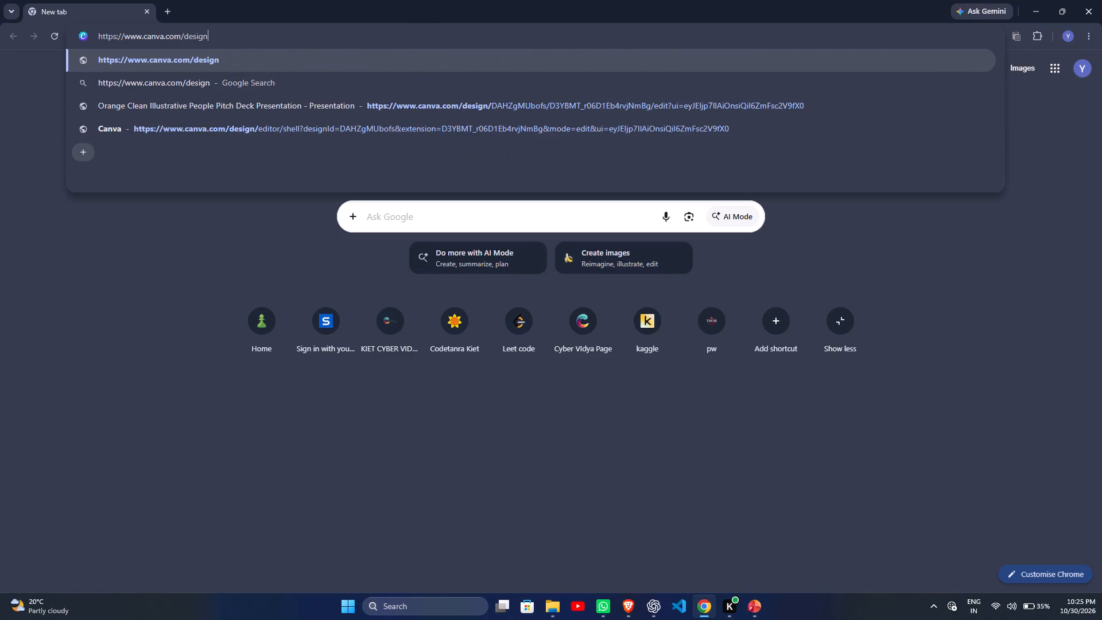
{"action": "key", "text": "Return"}
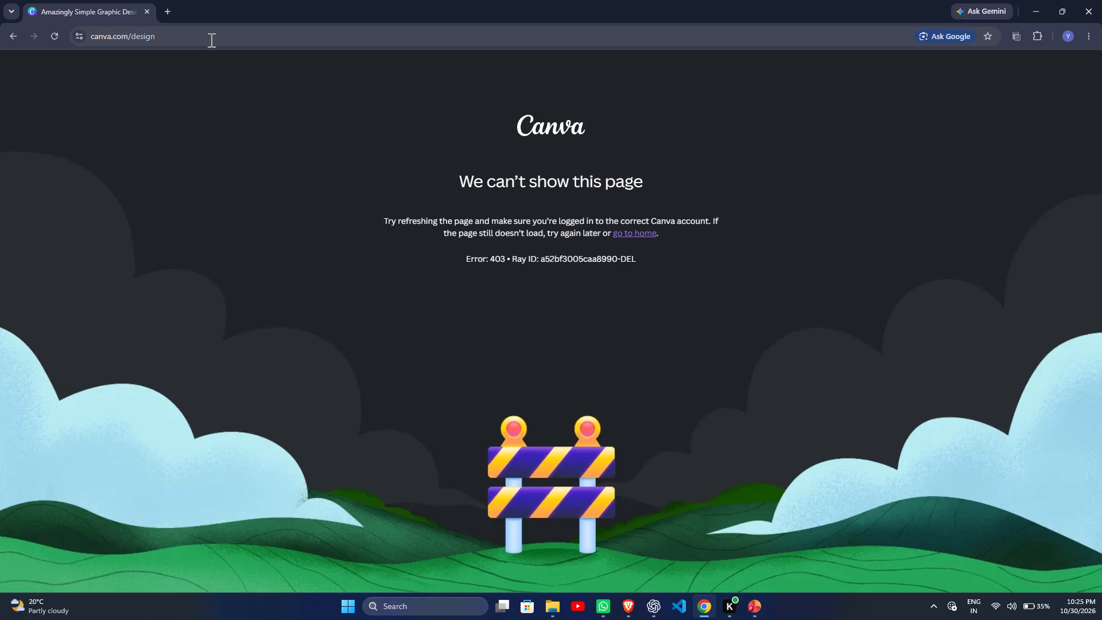
Load the canva.com home page and create a new blank presentation.
{"action": "left_click", "coordinate": [257, 31]}
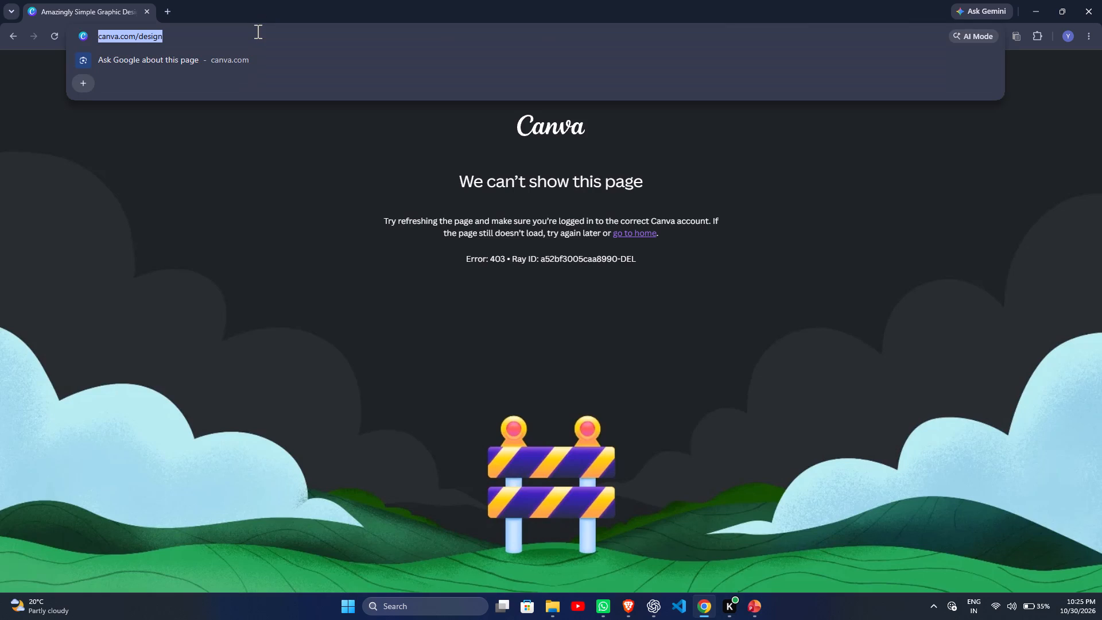
{"action": "key", "text": "Right"}
{"action": "key", "text": "BackSpace"}
{"action": "key", "text": "BackSpace"}
{"action": "key", "text": "BackSpace"}
{"action": "key", "text": "BackSpace"}
{"action": "key", "text": "BackSpace"}
{"action": "key", "text": "BackSpace"}
{"action": "key", "text": "BackSpace"}
{"action": "key", "text": "Return"}
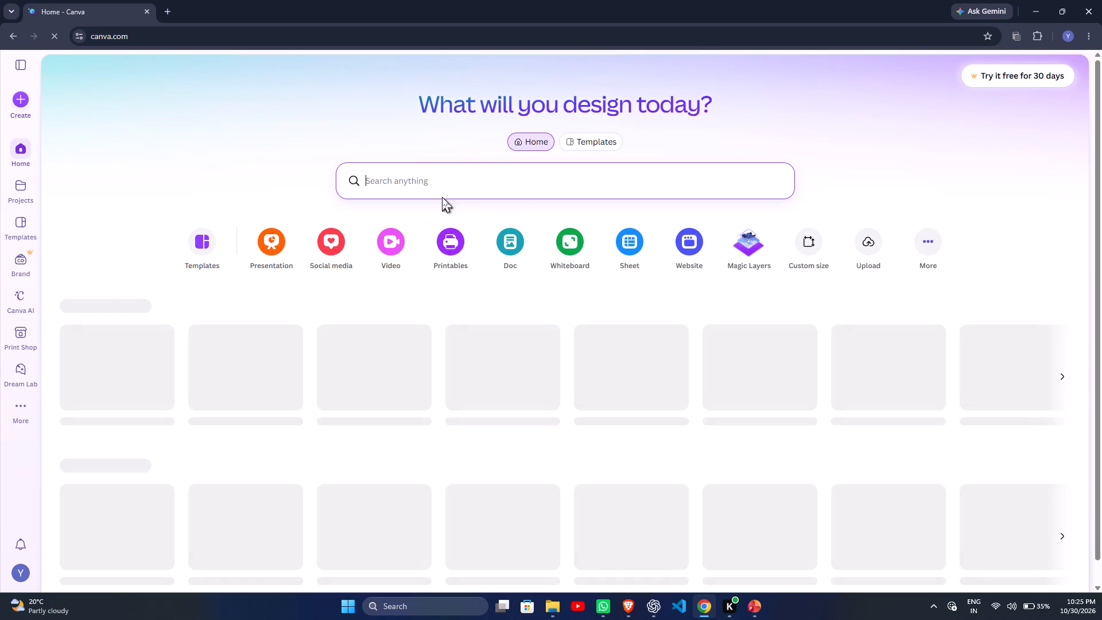
{"action": "left_click", "coordinate": [277, 247]}
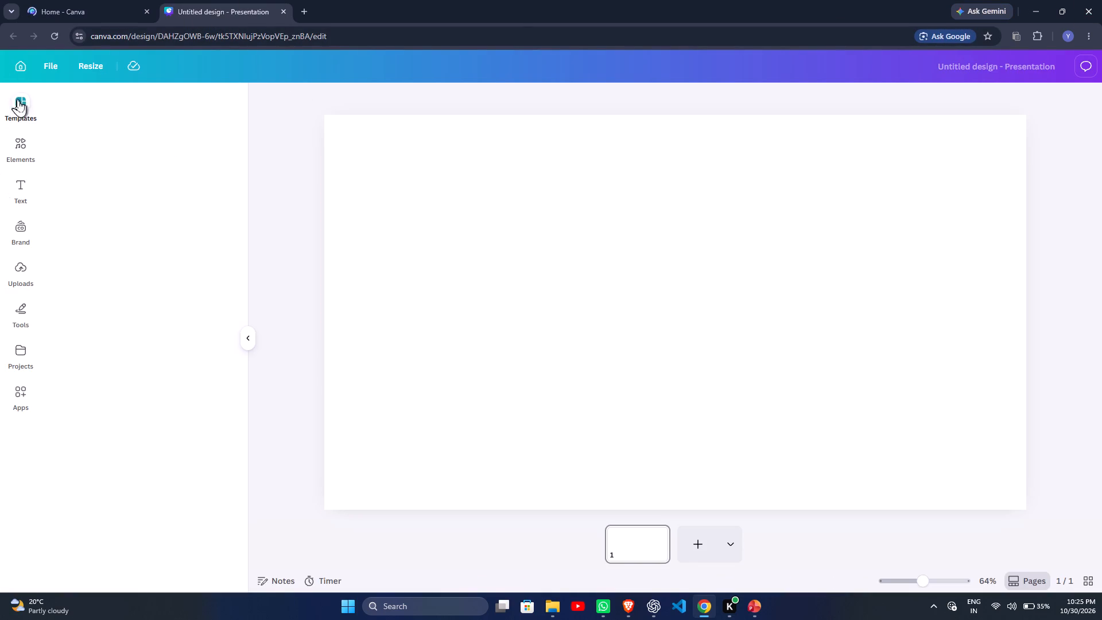
Search the presentation templates for "orange clean illustrative poeple pitch ddeck".
{"action": "left_click", "coordinate": [22, 105]}
{"action": "left_click", "coordinate": [21, 104]}
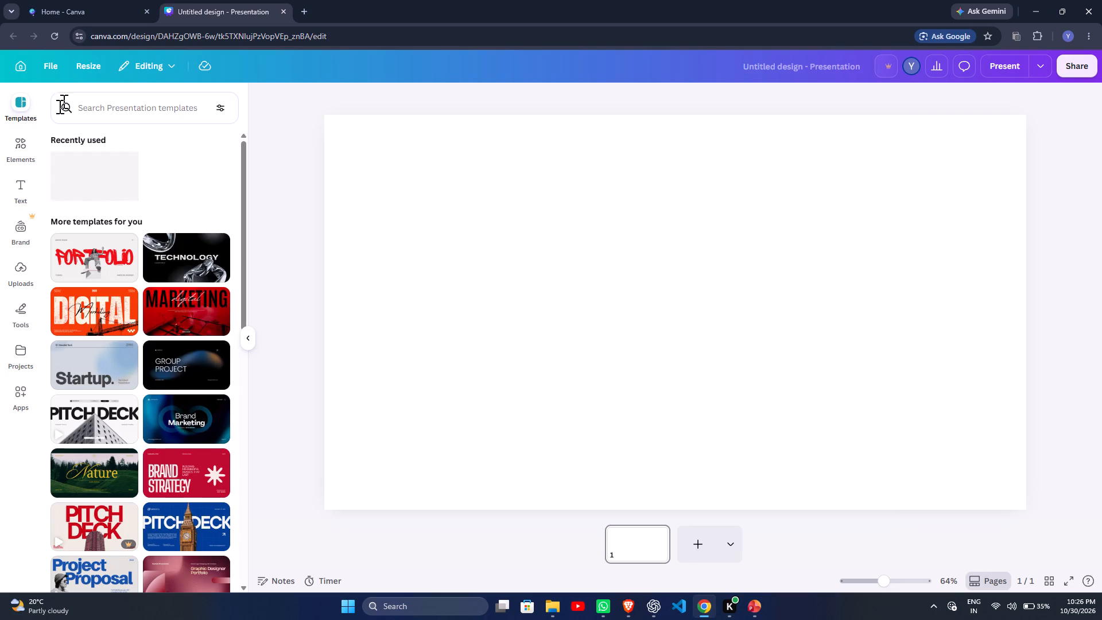
{"action": "left_click", "coordinate": [108, 103]}
{"action": "type", "text": "ora"}
{"action": "type", "text": "nge"}
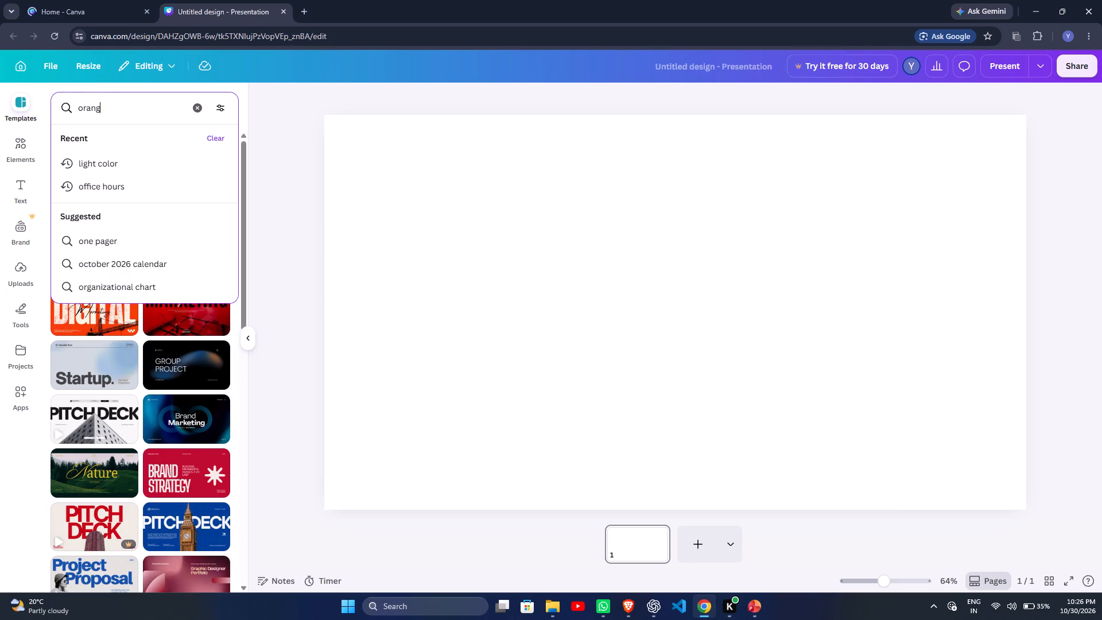
{"action": "key", "text": "space"}
{"action": "type", "text": "tre"}
{"action": "key", "text": "BackSpace"}
{"action": "key", "text": "BackSpace"}
{"action": "type", "text": "eam"}
{"action": "key", "text": "BackSpace"}
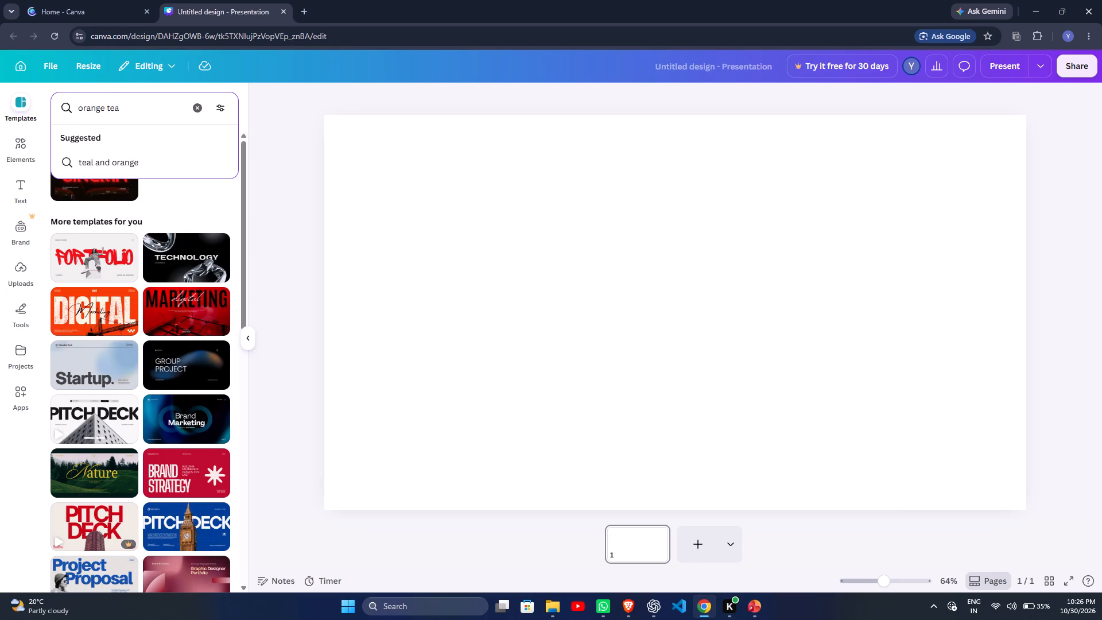
{"action": "key", "text": "BackSpace"}
{"action": "key", "text": "BackSpace"}
{"action": "key", "text": "BackSpace"}
{"action": "type", "text": "clean"}
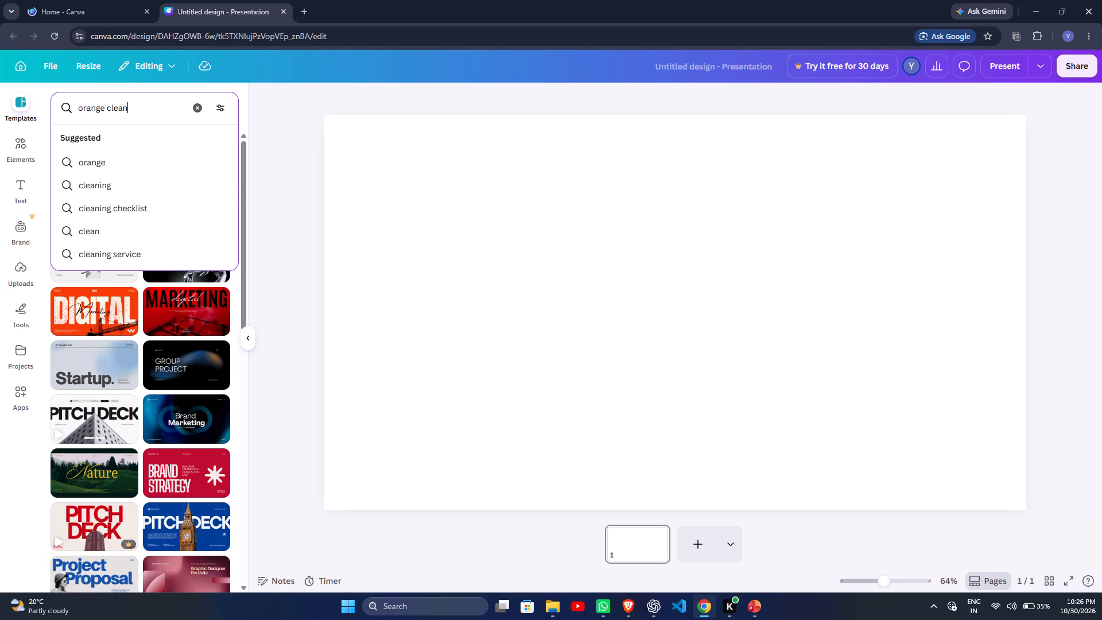
{"action": "key", "text": "space"}
{"action": "type", "text": "illu"}
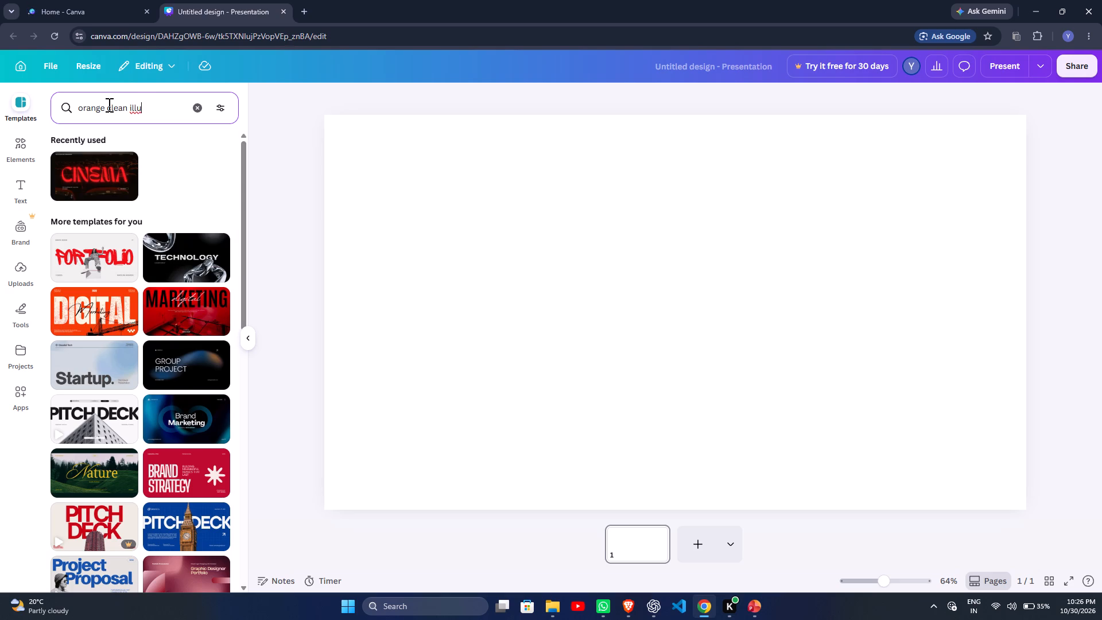
{"action": "type", "text": "strative"}
{"action": "key", "text": "space"}
{"action": "scroll", "coordinate": [108, 104], "scroll_direction": "right", "scroll_amount": 1}
{"action": "type", "text": "poeple pitv"}
{"action": "key", "text": "BackSpace"}
{"action": "type", "text": "ch"}
{"action": "key", "text": "space"}
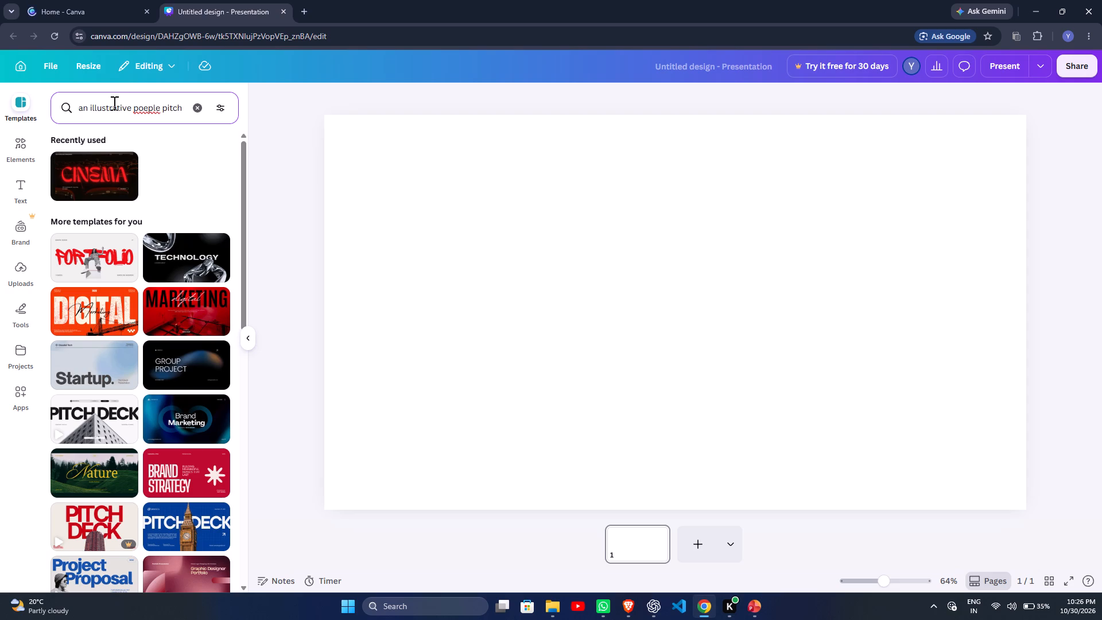
{"action": "type", "text": "ddeck"}
{"action": "key", "text": "Left"}
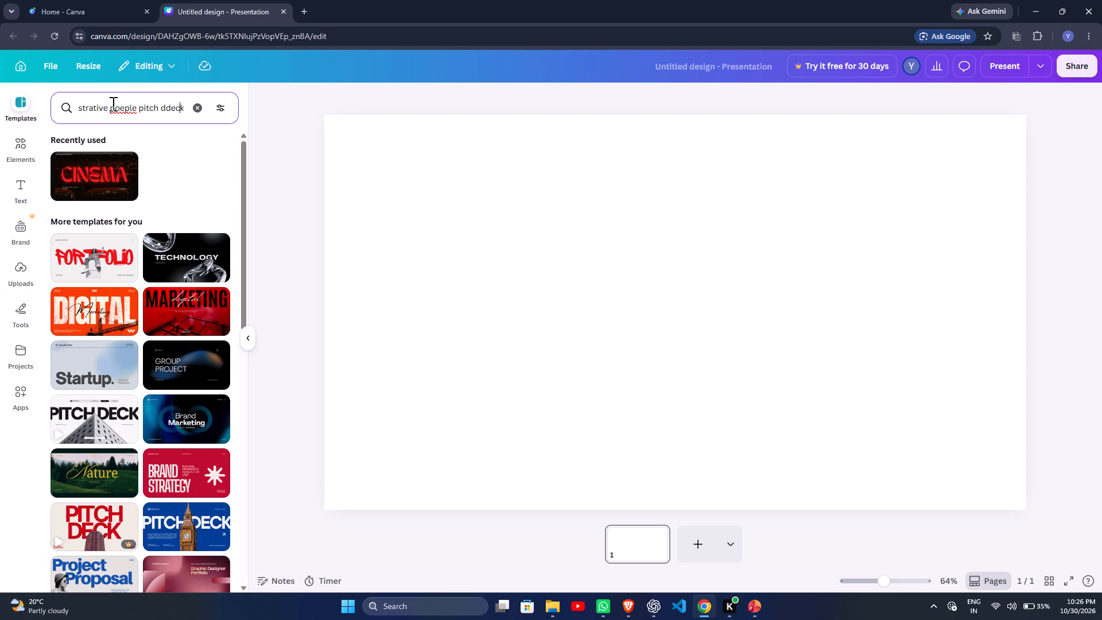
{"action": "key", "text": "Return"}
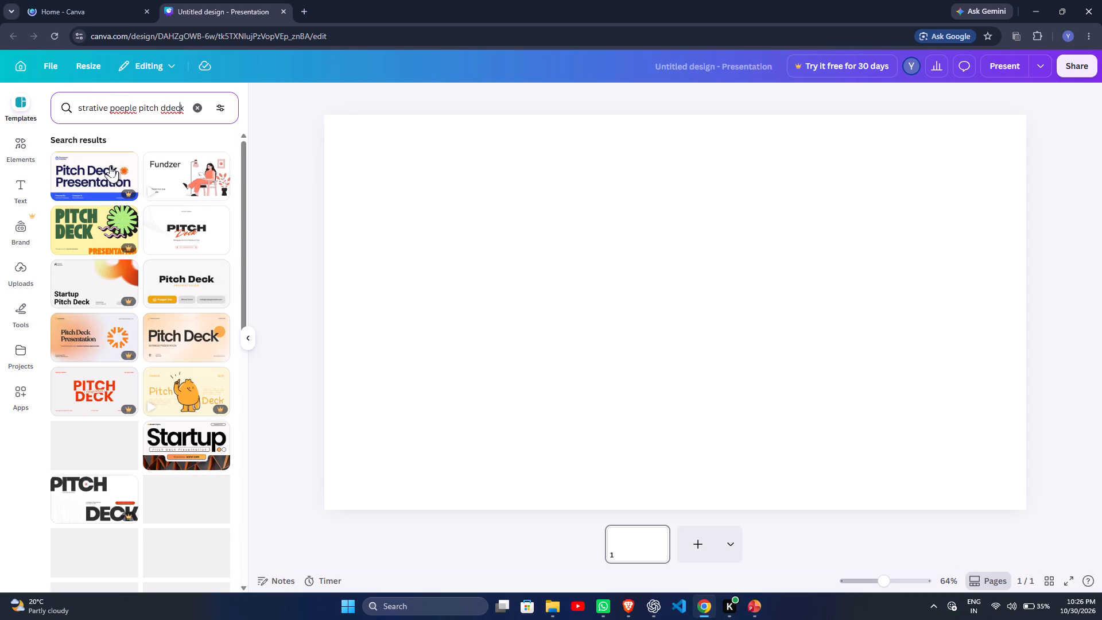
Apply all 18 pages of the "Orange Clean Illustrative People Pitch Deck Presentation" template to the blank presentation.
{"action": "left_click", "coordinate": [110, 175]}
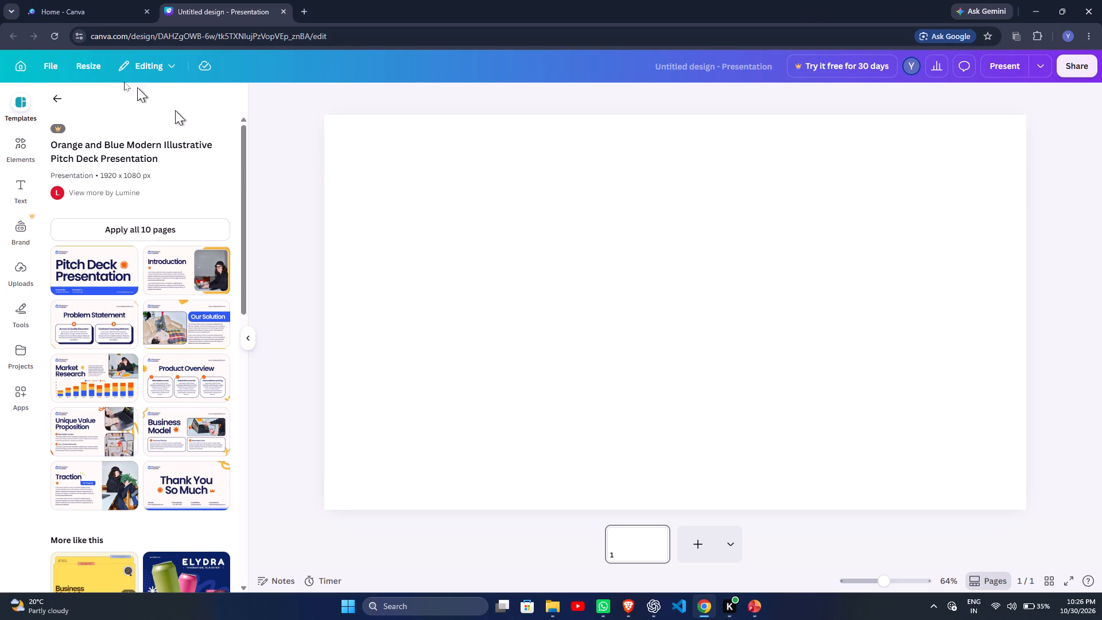
{"action": "left_click", "coordinate": [62, 92]}
{"action": "left_click", "coordinate": [196, 168]}
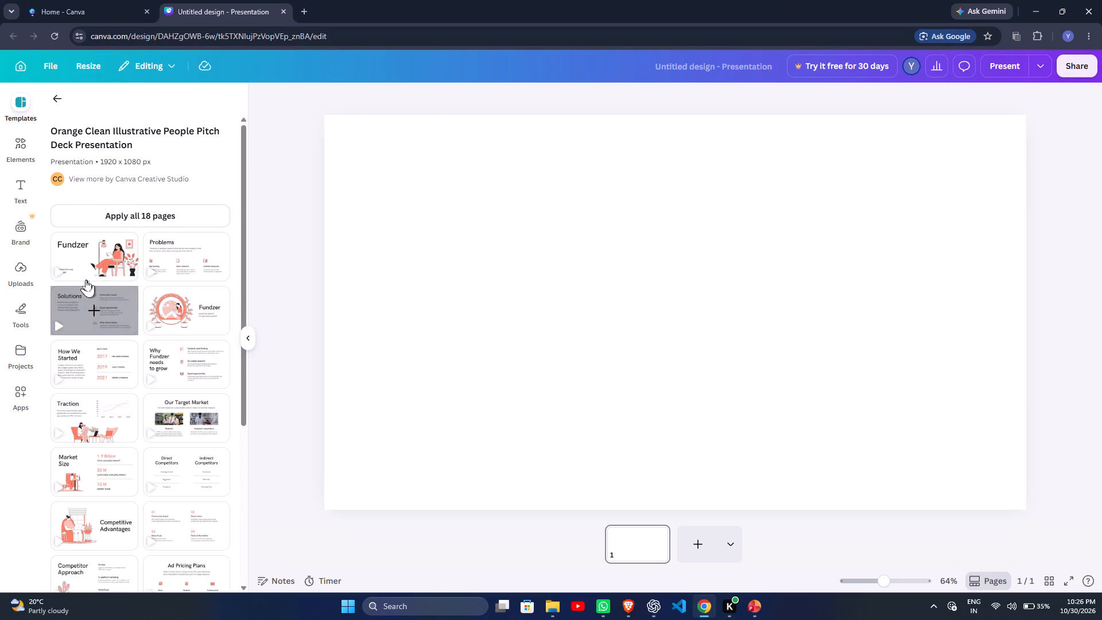
{"action": "left_click", "coordinate": [96, 262]}
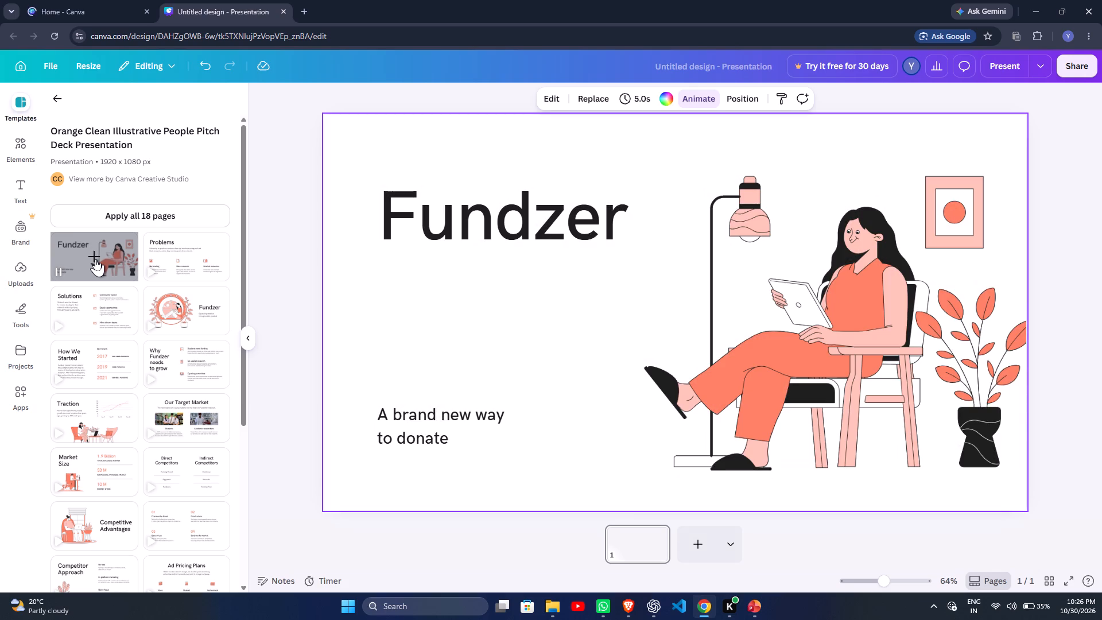
{"action": "left_click", "coordinate": [136, 219]}
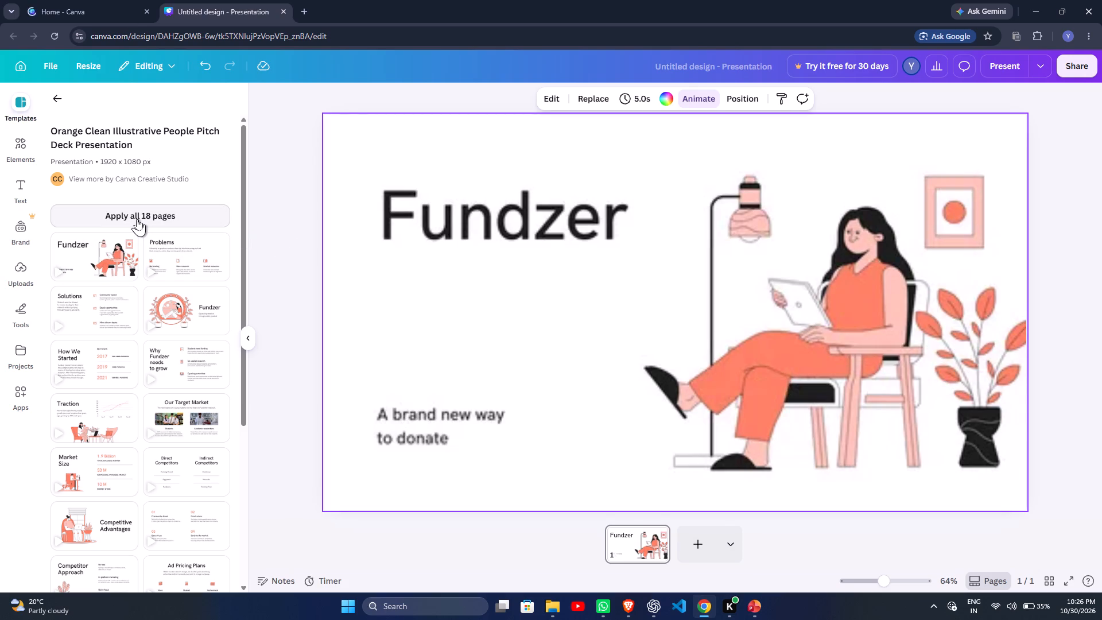
{"action": "left_click", "coordinate": [137, 219]}
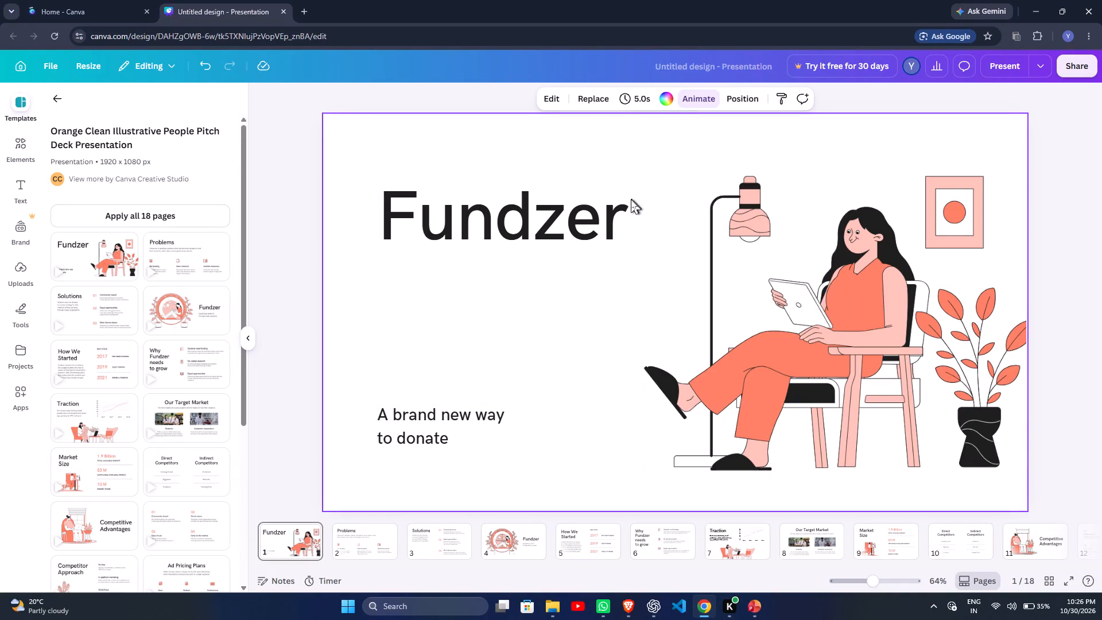
Replace the cover slide's title "Fundzer" with "ANI".
{"action": "left_click", "coordinate": [618, 212]}
{"action": "left_click", "coordinate": [614, 223]}
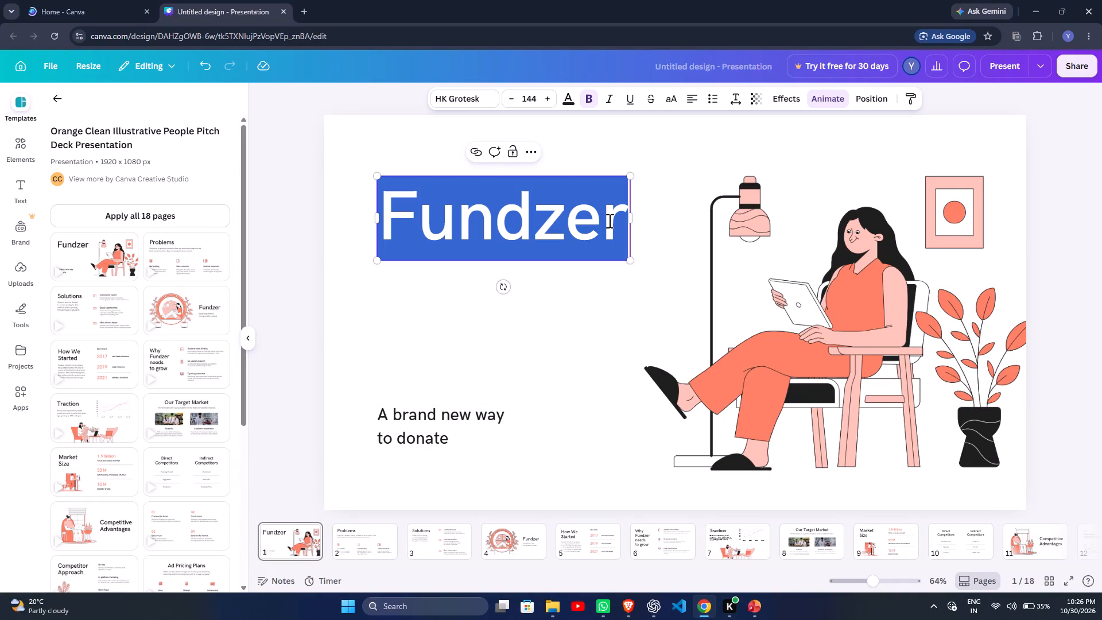
{"action": "key", "text": "BackSpace"}
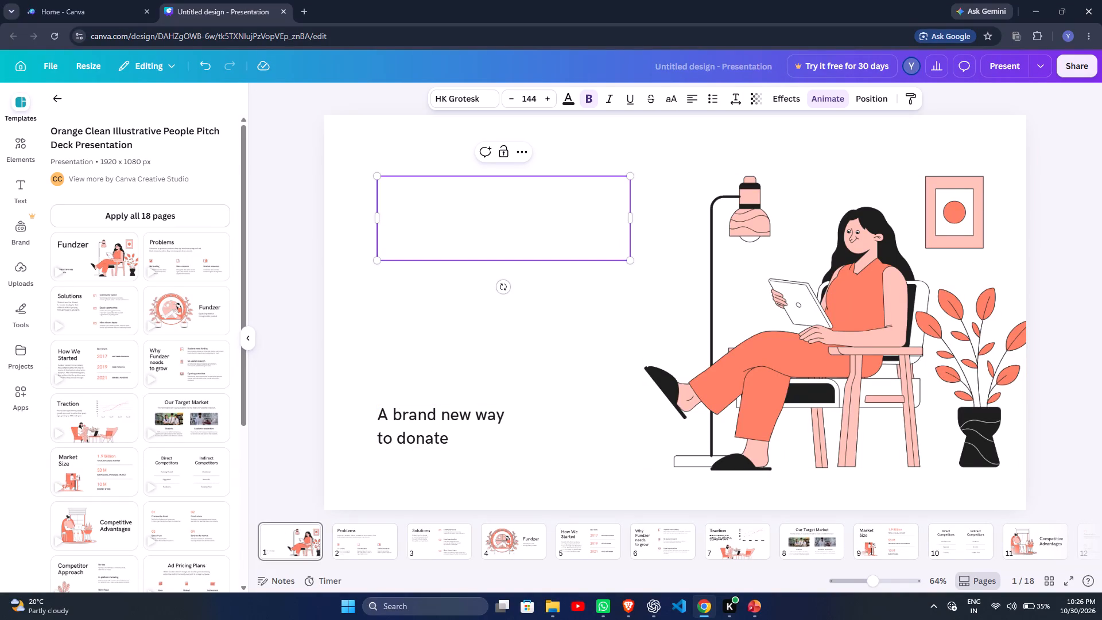
{"action": "type", "text": "ANI"}
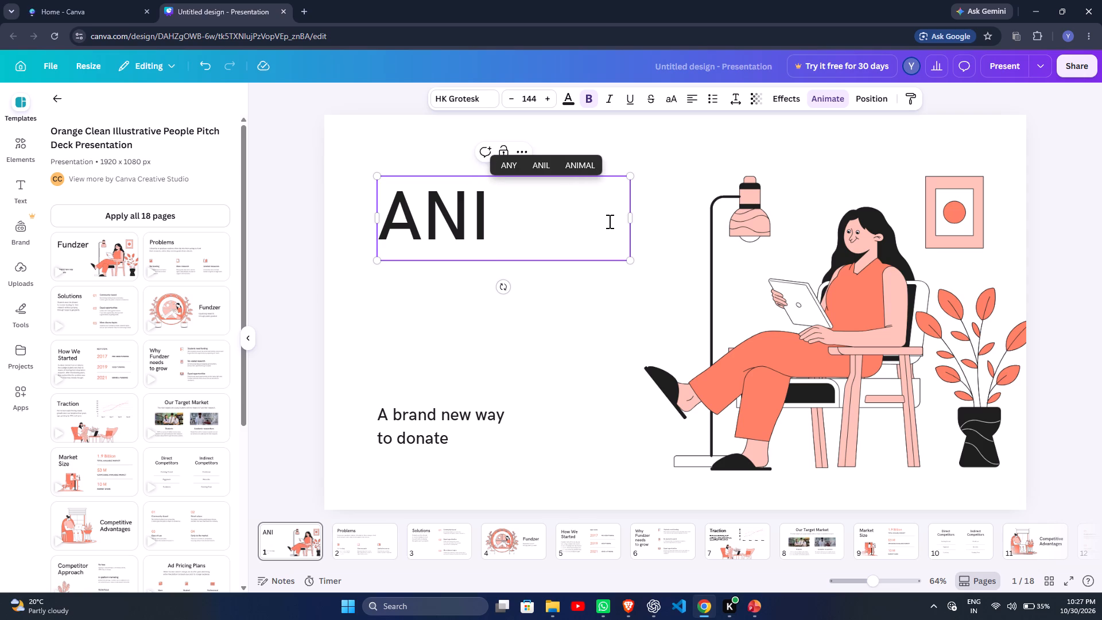
Try to open the cover slide's subtitle "A brand new way to donate" for editing.
{"action": "left_click", "coordinate": [491, 431]}
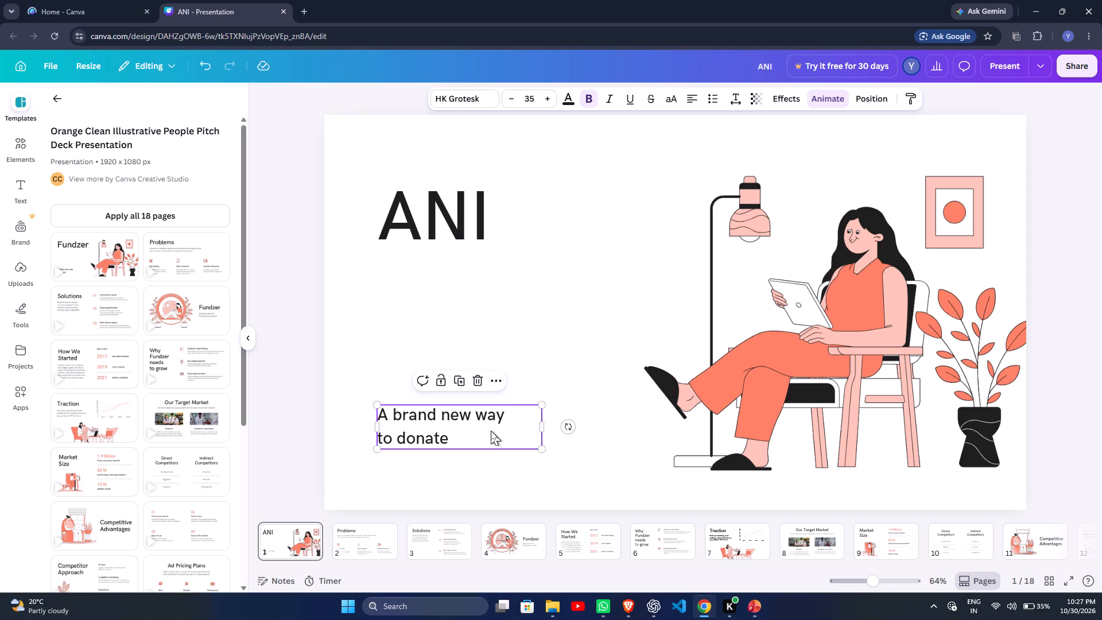
{"action": "key", "text": "ctrl+a"}
{"action": "double_click", "coordinate": [448, 437]}
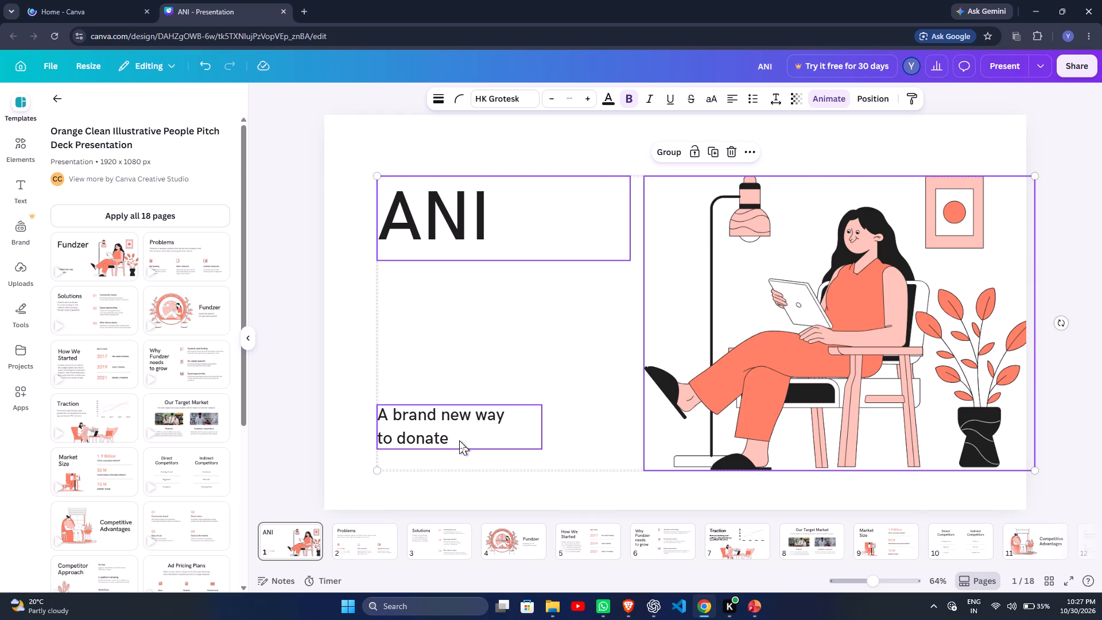
{"action": "double_click", "coordinate": [460, 437]}
{"action": "left_click", "coordinate": [439, 433]}
{"action": "left_click", "coordinate": [430, 424]}
{"action": "left_click", "coordinate": [437, 426]}
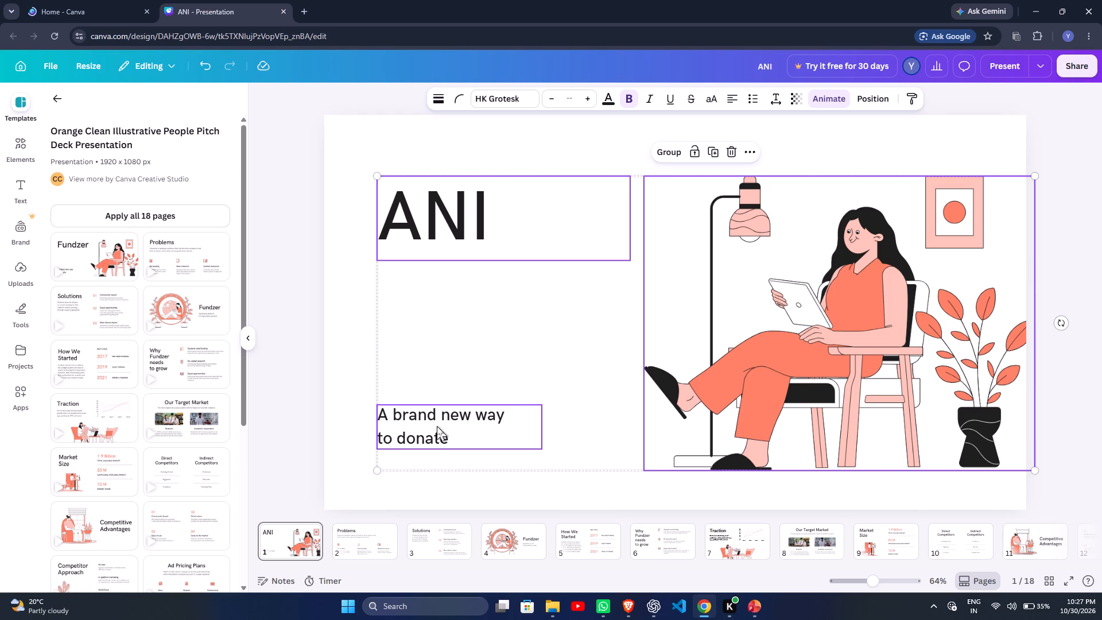
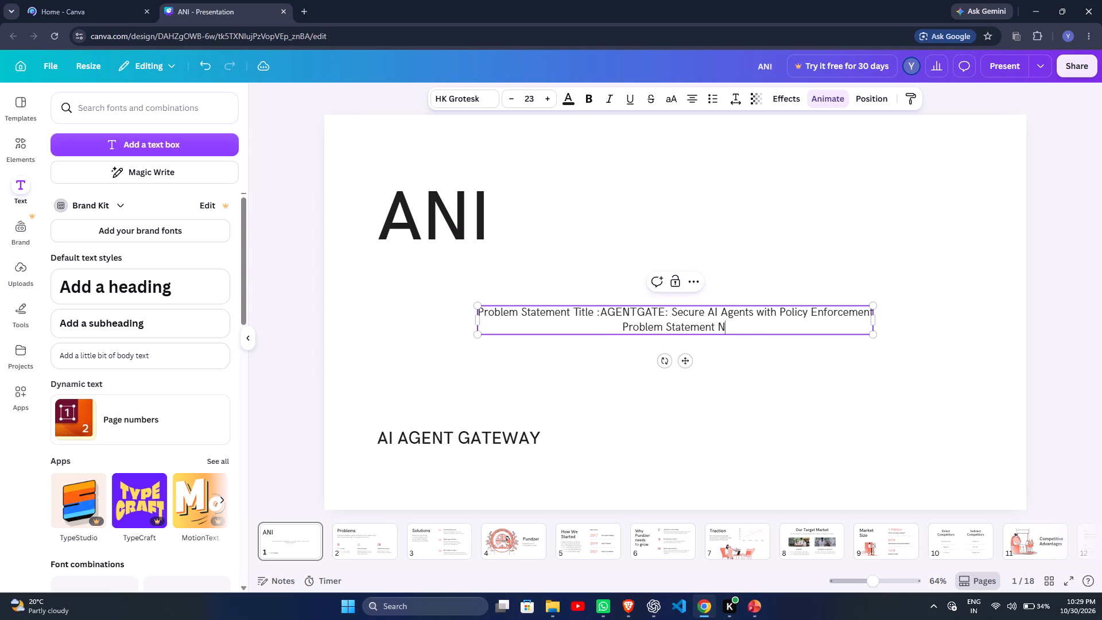
{"action": "key", "text": "BackSpace"}
{"action": "key", "text": "BackSpace"}
{"action": "key", "text": "space"}
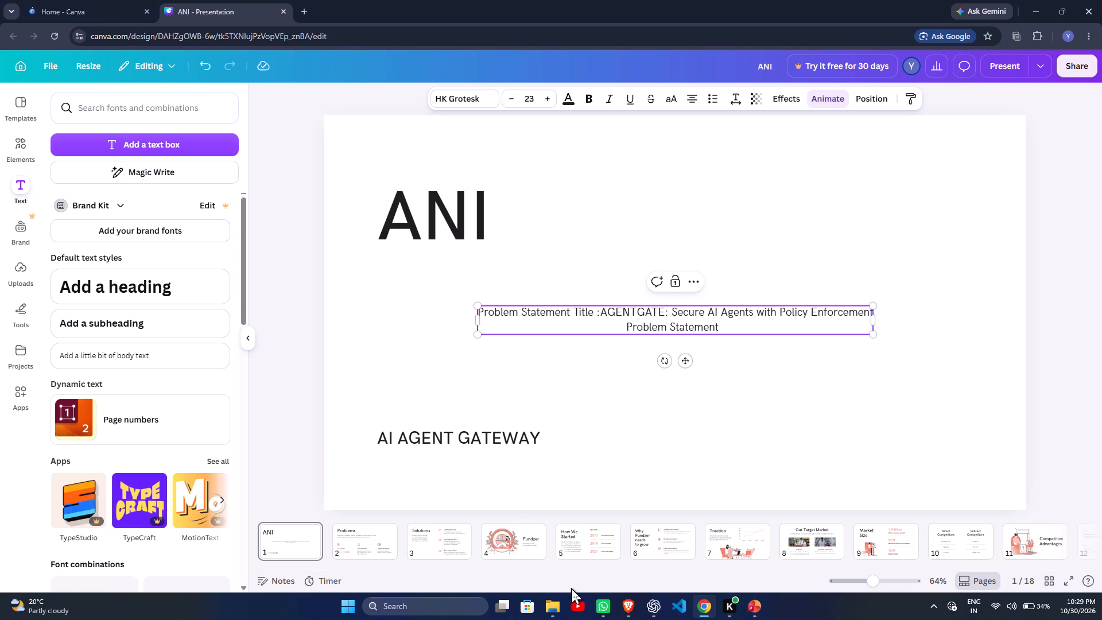
Open the SIH2026-IDEA-Presentation-Format file from the Study material folder in PowerPoint to consult its title page details.
{"action": "left_click", "coordinate": [623, 600]}
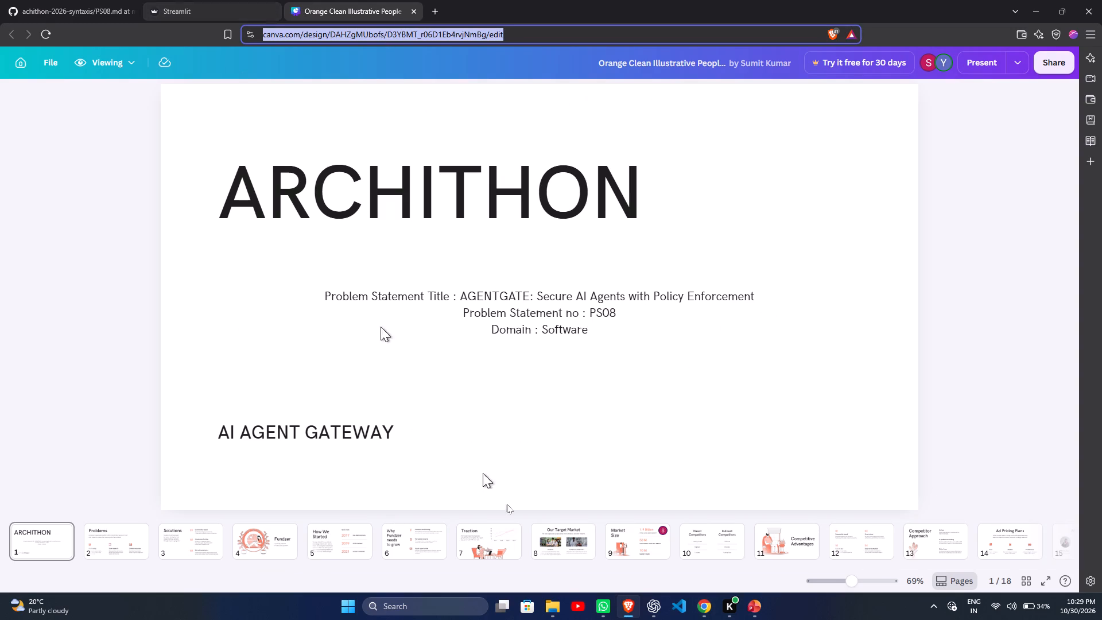
{"action": "left_click", "coordinate": [552, 611]}
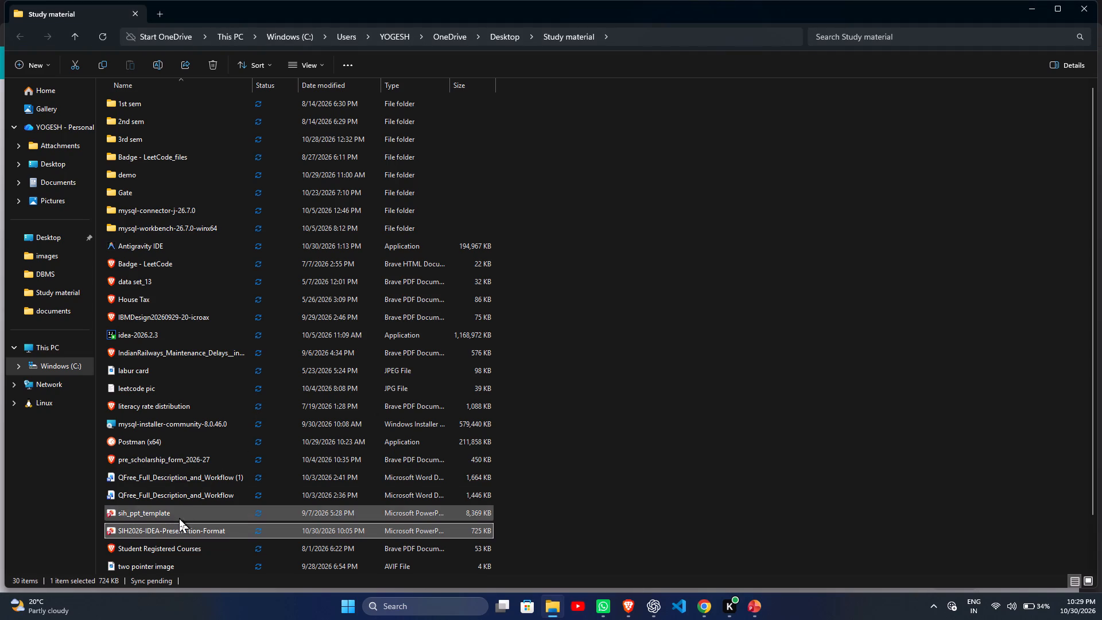
{"action": "double_click", "coordinate": [180, 522]}
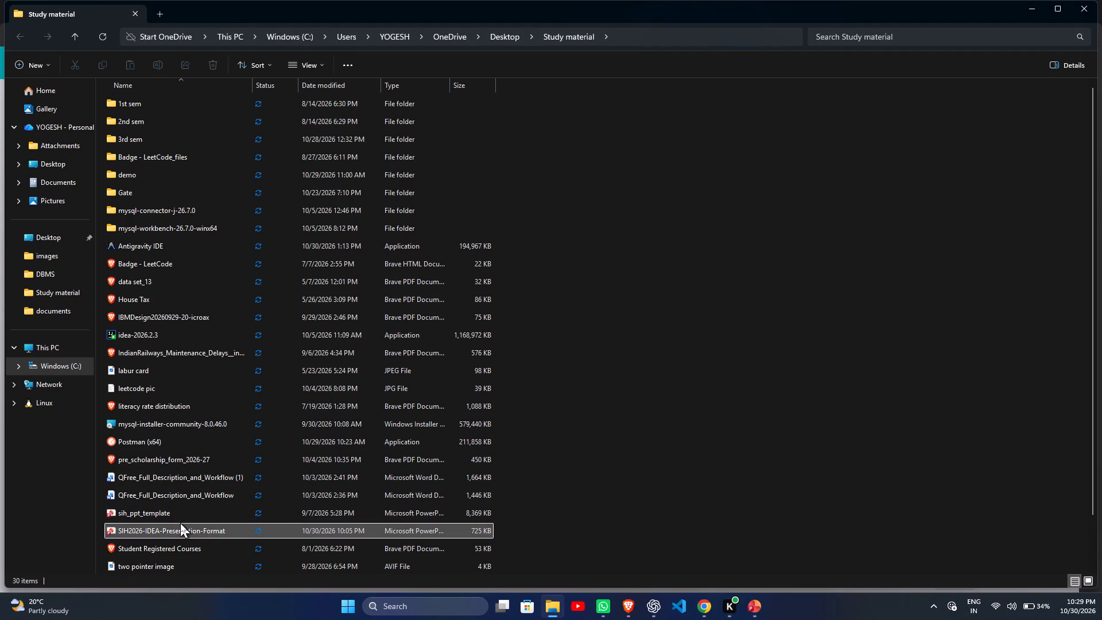
{"action": "triple_click", "coordinate": [179, 527]}
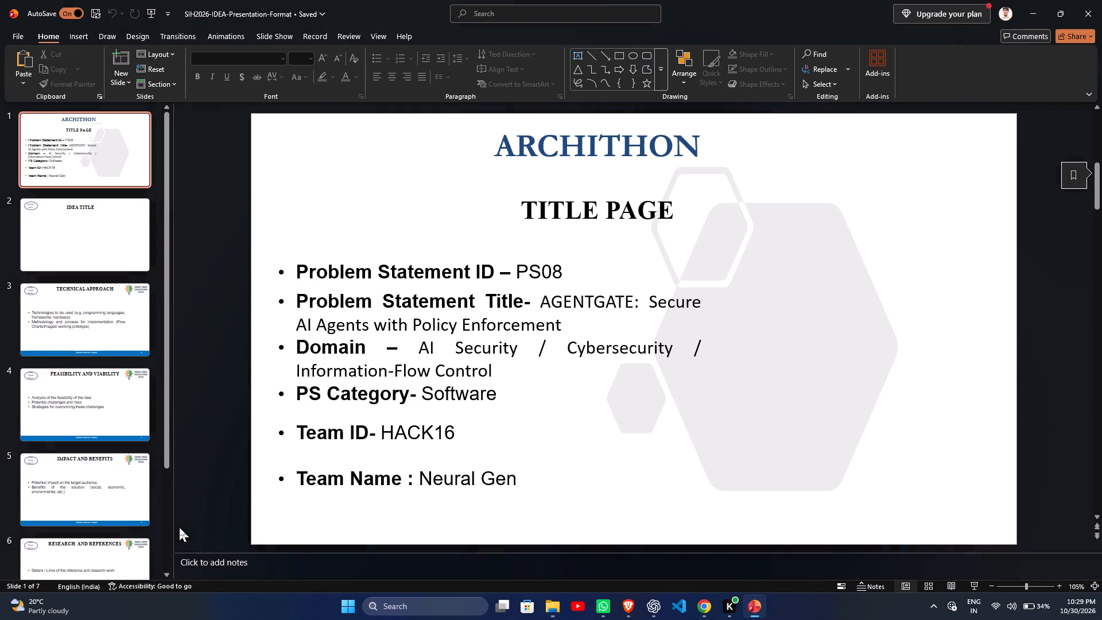
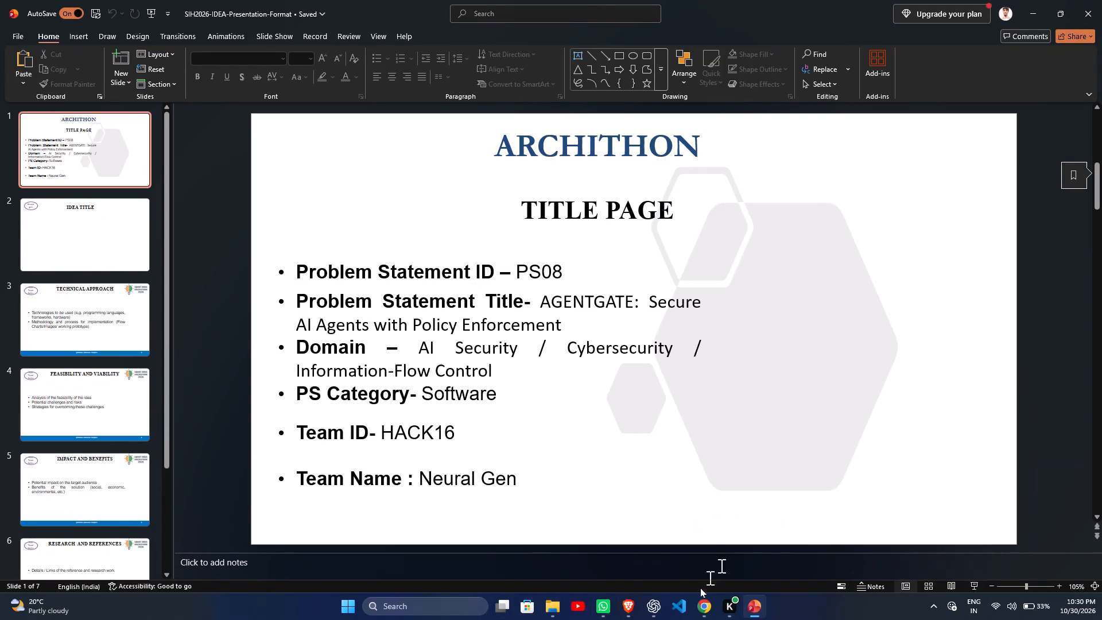
Switch back to the Canva deck in Chrome and change the cover slide's "ANI" title to "ARCHITHON".
{"action": "double_click", "coordinate": [701, 609]}
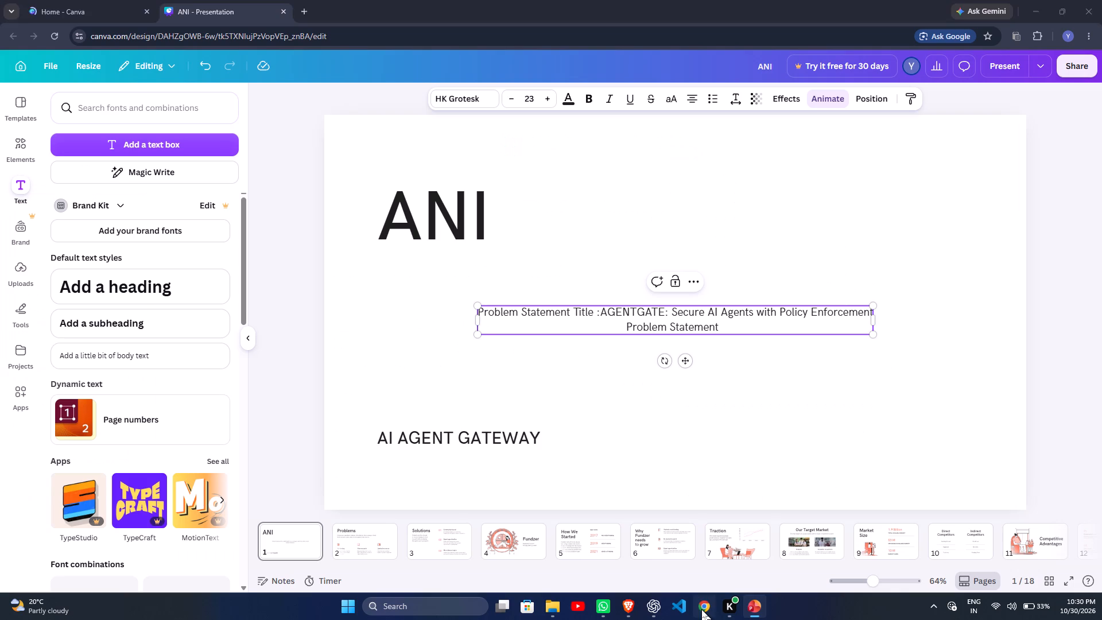
{"action": "left_click", "coordinate": [518, 195]}
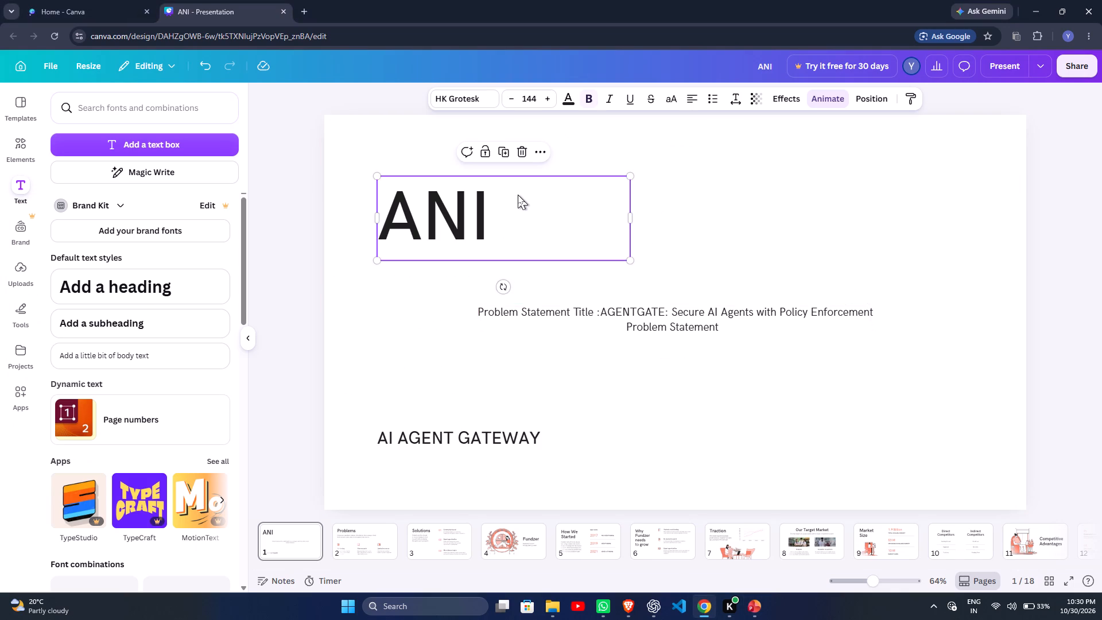
{"action": "left_click", "coordinate": [508, 220]}
{"action": "double_click", "coordinate": [503, 220]}
{"action": "key", "text": "Right"}
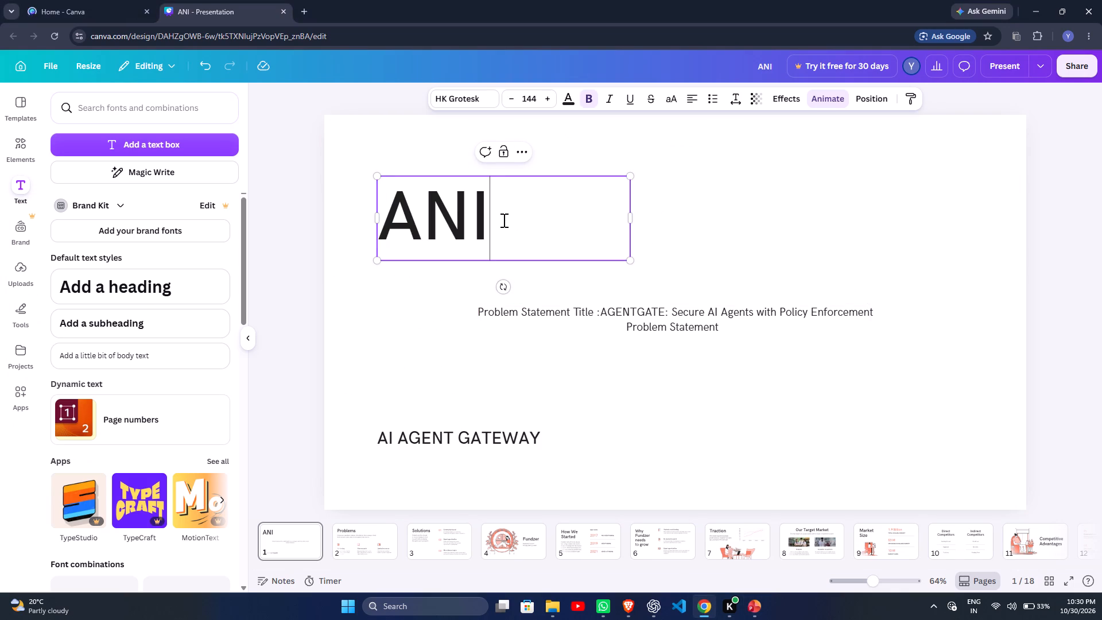
{"action": "key", "text": "BackSpace"}
{"action": "key", "text": "shift+c"}
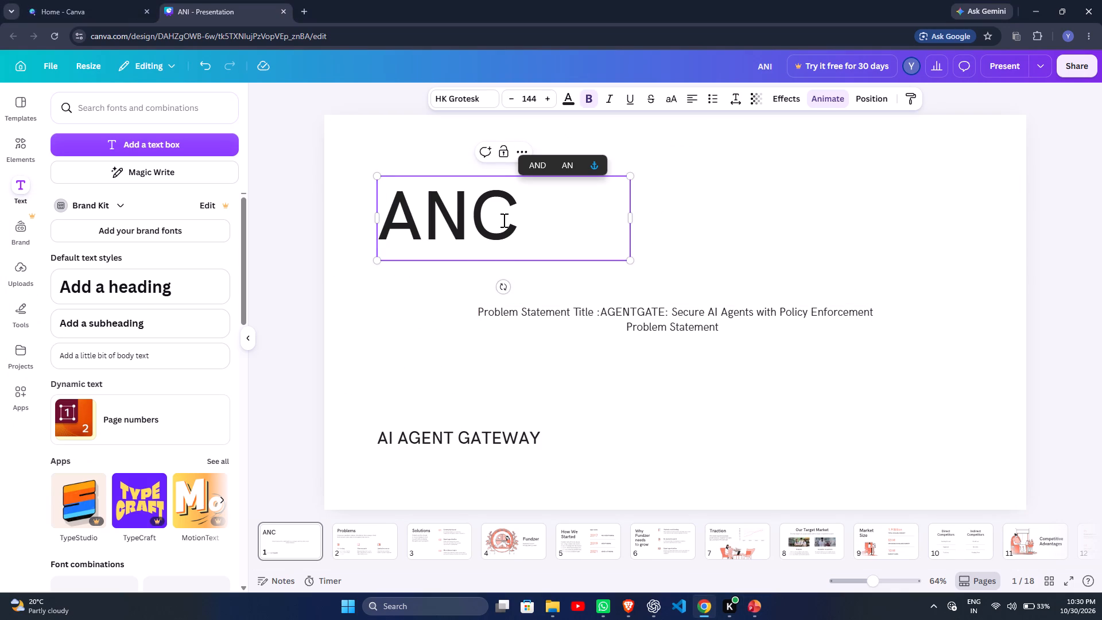
{"action": "key", "text": "BackSpace"}
{"action": "key", "text": "BackSpace"}
{"action": "type", "text": "RC"}
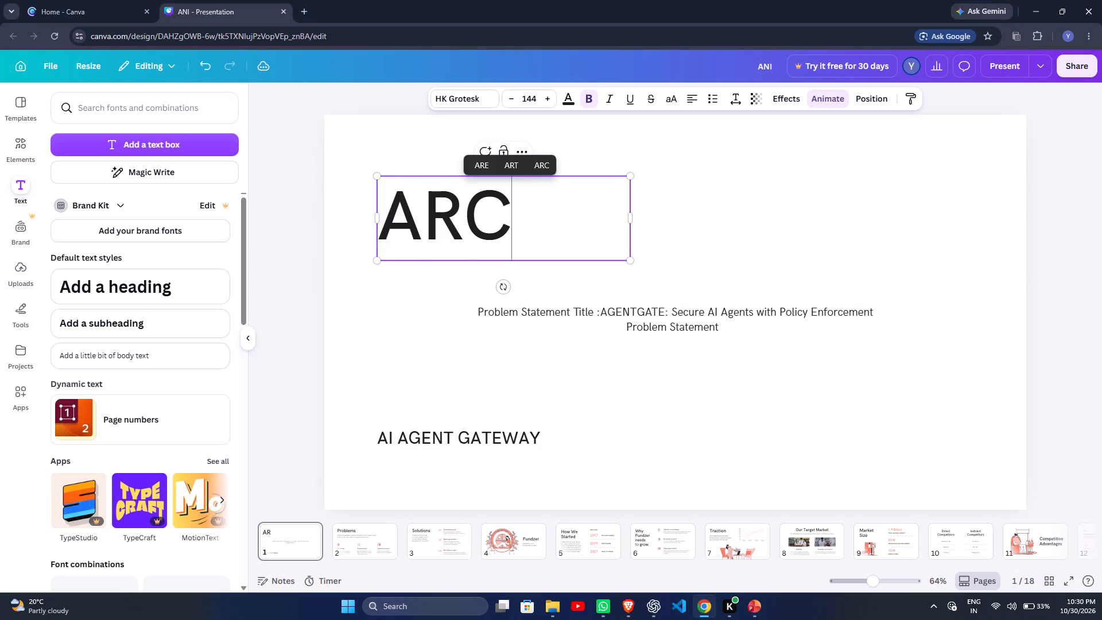
{"action": "key", "text": "shift+h"}
{"action": "key", "text": "shift+i"}
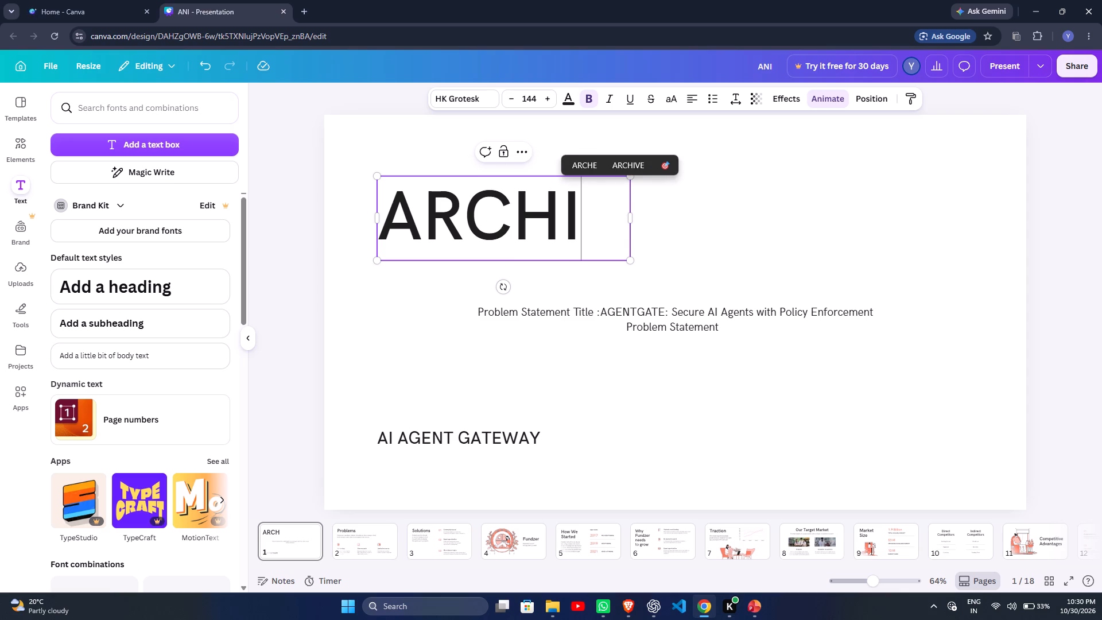
{"action": "type", "text": "THO"}
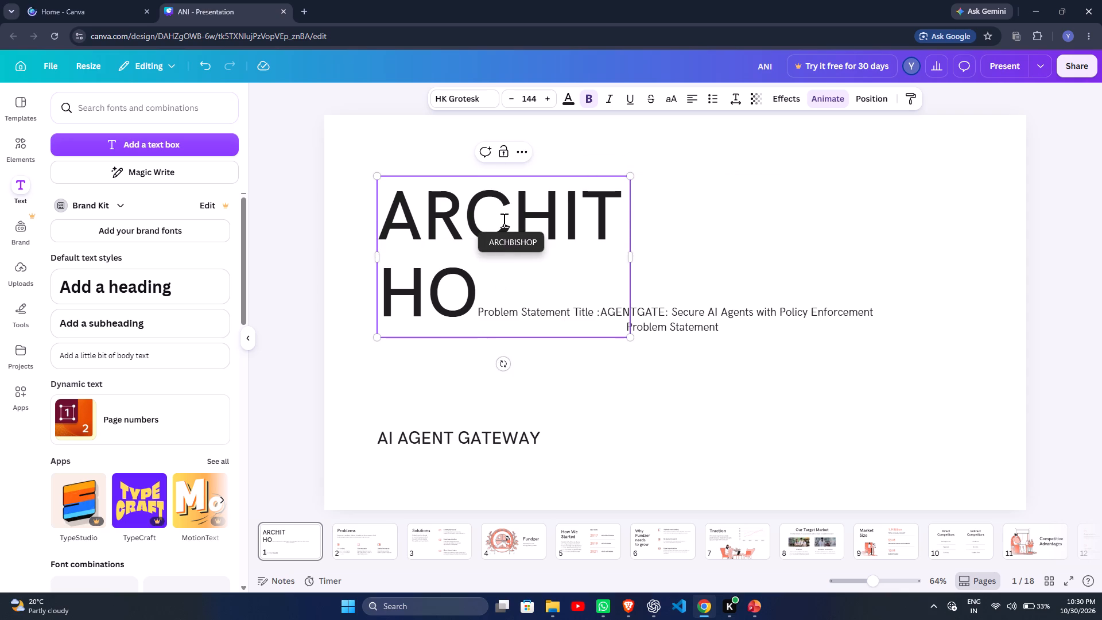
{"action": "key", "text": "shift+n"}
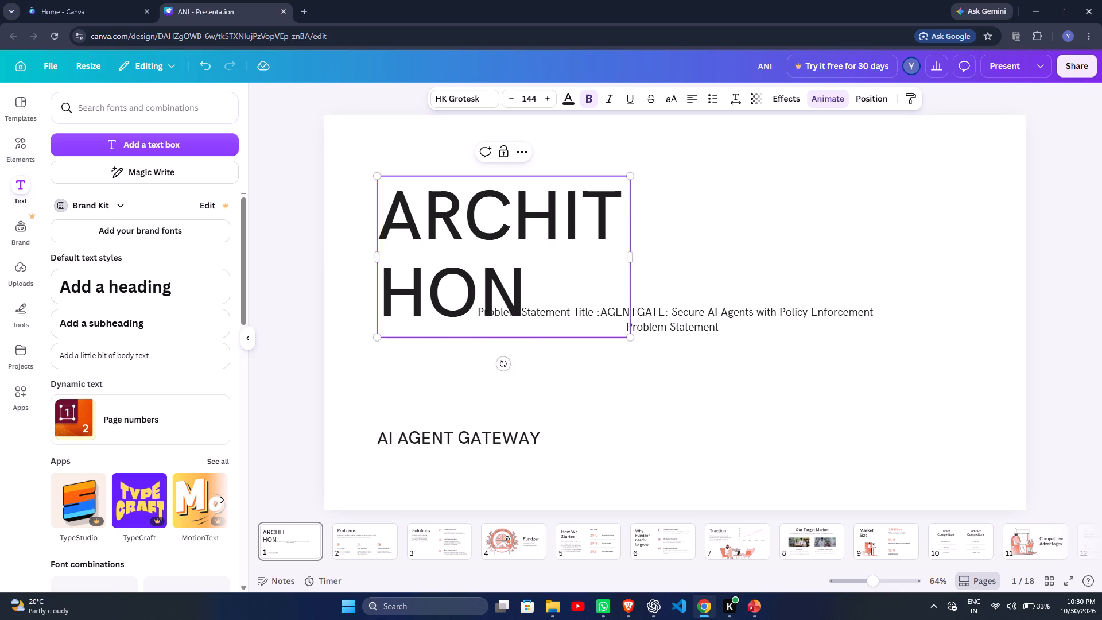
Widen the cover title's text box so that "ARCHITHON" fits on a single line.
{"action": "double_click", "coordinate": [630, 257]}
{"action": "left_click_drag", "start_coordinate": [632, 256], "coordinate": [769, 220]}
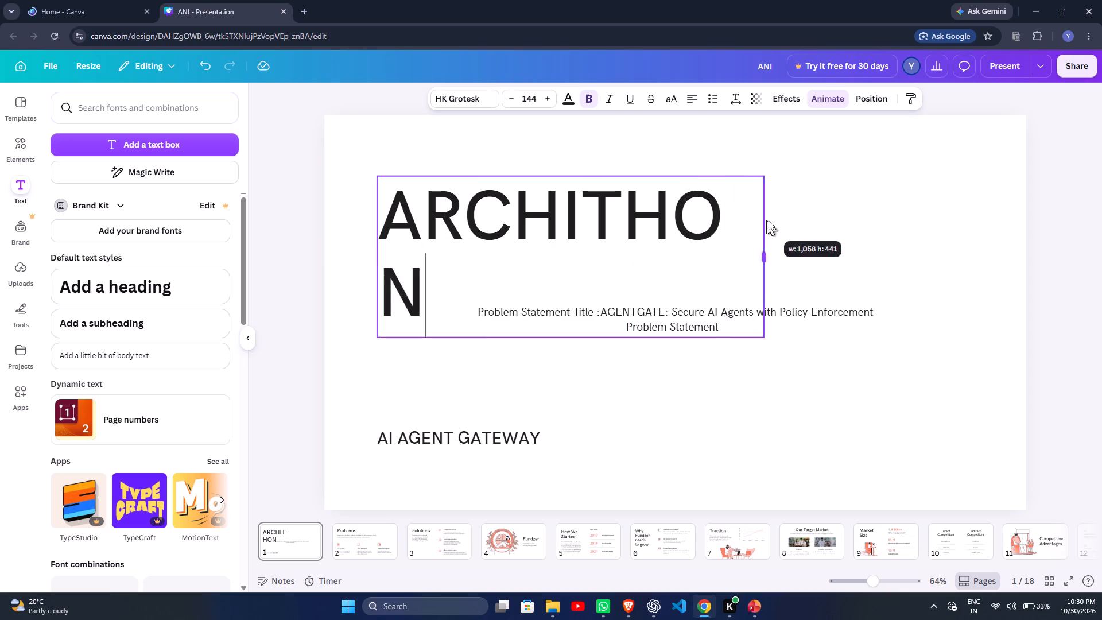
{"action": "left_click_drag", "start_coordinate": [769, 220], "coordinate": [828, 208]}
{"action": "left_click_drag", "start_coordinate": [839, 203], "coordinate": [884, 181]}
{"action": "double_click", "coordinate": [884, 181]}
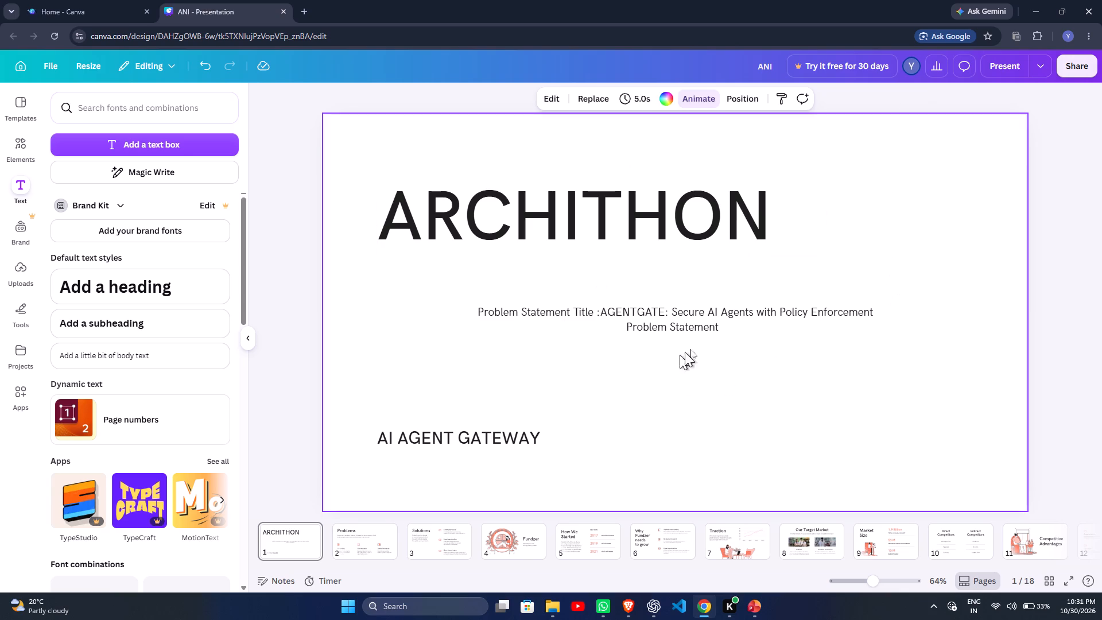
Review the project details on the shared Canva deck's cover in Brave and on the PowerPoint title page, returning to the Chrome deck.
{"action": "left_click", "coordinate": [735, 332]}
{"action": "left_click", "coordinate": [727, 327]}
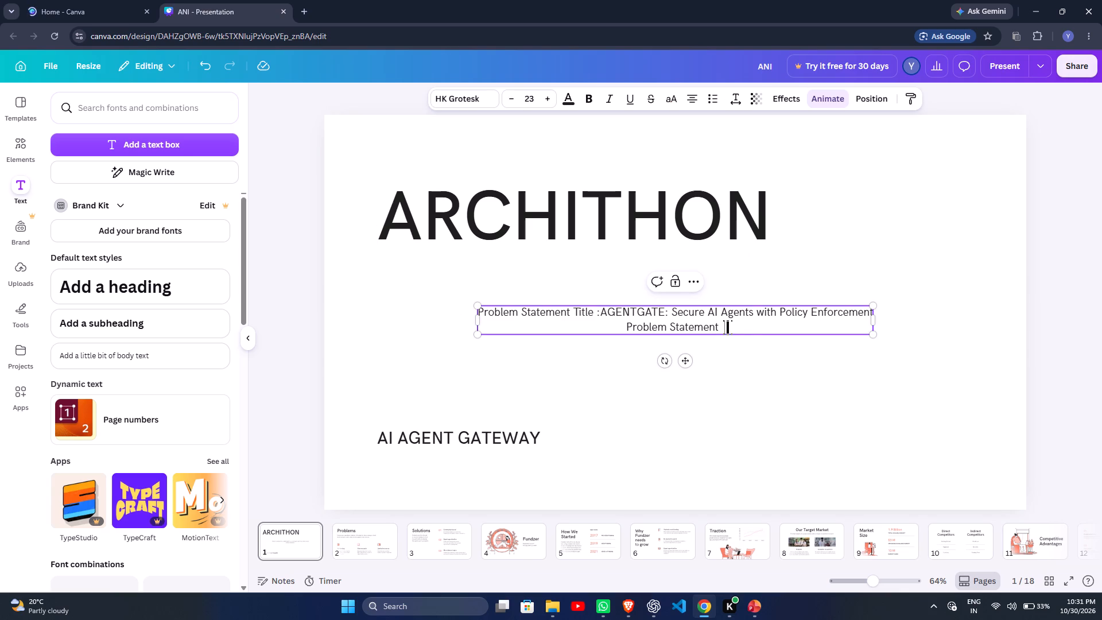
{"action": "left_click", "coordinate": [628, 607]}
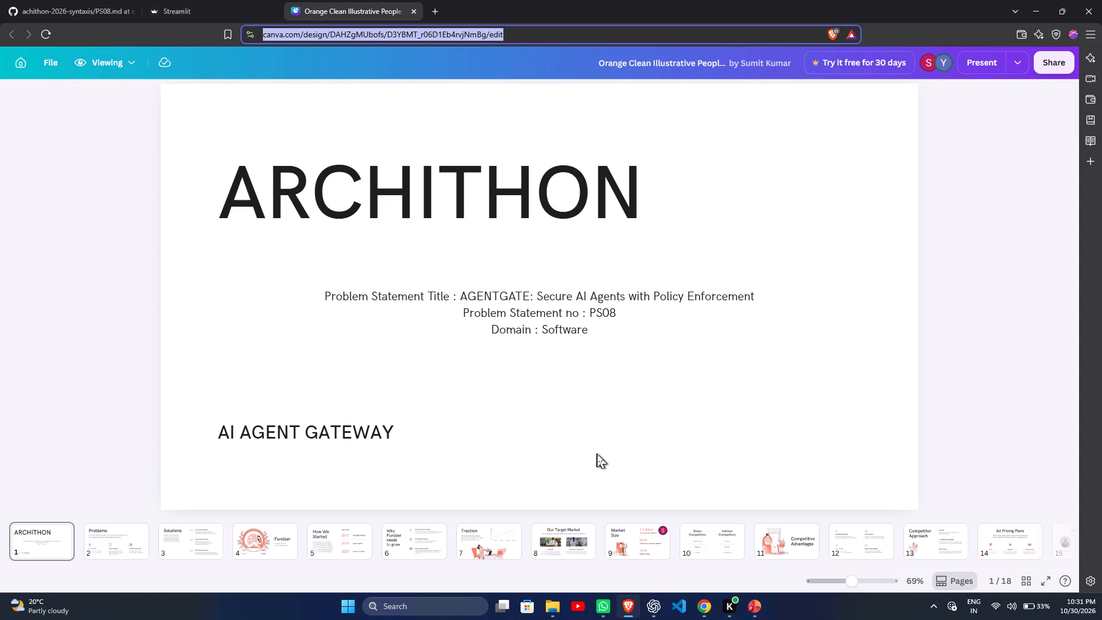
{"action": "scroll", "coordinate": [576, 377], "scroll_direction": "down", "scroll_amount": 1}
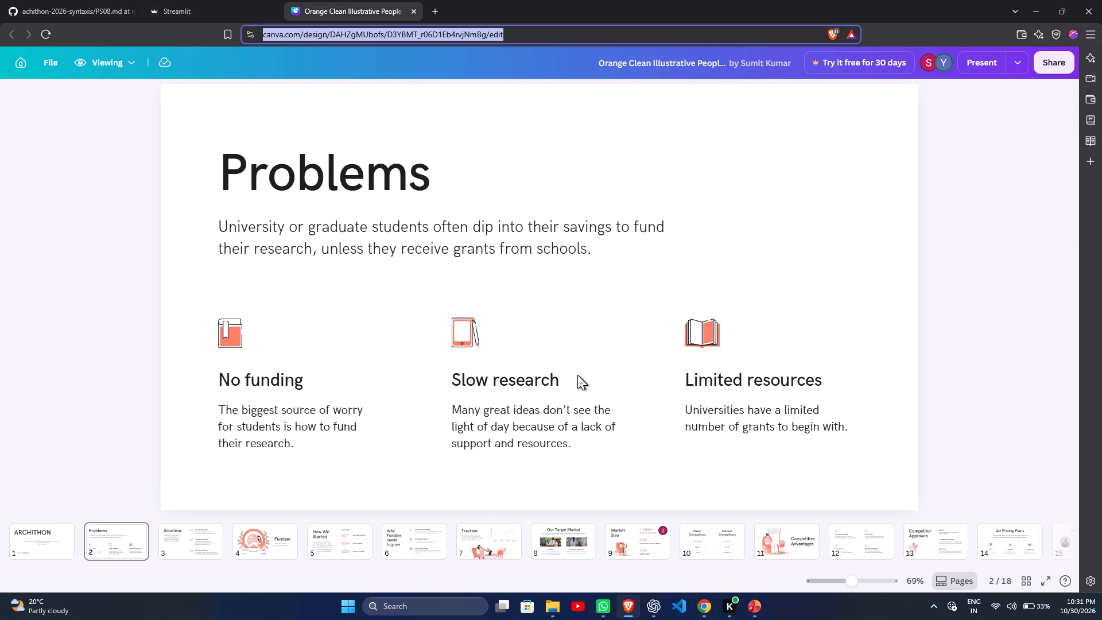
{"action": "scroll", "coordinate": [579, 373], "scroll_direction": "up", "scroll_amount": 1}
{"action": "left_click", "coordinate": [705, 611]}
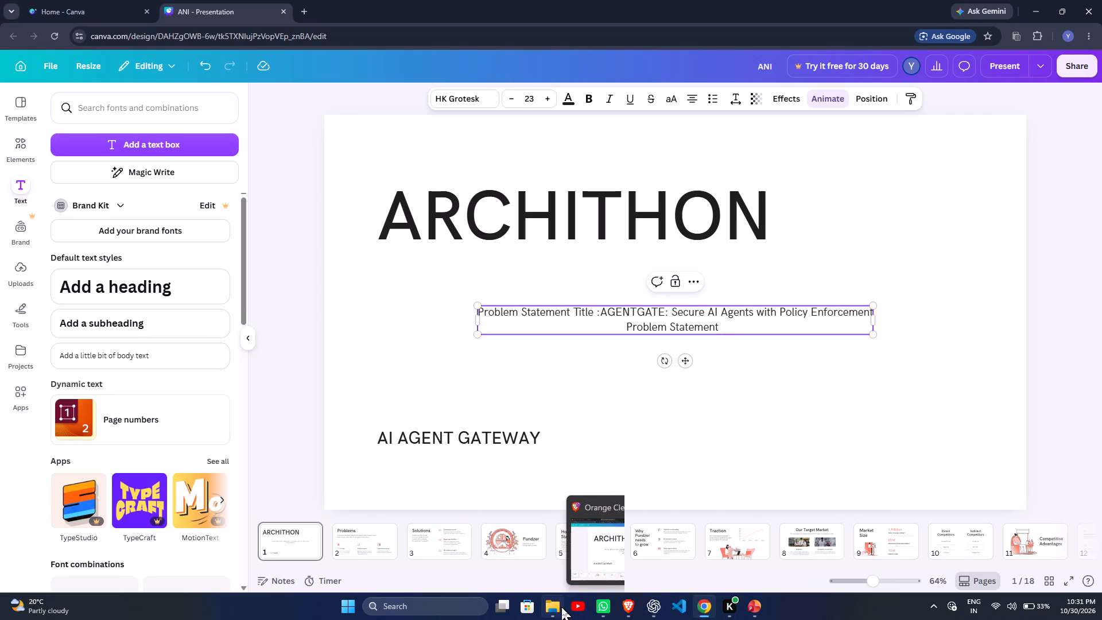
{"action": "left_click", "coordinate": [751, 606]}
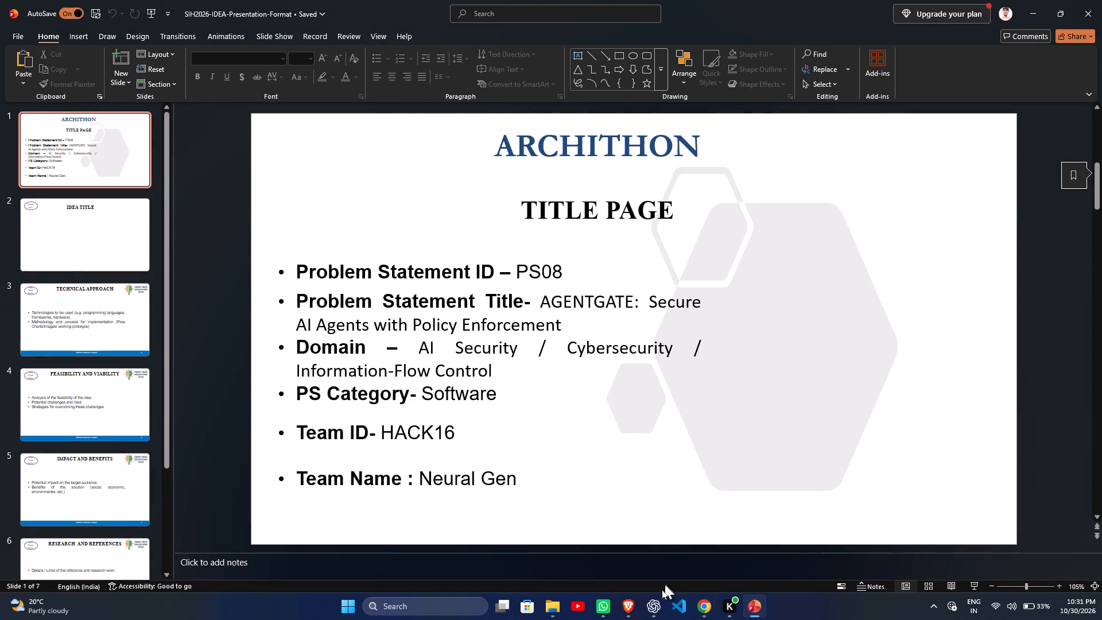
{"action": "left_click", "coordinate": [699, 606]}
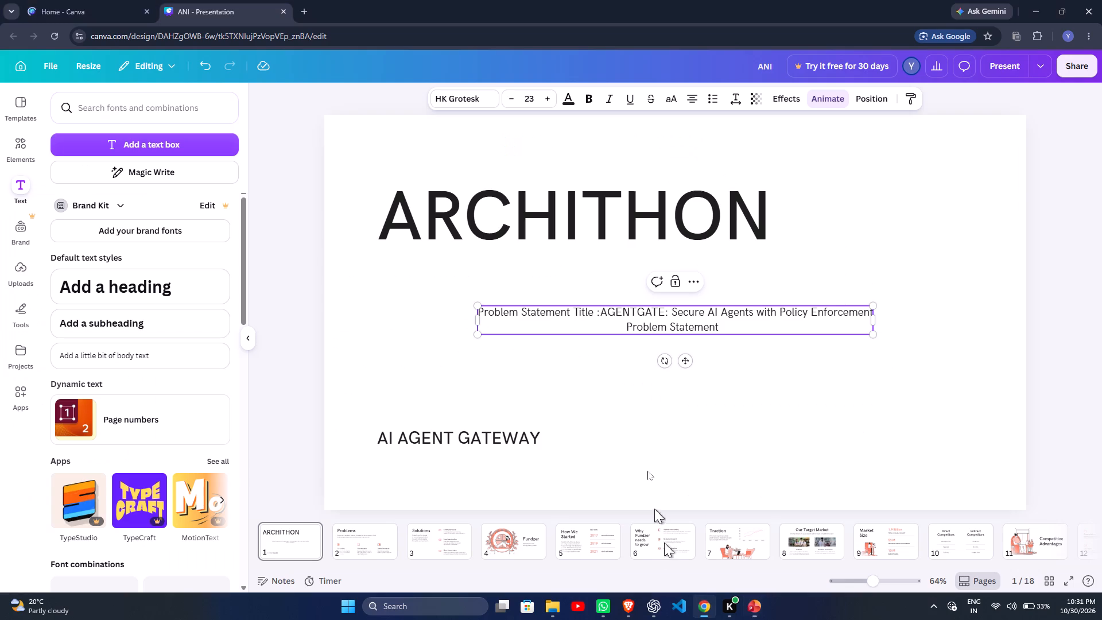
Delete the project title and the "Problem Statement" line that follow "Problem Statement Title :" in the details text box.
{"action": "left_click_drag", "start_coordinate": [730, 328], "coordinate": [627, 332]}
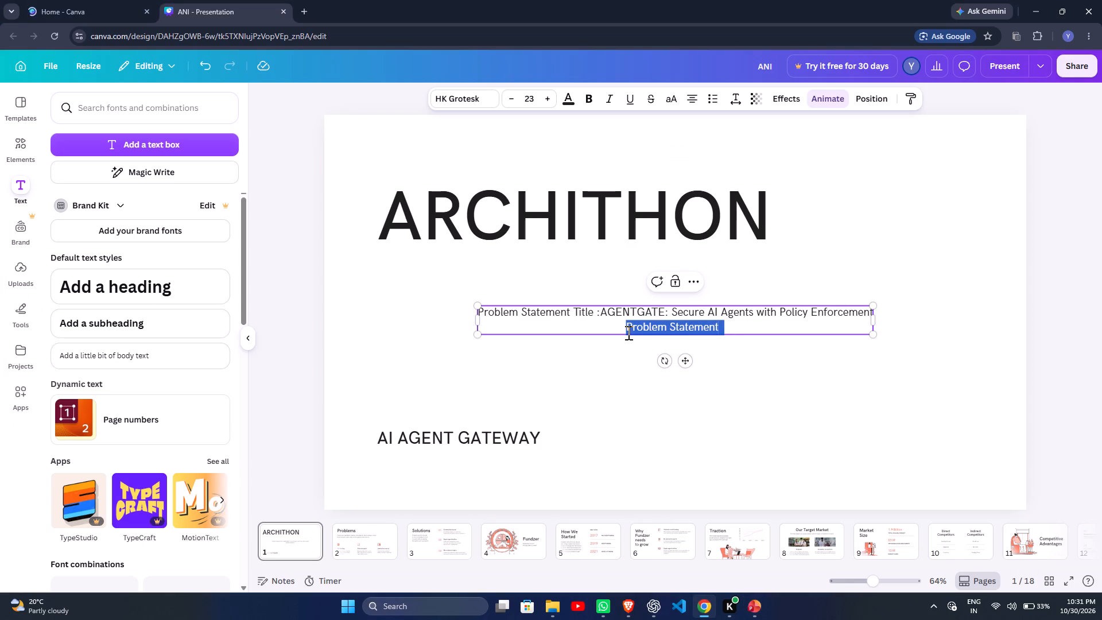
{"action": "left_click_drag", "start_coordinate": [627, 332], "coordinate": [603, 315]}
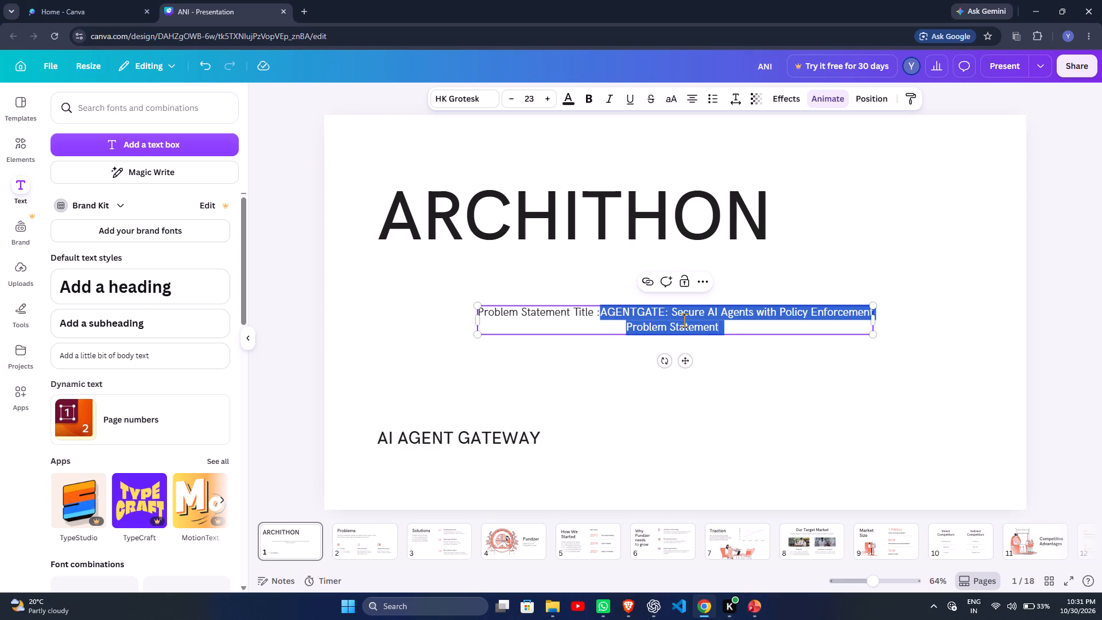
{"action": "key", "text": "BackSpace"}
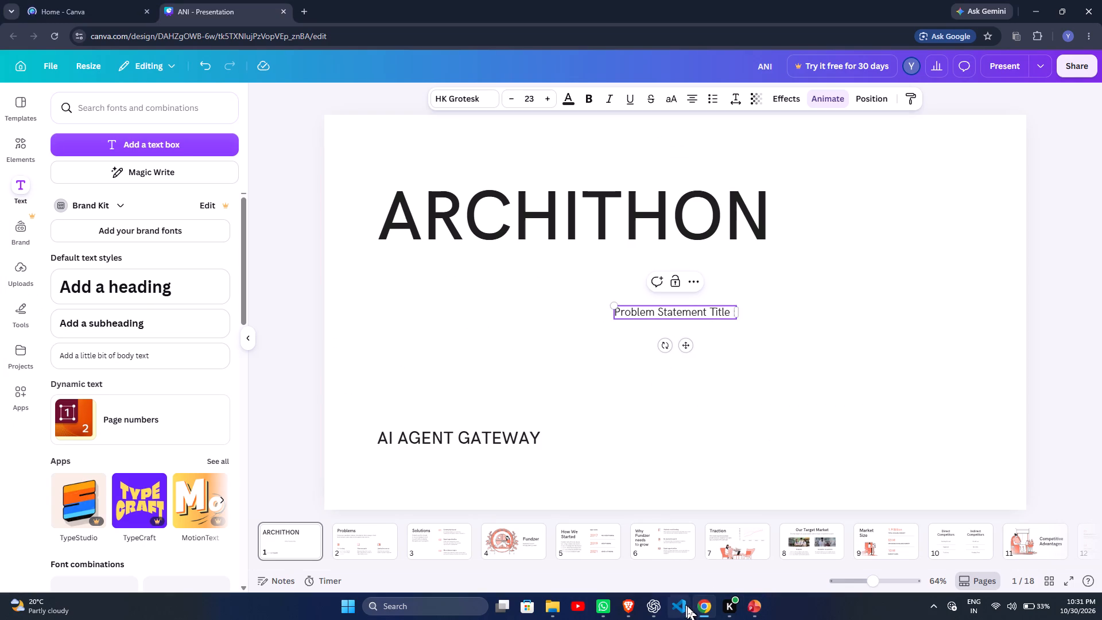
Check the PowerPoint title page, and rewrite the first line of the Canva details text box as "Problem Statement ID: PS08".
{"action": "left_click", "coordinate": [751, 607]}
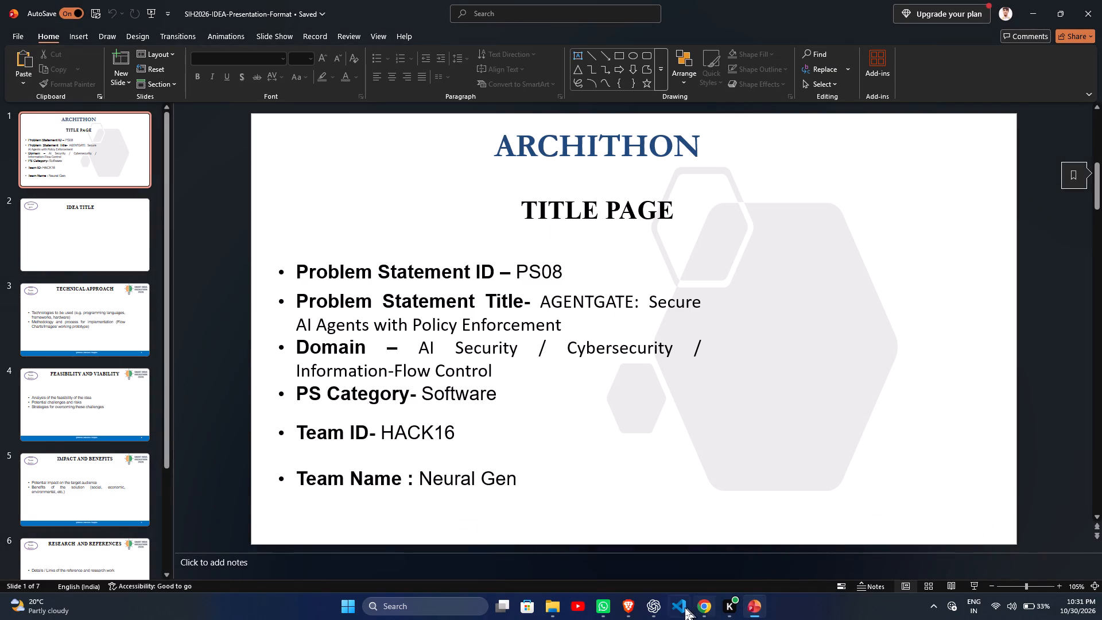
{"action": "left_click", "coordinate": [704, 604]}
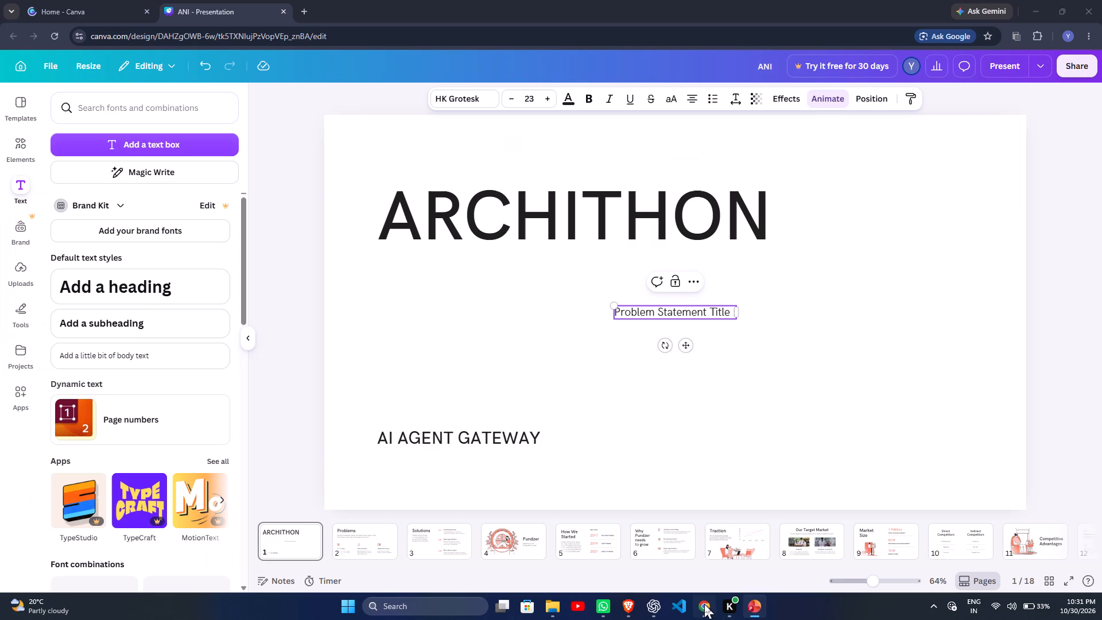
{"action": "key", "text": "BackSpace"}
{"action": "key", "text": "BackSpace"}
{"action": "key", "text": "BackSpace"}
{"action": "key", "text": "BackSpace"}
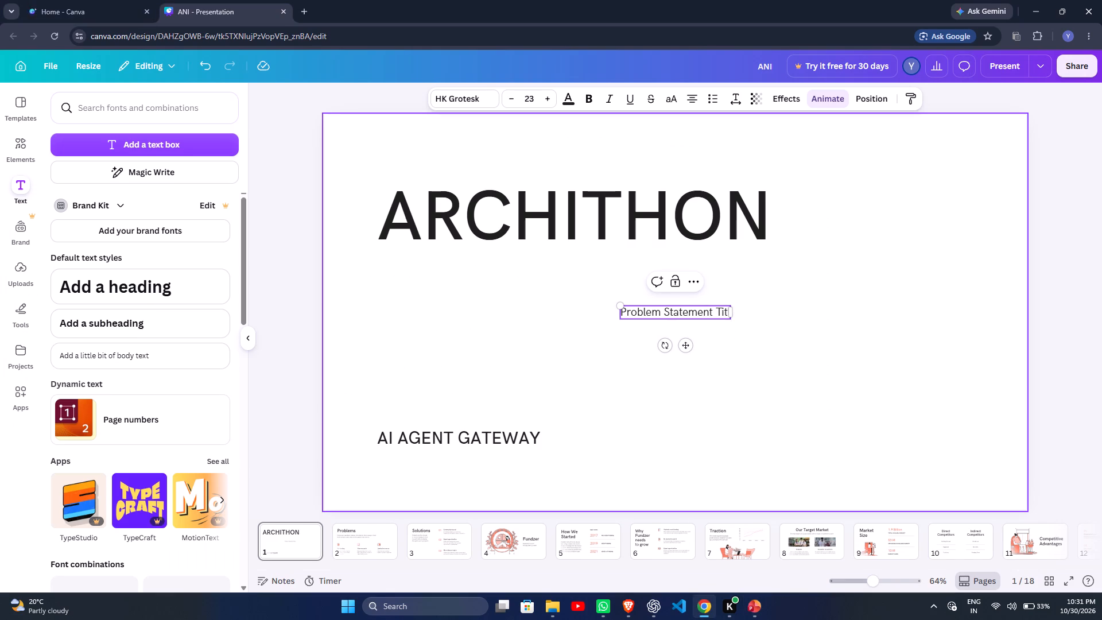
{"action": "key", "text": "BackSpace"}
{"action": "key", "text": "BackSpace"}
{"action": "key", "text": "BackSpace"}
{"action": "type", "text": "IF"}
{"action": "key", "text": "BackSpace"}
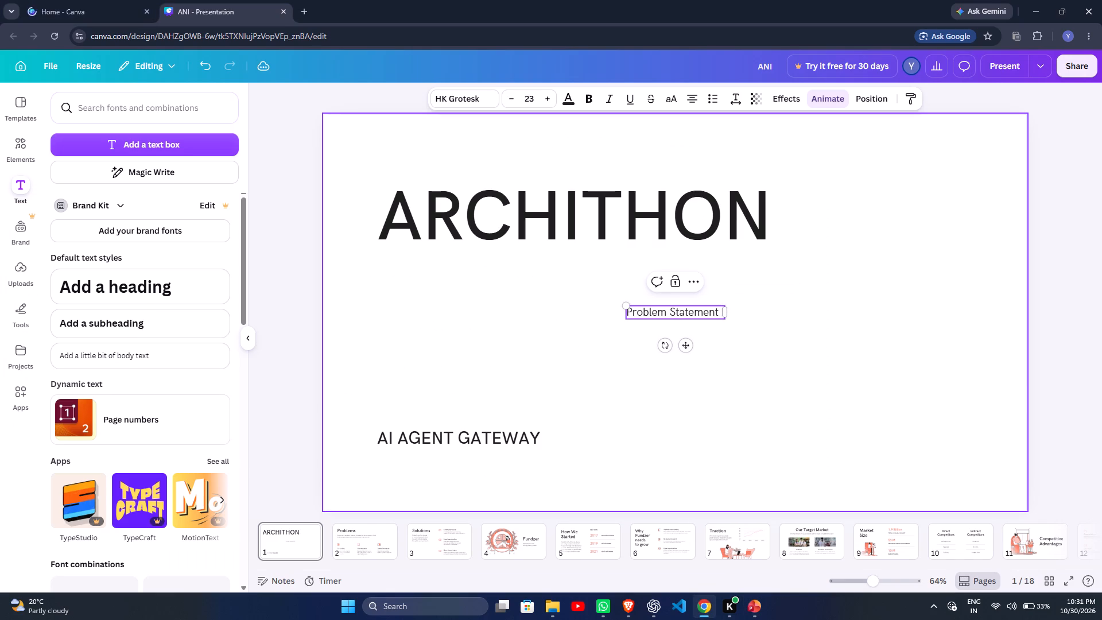
{"action": "key", "text": "d"}
{"action": "key", "text": "BackSpace"}
{"action": "type", "text": "D:"}
{"action": "key", "text": "space"}
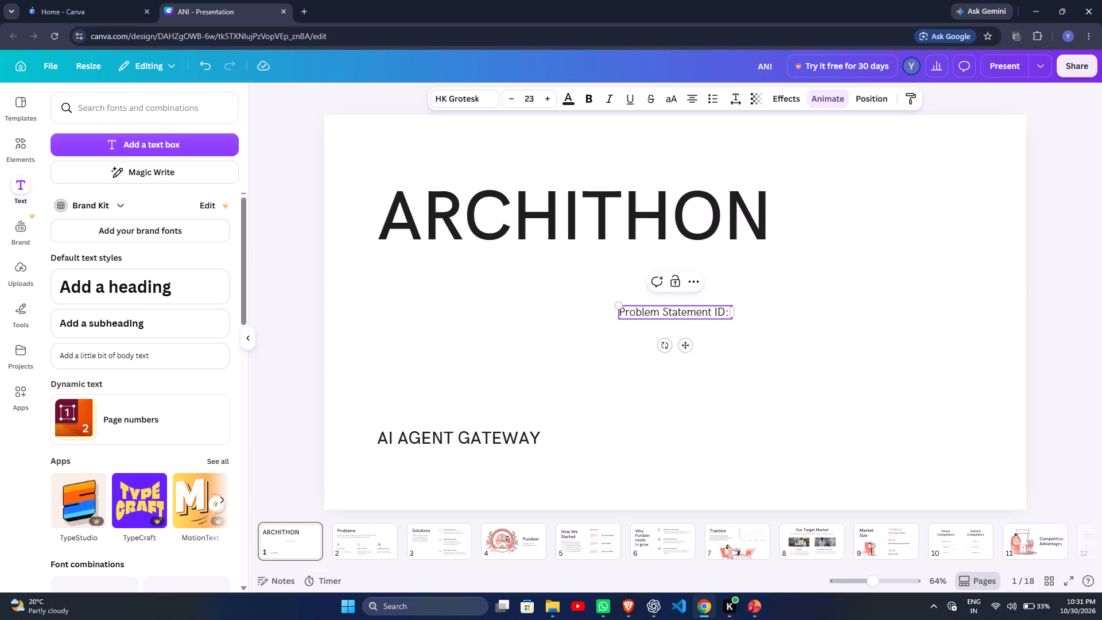
{"action": "key", "text": "space"}
{"action": "type", "text": "PS"}
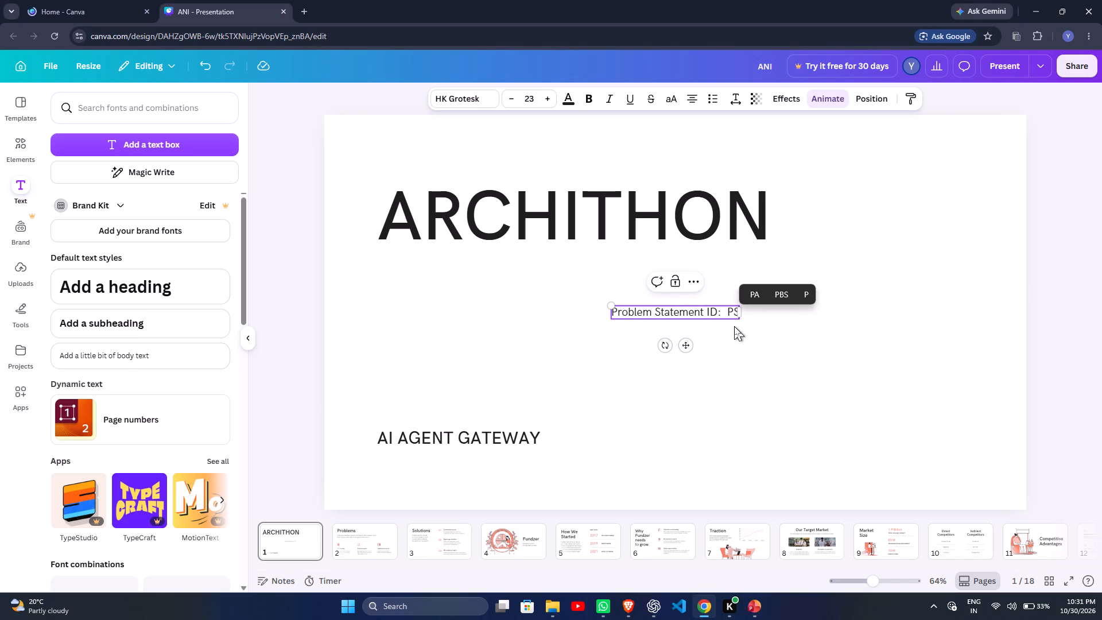
{"action": "key", "text": "shift+parenright"}
{"action": "key", "text": "BackSpace"}
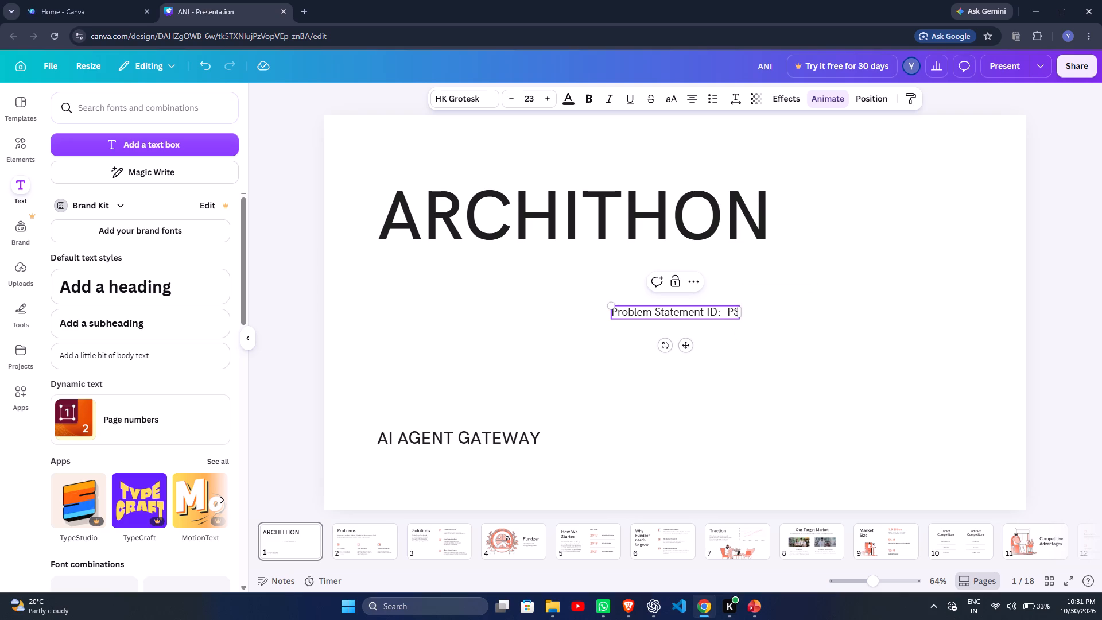
{"action": "type", "text": "08"}
{"action": "key", "text": "Return"}
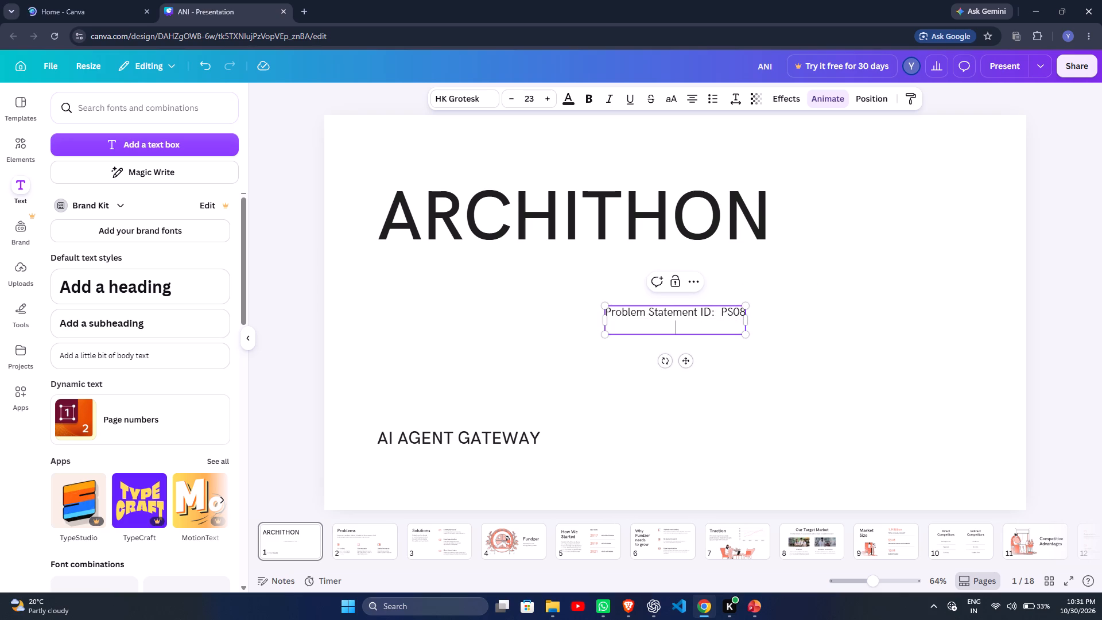
Add a second line reading "Problem Statement : AGENTGATE: Secure AI Agents with Policy Enforcement", pasting in the copied project title.
{"action": "type", "text": "Problem s"}
{"action": "key", "text": "BackSpace"}
{"action": "type", "text": "Statement"}
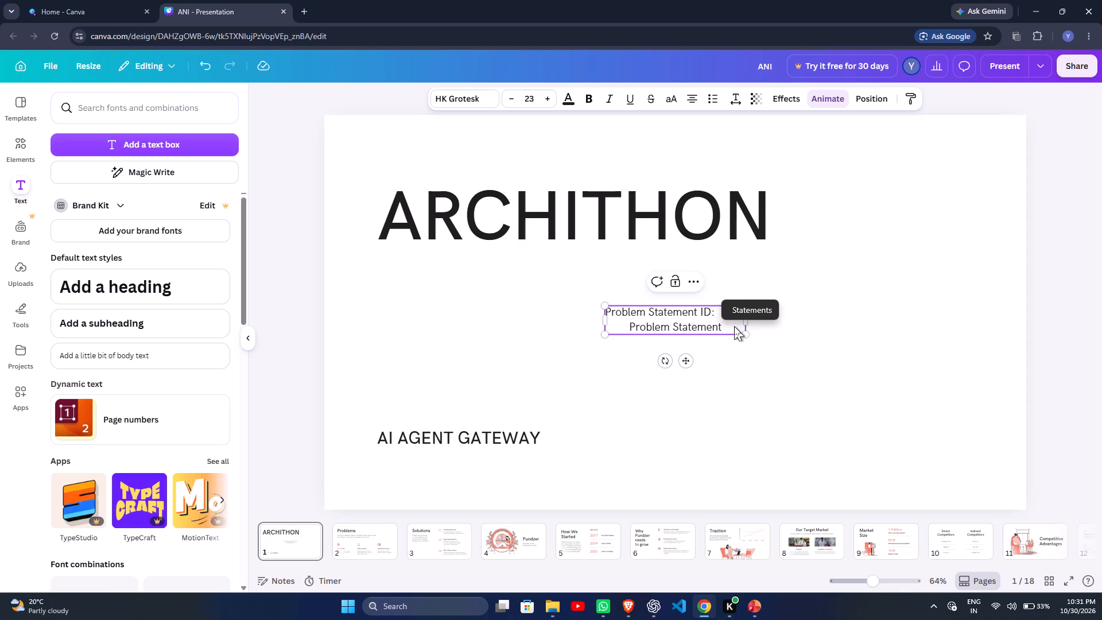
{"action": "key", "text": "shift+colon"}
{"action": "key", "text": "BackSpace"}
{"action": "key", "text": "space"}
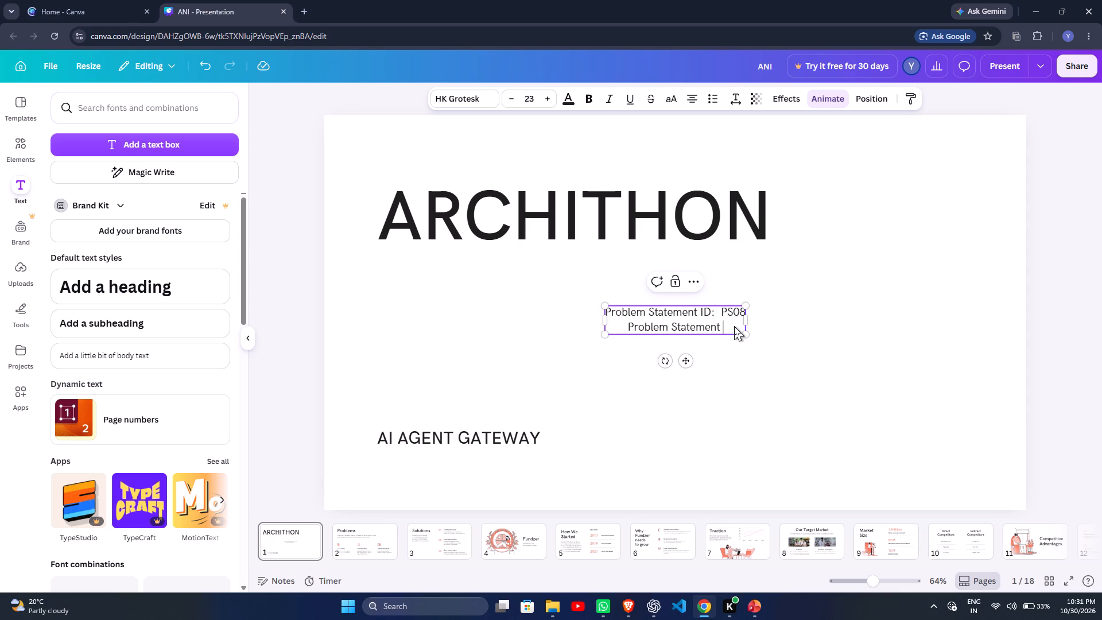
{"action": "type", "text": ":"}
{"action": "key", "text": "space"}
{"action": "key", "text": "ctrl+v"}
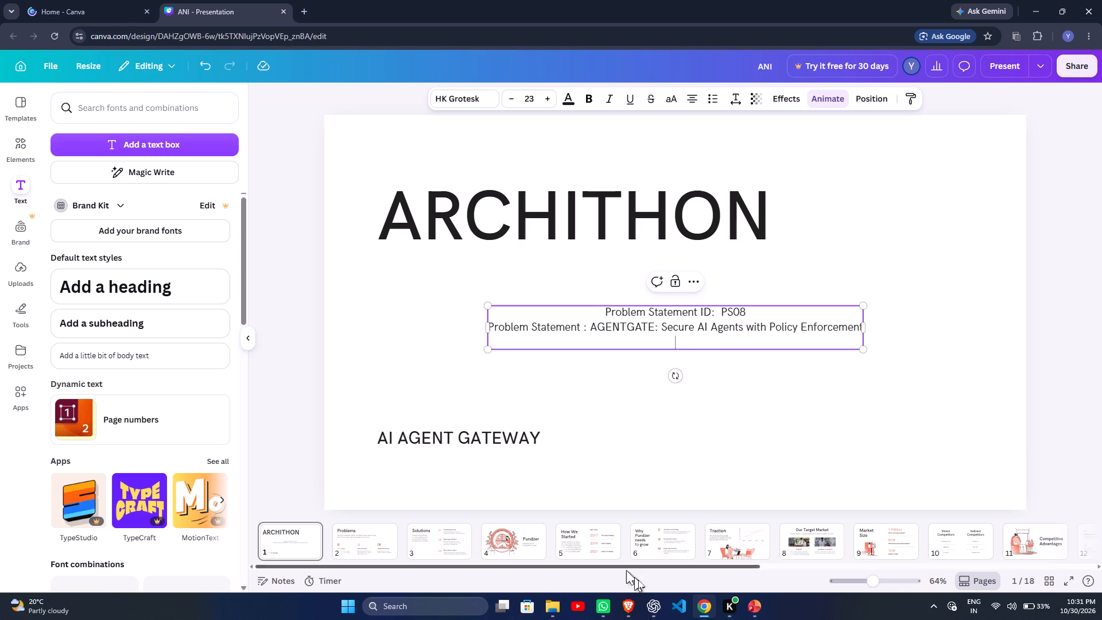
Consult the PowerPoint title page again and add a third line "Domain : software" to the Canva details text box.
{"action": "left_click", "coordinate": [765, 613]}
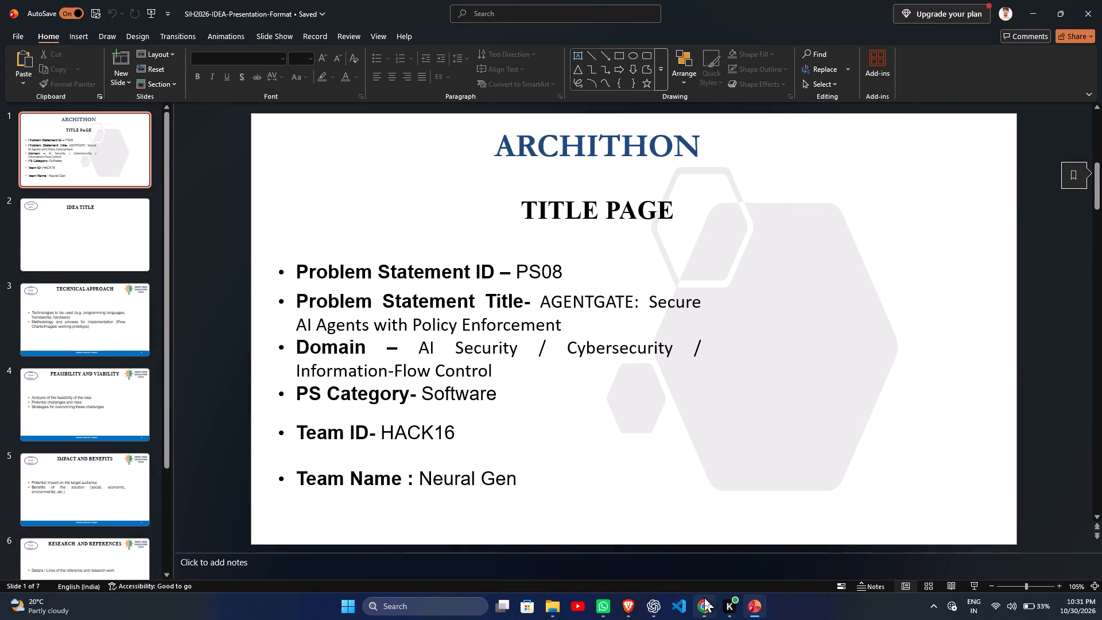
{"action": "left_click", "coordinate": [709, 601]}
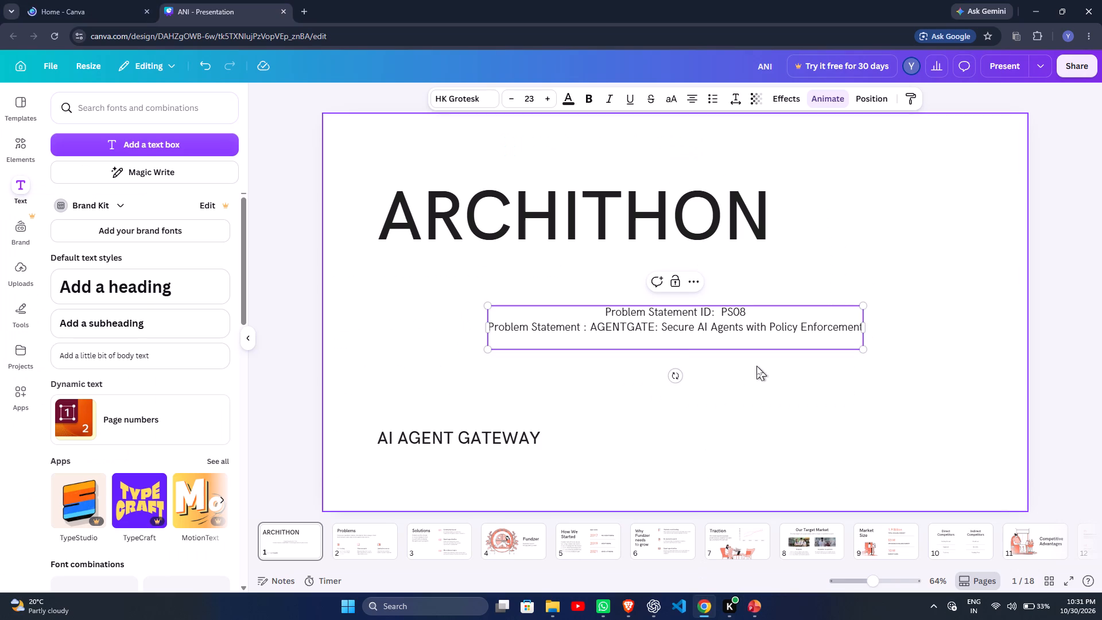
{"action": "type", "text": "Domian"}
{"action": "key", "text": "BackSpace"}
{"action": "key", "text": "BackSpace"}
{"action": "type", "text": "ai"}
{"action": "key", "text": "BackSpace"}
{"action": "key", "text": "BackSpace"}
{"action": "key", "text": "BackSpace"}
{"action": "type", "text": "ain :"}
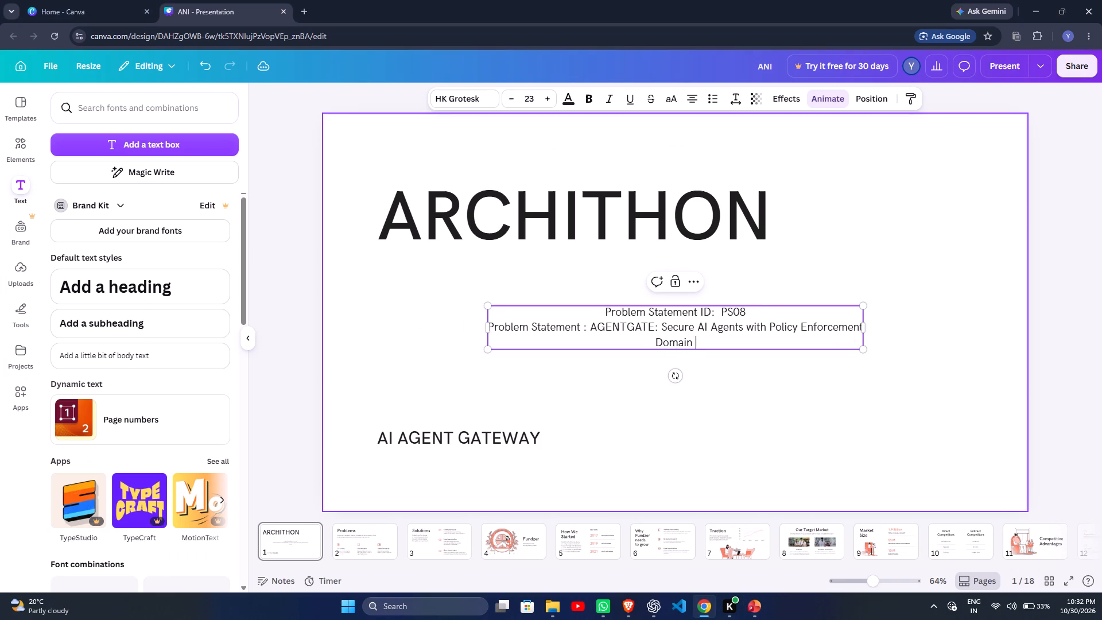
{"action": "key", "text": "space"}
{"action": "type", "text": "software"}
{"action": "key", "text": "Return"}
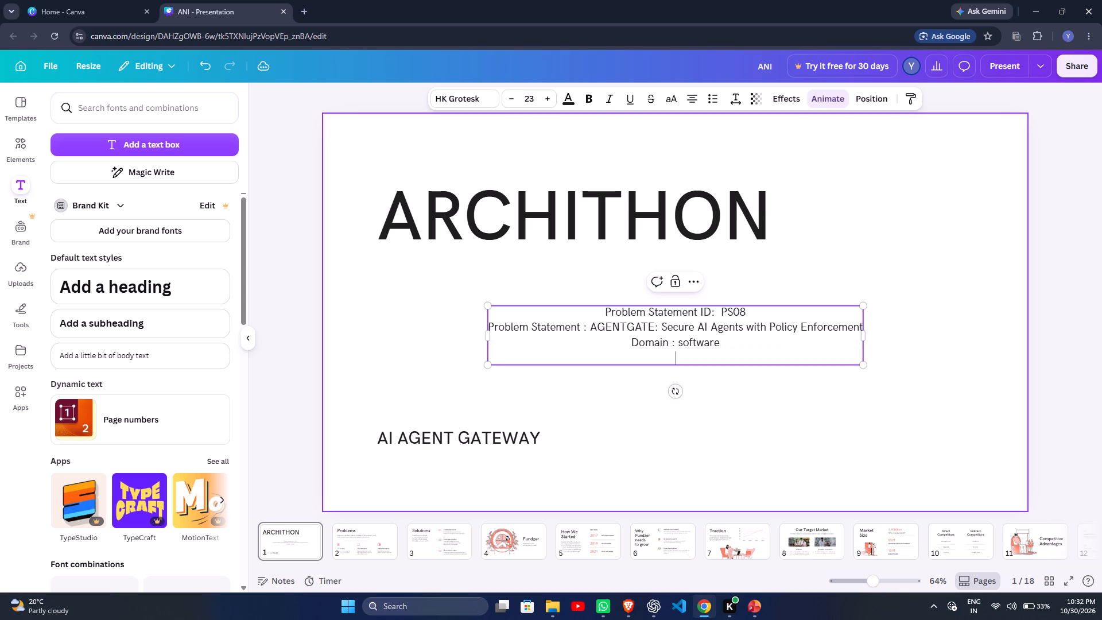
Check the domain on the PowerPoint title page, and replace "software" in the Canva details text box's Domain line with "AI Security".
{"action": "left_click", "coordinate": [755, 607]}
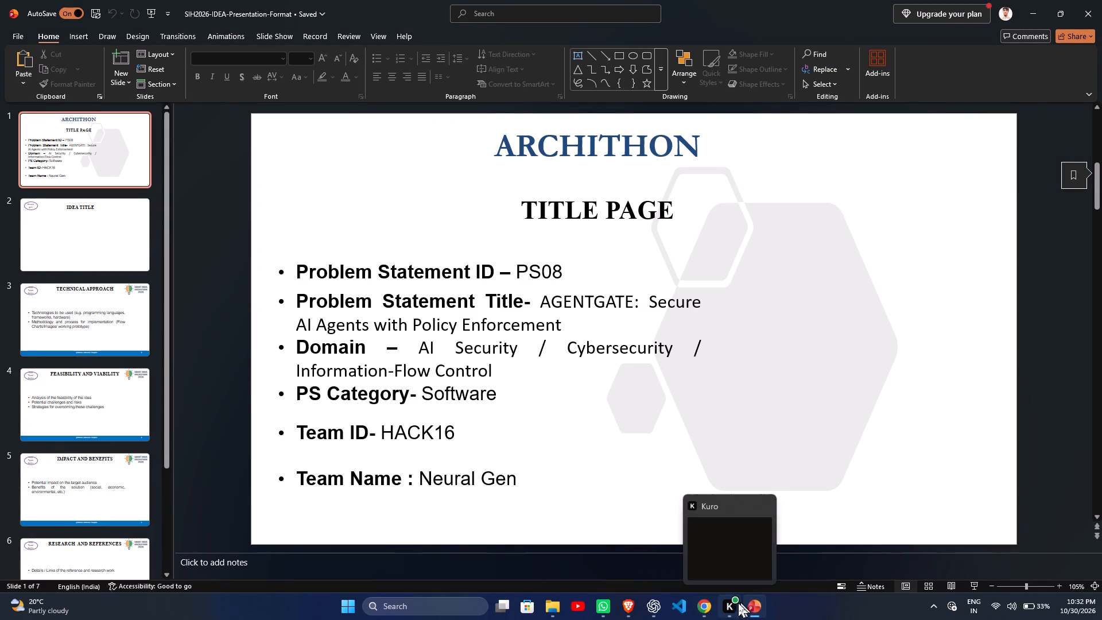
{"action": "left_click", "coordinate": [712, 607]}
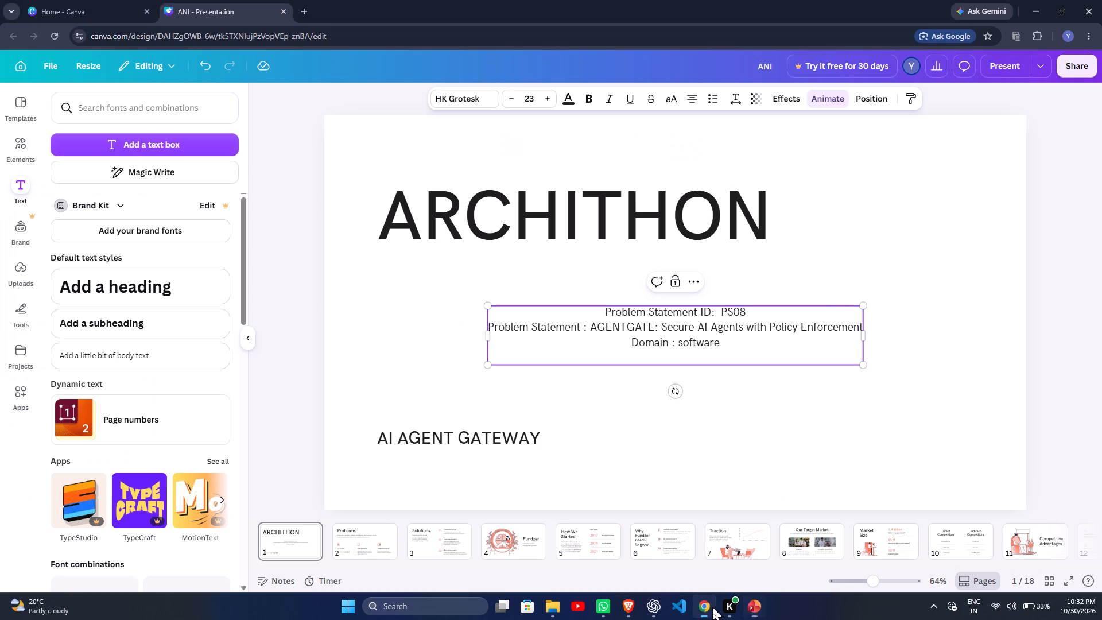
{"action": "left_click_drag", "start_coordinate": [726, 344], "coordinate": [681, 348]}
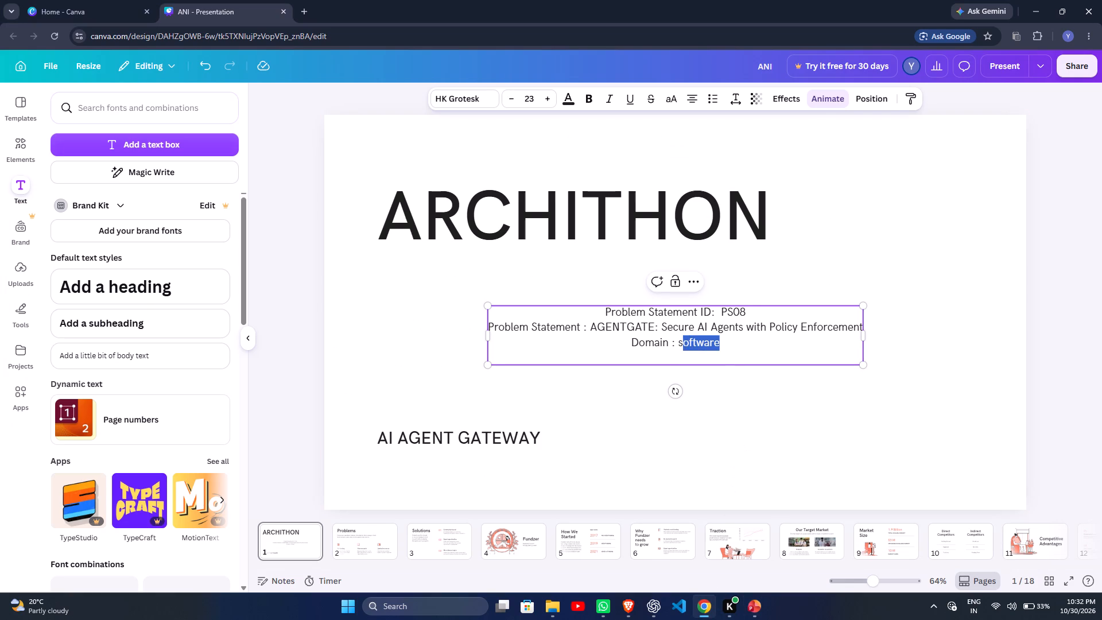
{"action": "left_click_drag", "start_coordinate": [681, 348], "coordinate": [680, 349]}
{"action": "key", "text": "BackSpace"}
{"action": "type", "text": "AI"}
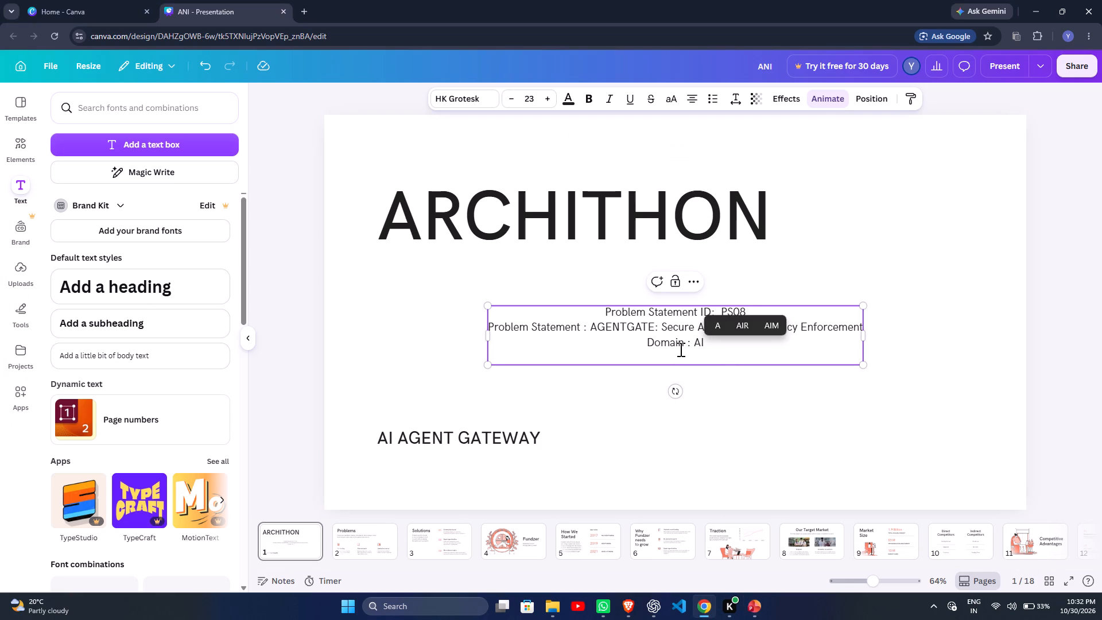
{"action": "key", "text": "space"}
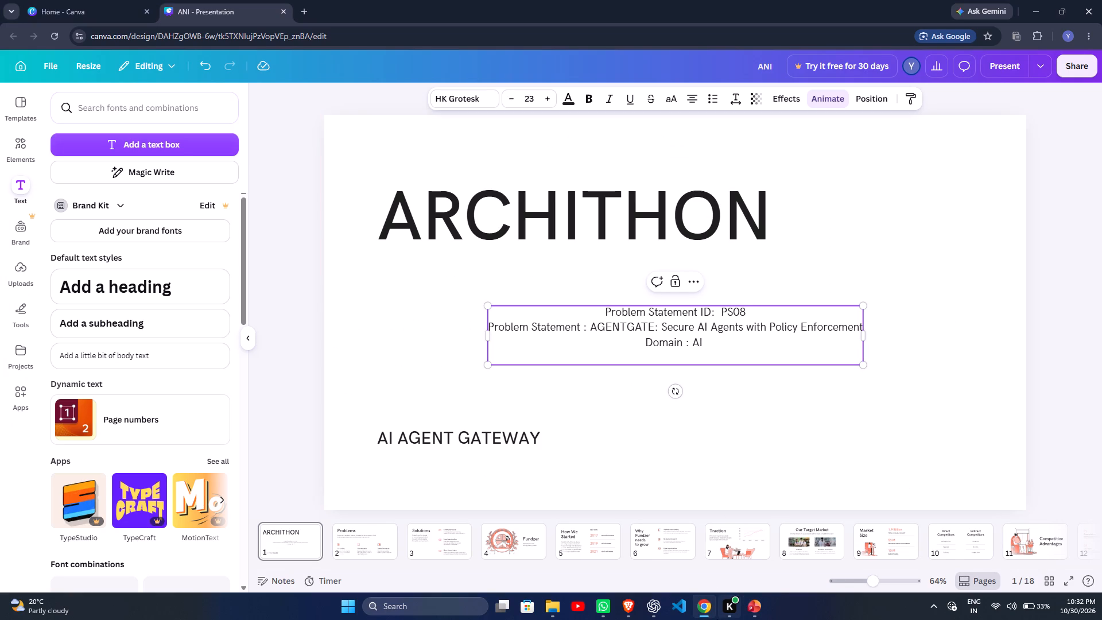
{"action": "left_click", "coordinate": [752, 604]}
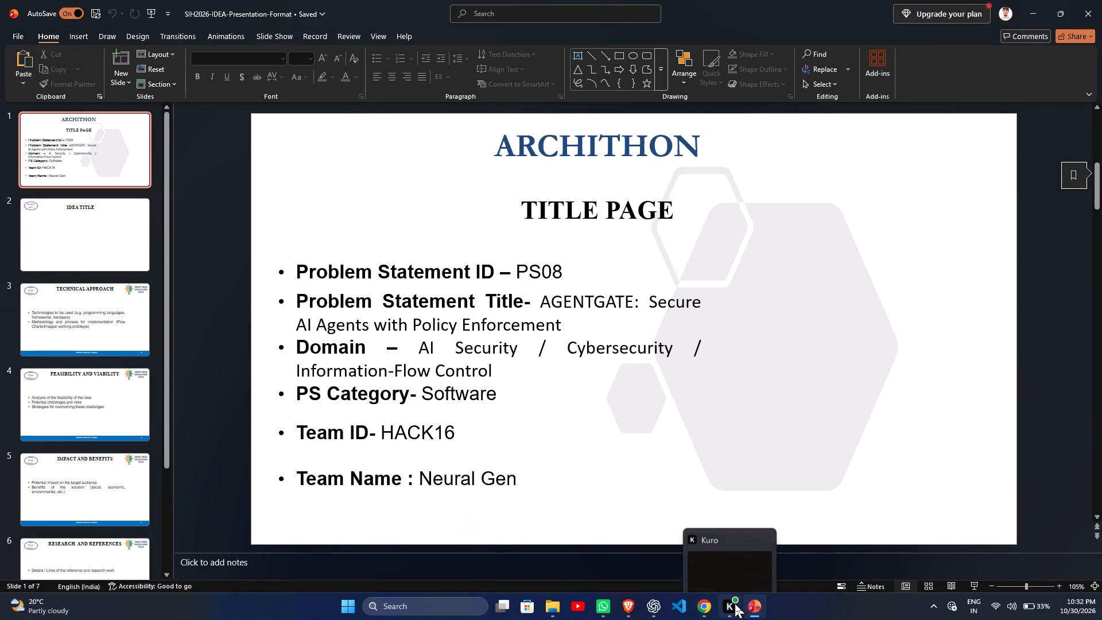
{"action": "left_click", "coordinate": [702, 606]}
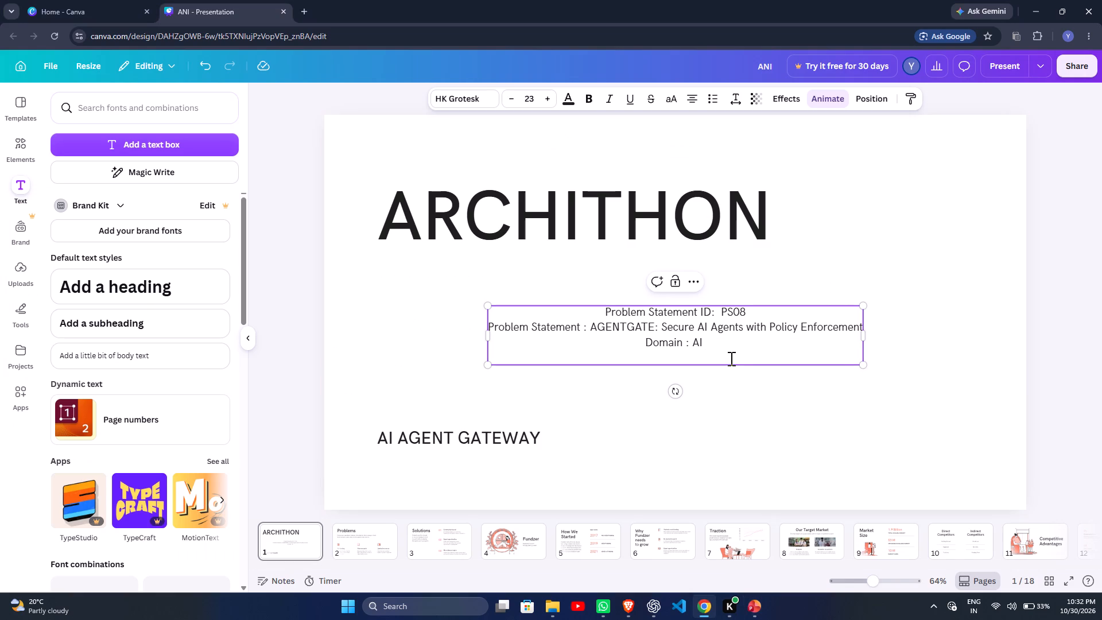
{"action": "type", "text": "Security"}
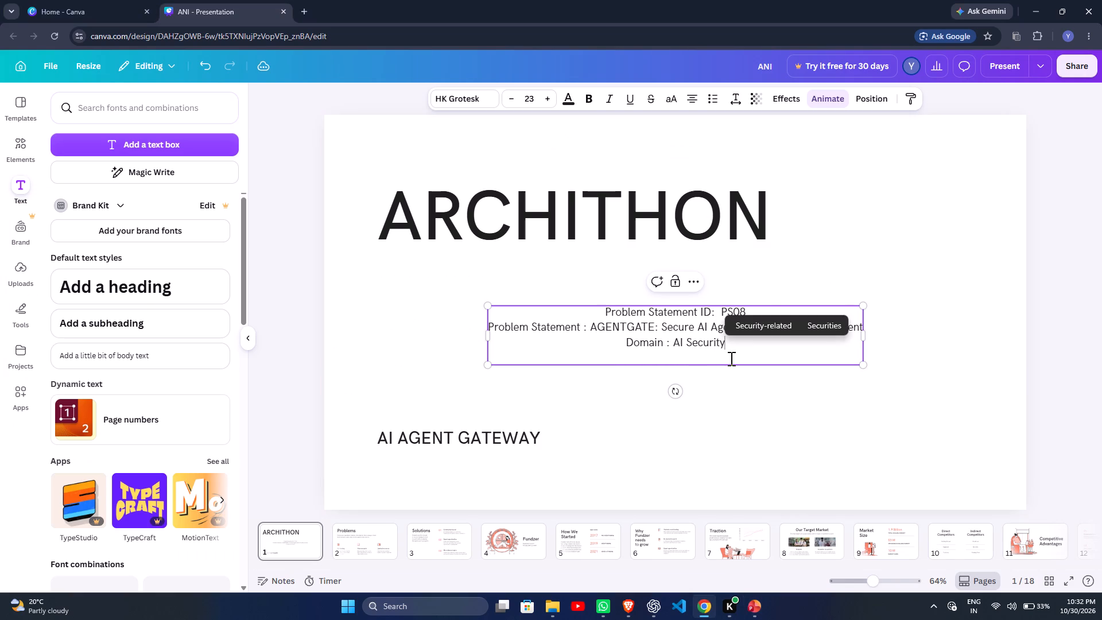
{"action": "key", "text": "space"}
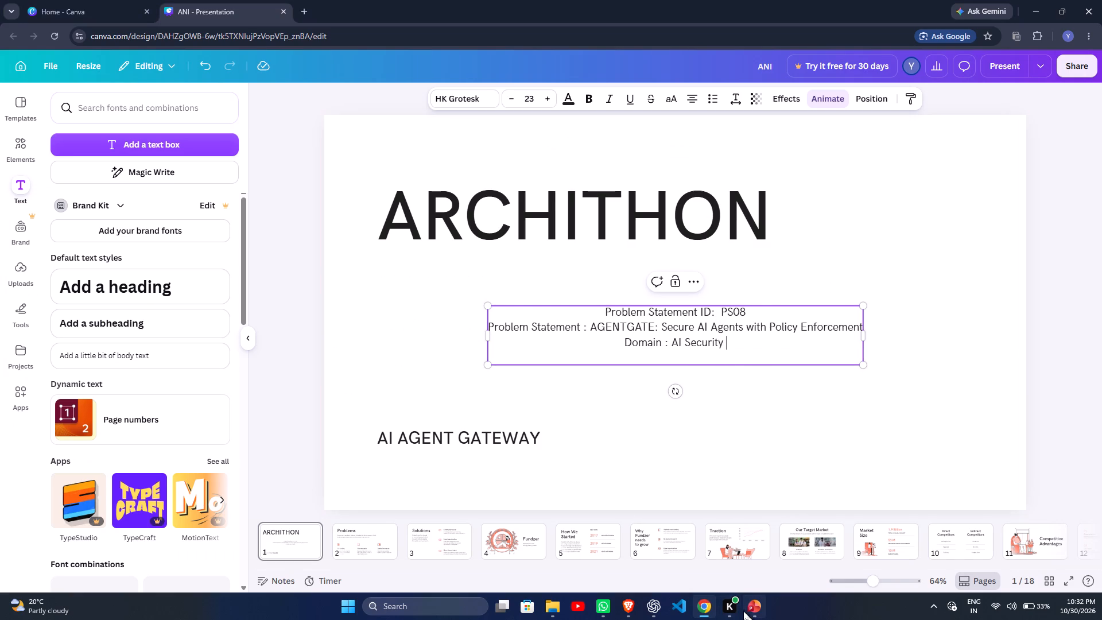
Check the PowerPoint title page again and extend the Canva Domain line with " / Cybersecurity/ ".
{"action": "left_click", "coordinate": [748, 606]}
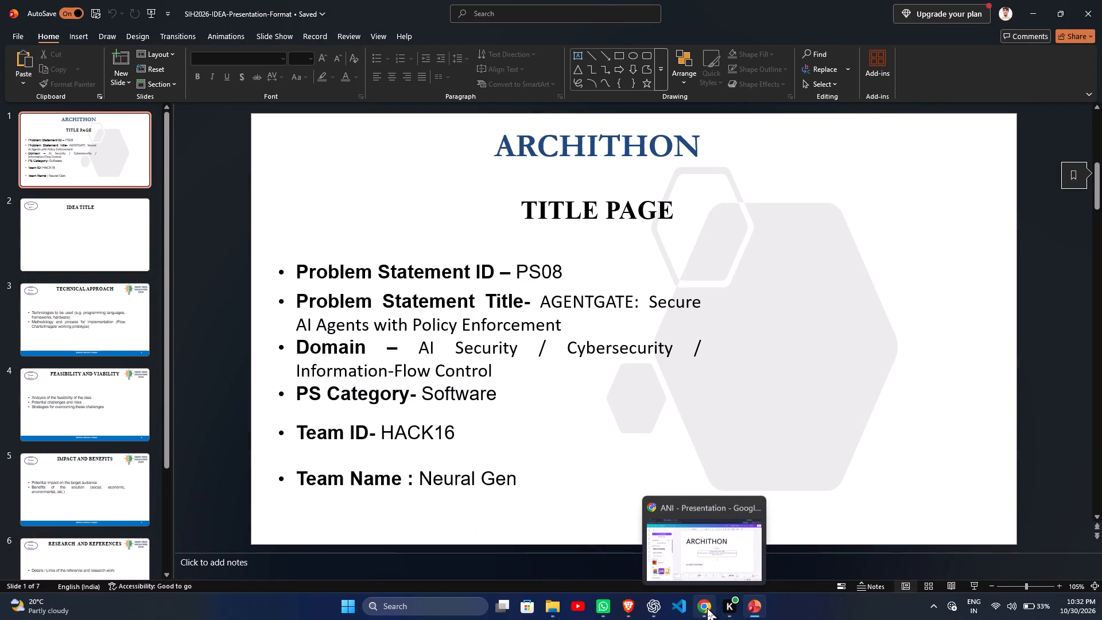
{"action": "left_click", "coordinate": [707, 608]}
{"action": "key", "text": "BackSpace"}
{"action": "key", "text": "slash"}
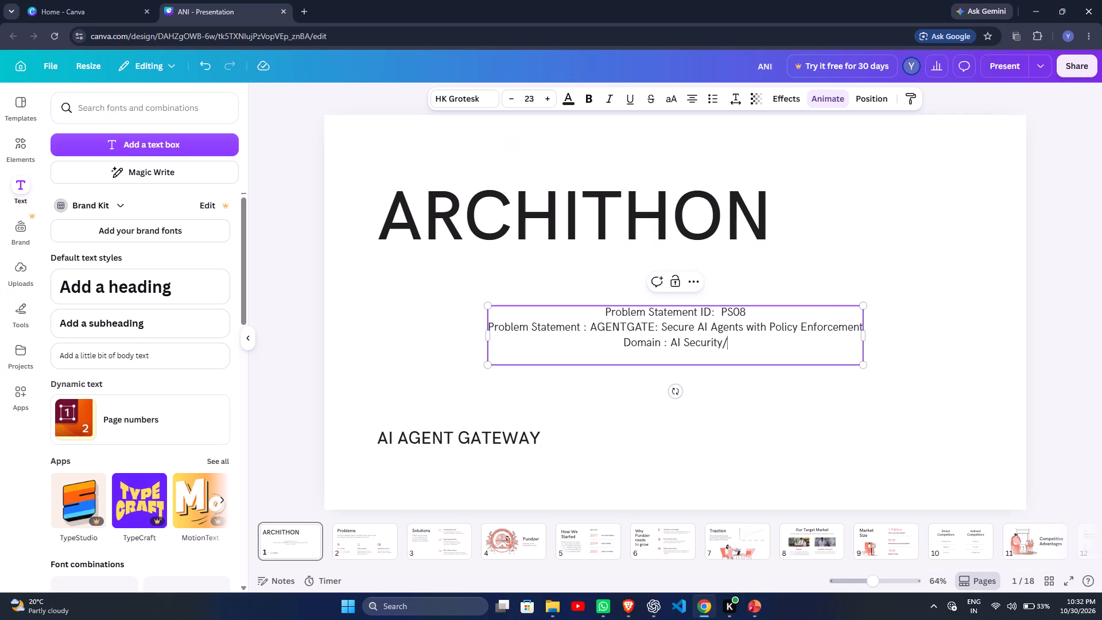
{"action": "key", "text": "BackSpace"}
{"action": "key", "text": "space"}
{"action": "type", "text": "/ Cyber"}
{"action": "type", "text": "Security"}
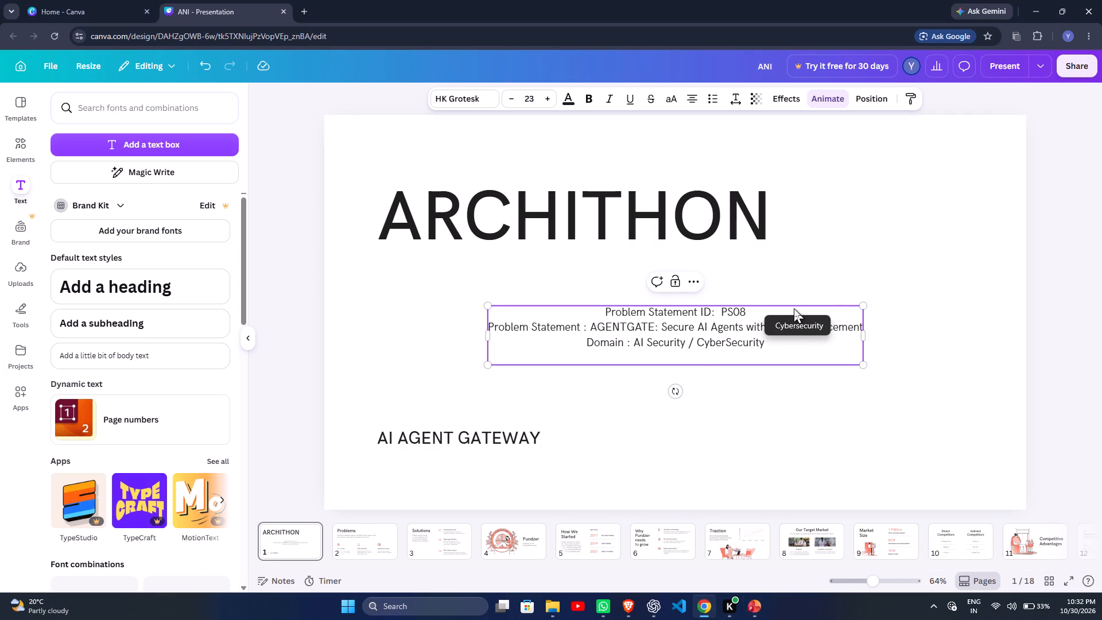
{"action": "left_click", "coordinate": [796, 327]}
{"action": "key", "text": "BackSpace"}
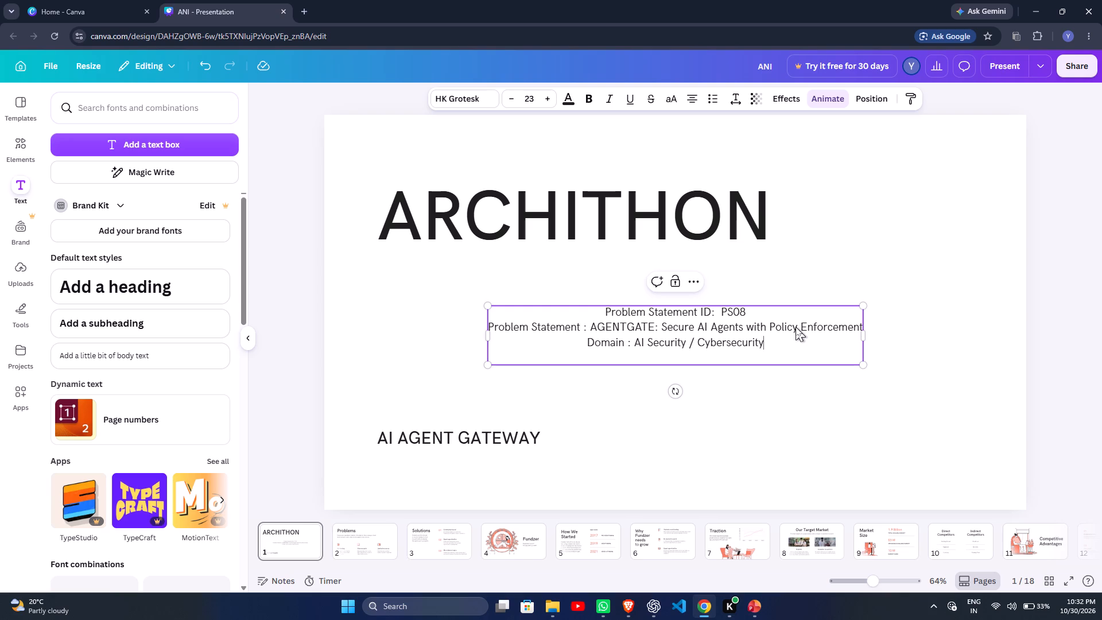
{"action": "type", "text": "/"}
{"action": "key", "text": "space"}
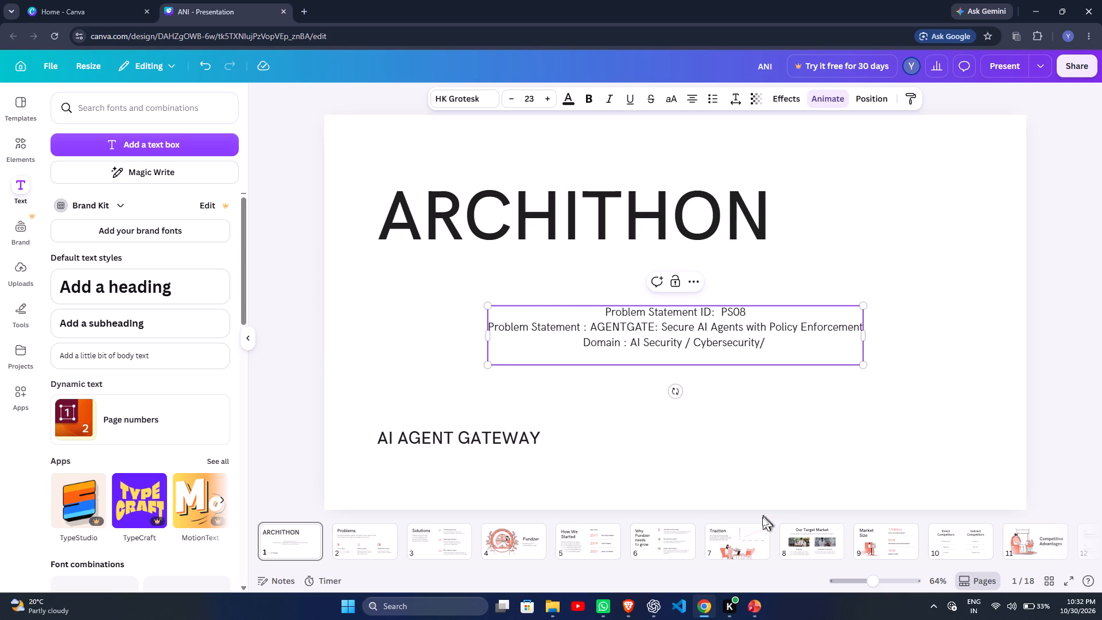
Check the last domain item in PowerPoint and complete the Canva Domain line with "Information-flow control", followed by a new line.
{"action": "left_click", "coordinate": [751, 606]}
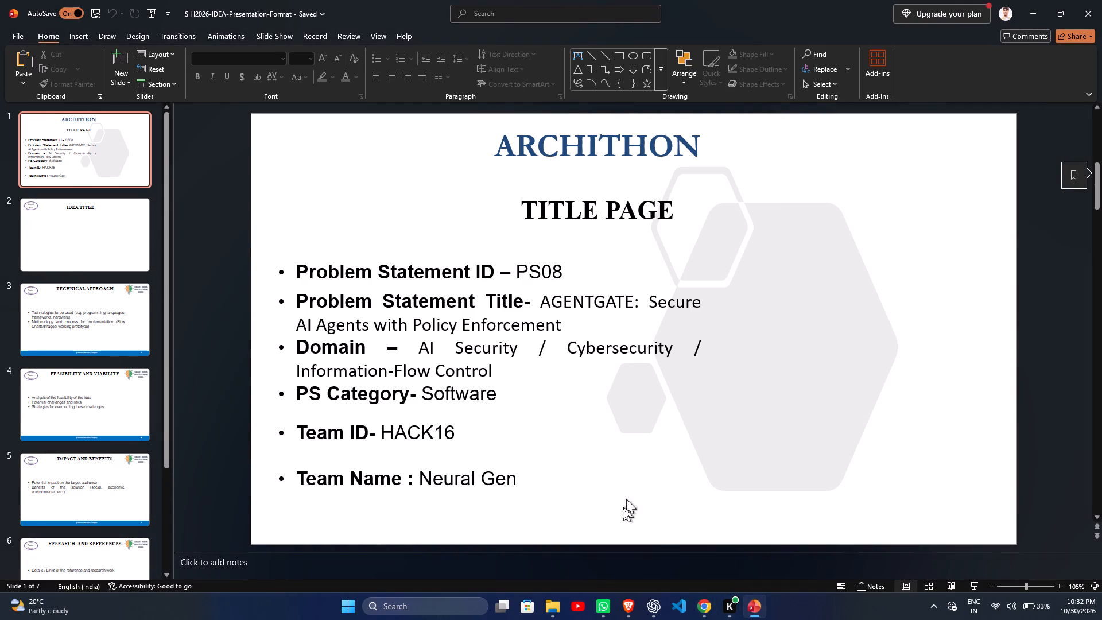
{"action": "left_click", "coordinate": [697, 601]}
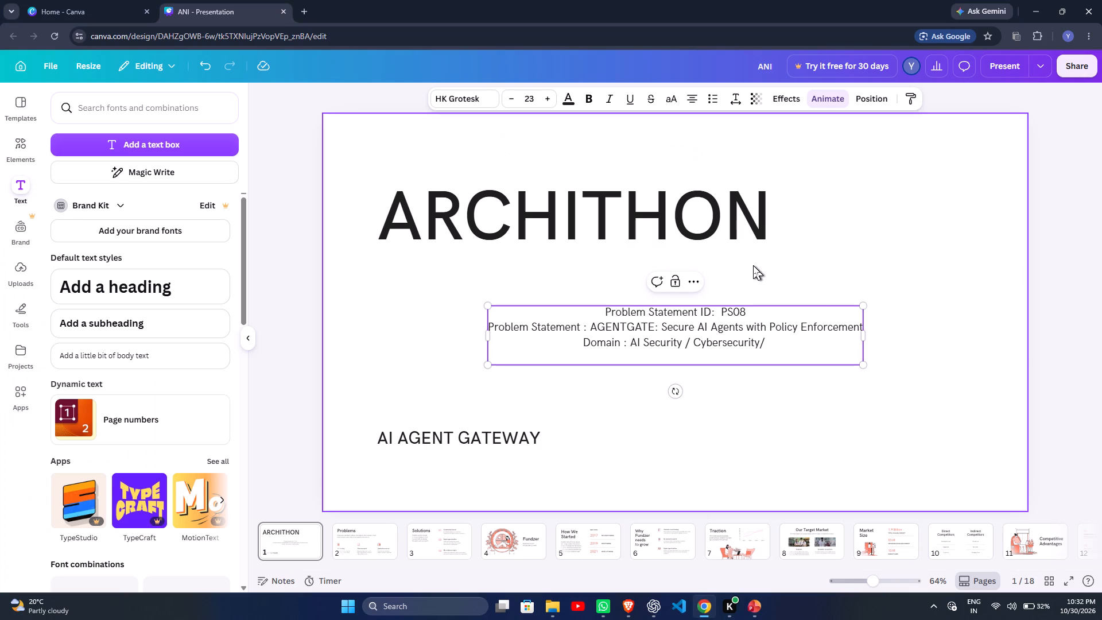
{"action": "type", "text": "Information"}
{"action": "type", "text": "-flow control"}
{"action": "key", "text": "Return"}
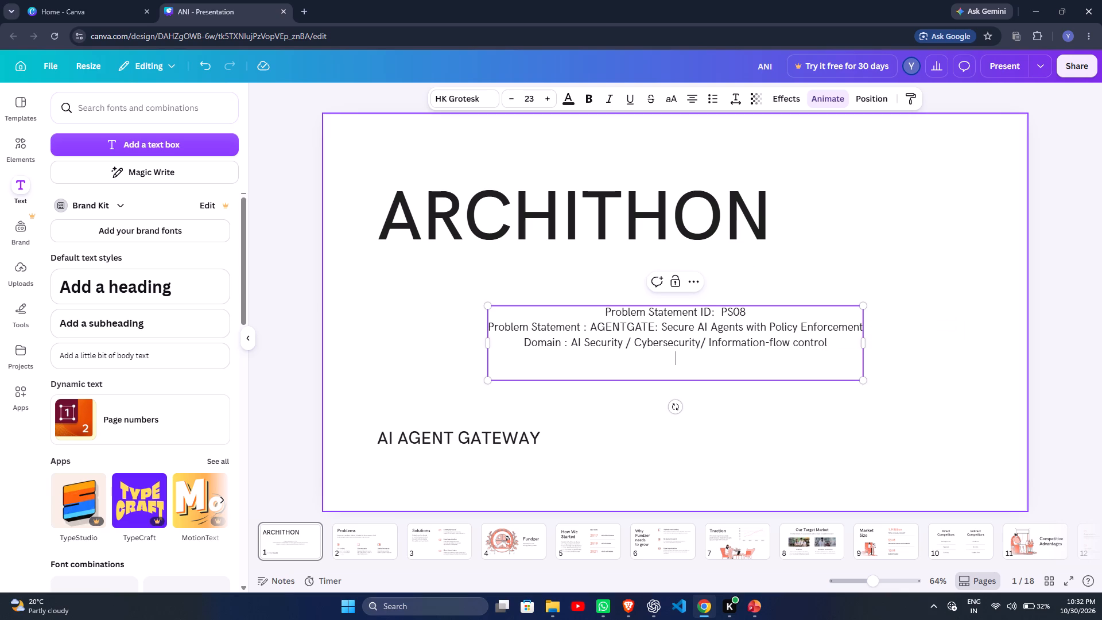
Consult the PowerPoint title page and add a fourth line "Ps category : Software" to the Canva details text box.
{"action": "left_click", "coordinate": [760, 614]}
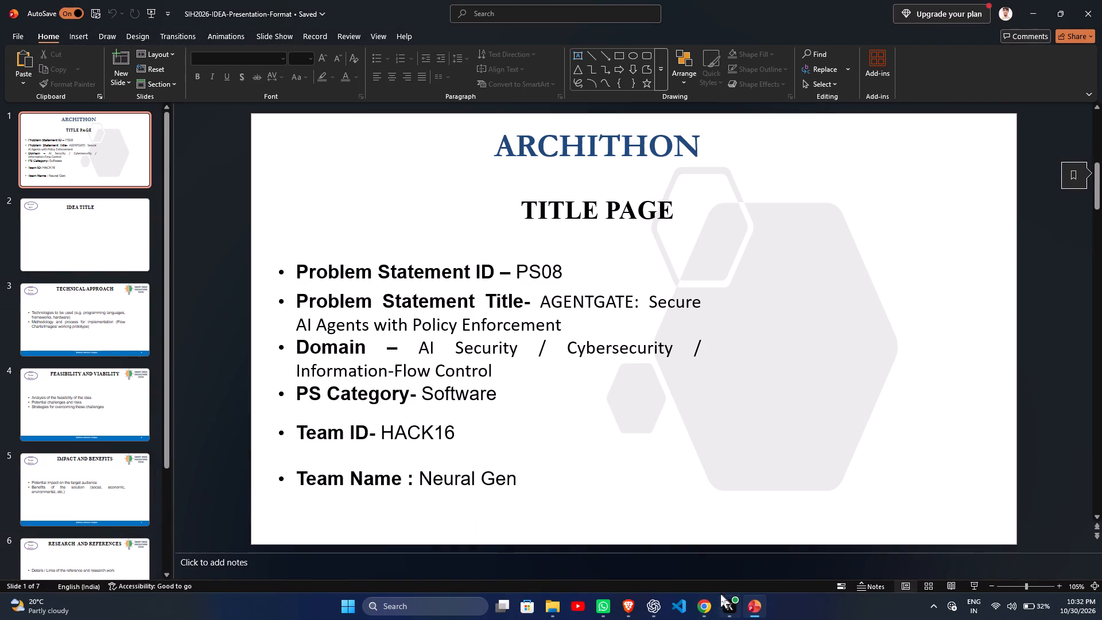
{"action": "left_click", "coordinate": [696, 604]}
{"action": "type", "text": "Ps"}
{"action": "key", "text": "space"}
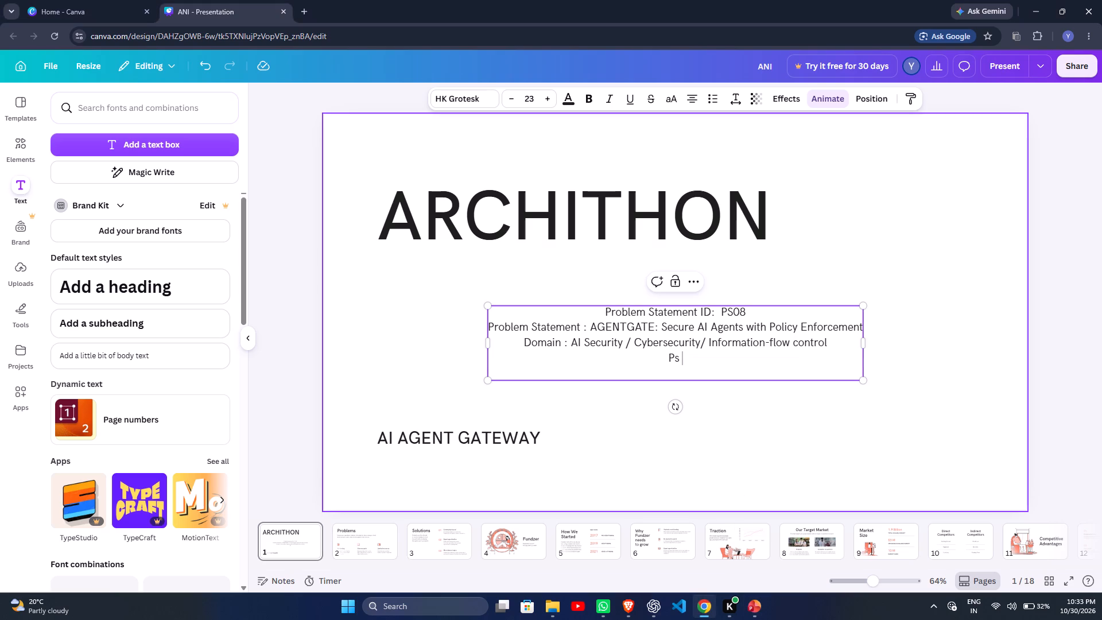
{"action": "type", "text": "category"}
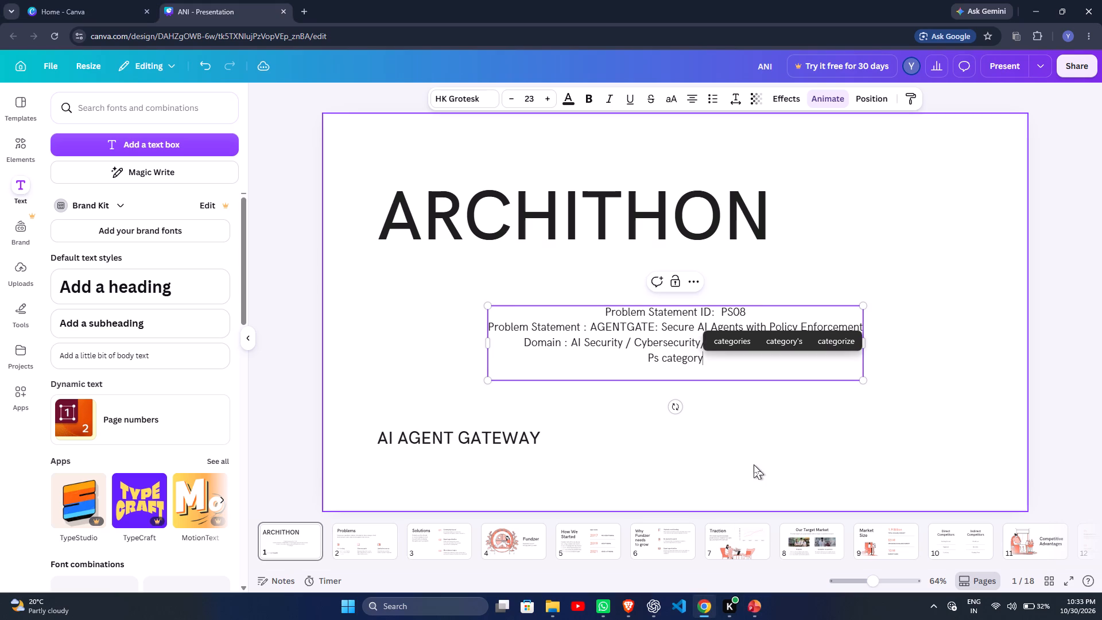
{"action": "key", "text": "space"}
{"action": "type", "text": "-"}
{"action": "key", "text": "BackSpace"}
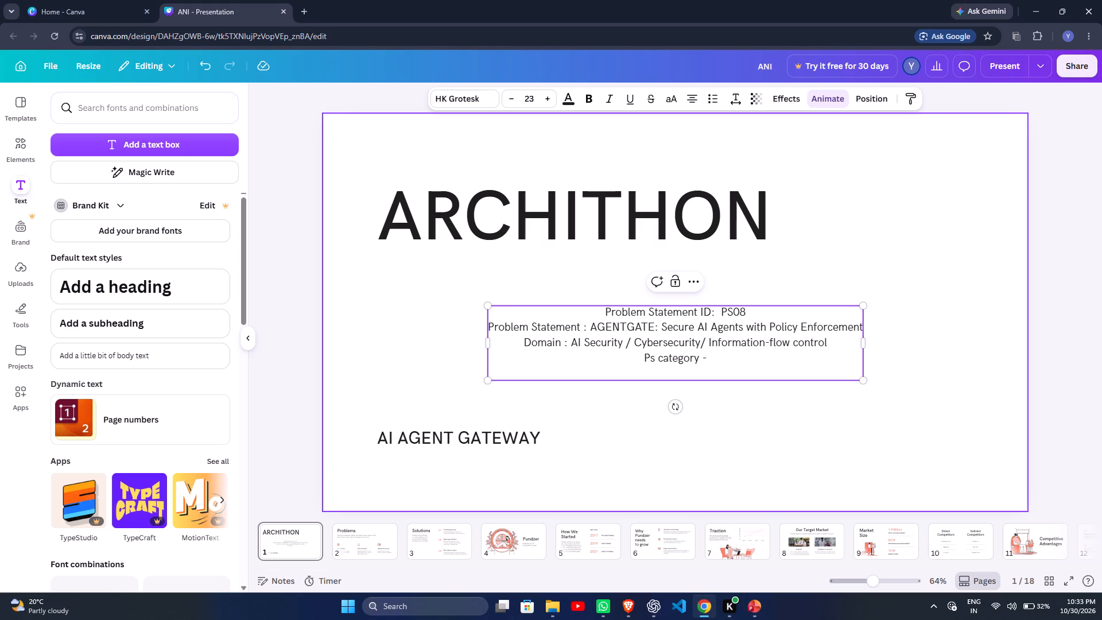
{"action": "type", "text": ":"}
{"action": "key", "text": "space"}
{"action": "type", "text": "Softe"}
{"action": "key", "text": "BackSpace"}
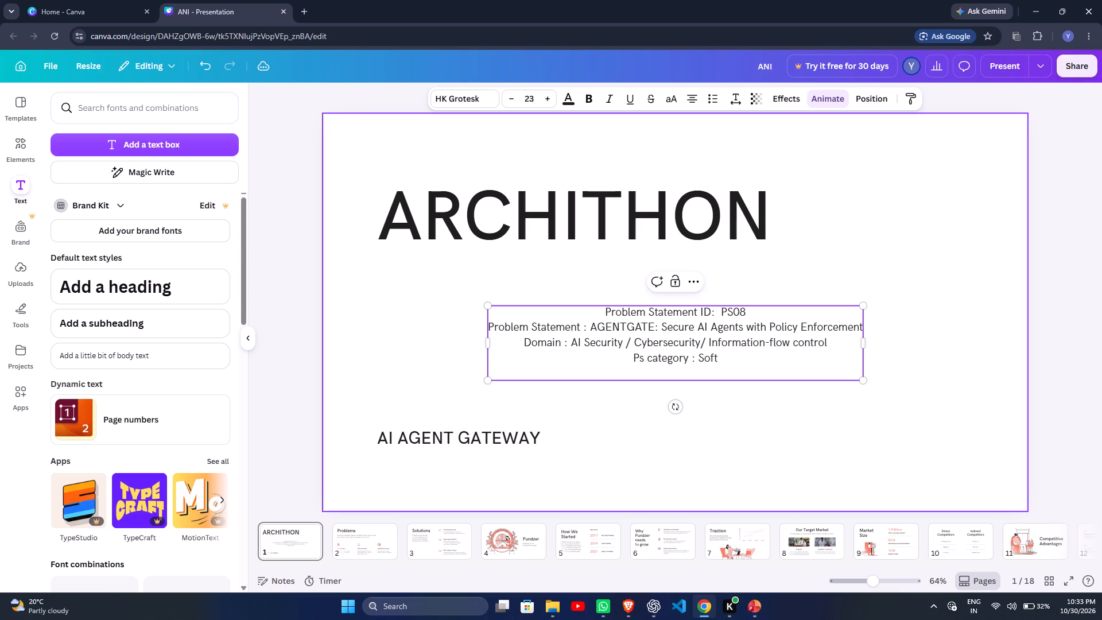
{"action": "type", "text": "ware"}
{"action": "key", "text": "Return"}
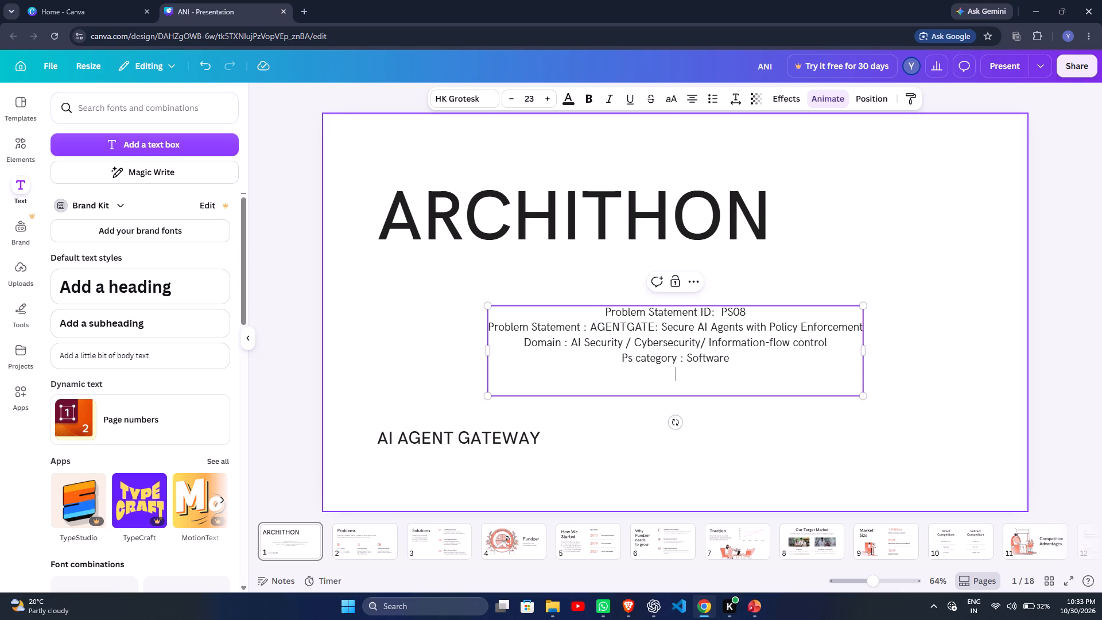
Look up the team ID on the PowerPoint title page and add a fifth line "Team ID : HACK16" to the Canva details text box.
{"action": "left_click", "coordinate": [747, 605]}
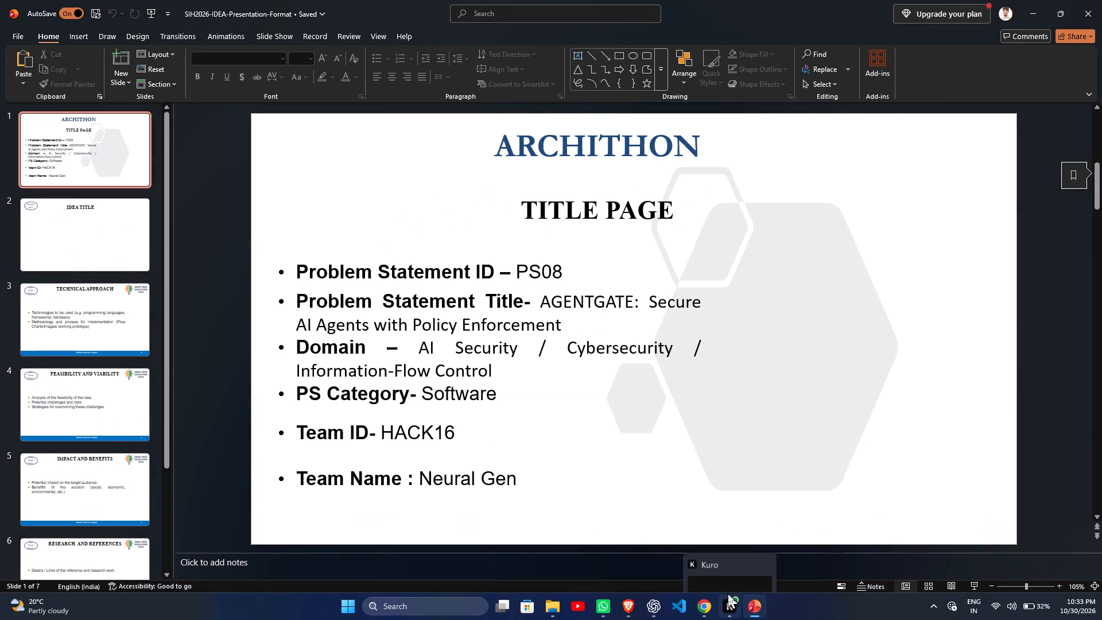
{"action": "left_click", "coordinate": [708, 604]}
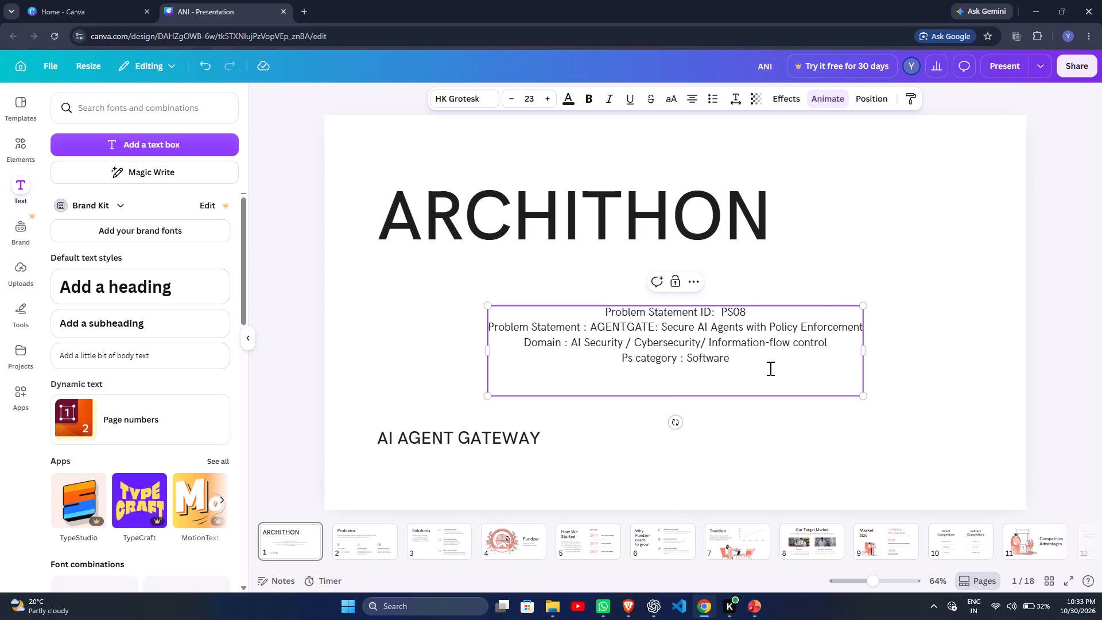
{"action": "key", "text": "shift+t"}
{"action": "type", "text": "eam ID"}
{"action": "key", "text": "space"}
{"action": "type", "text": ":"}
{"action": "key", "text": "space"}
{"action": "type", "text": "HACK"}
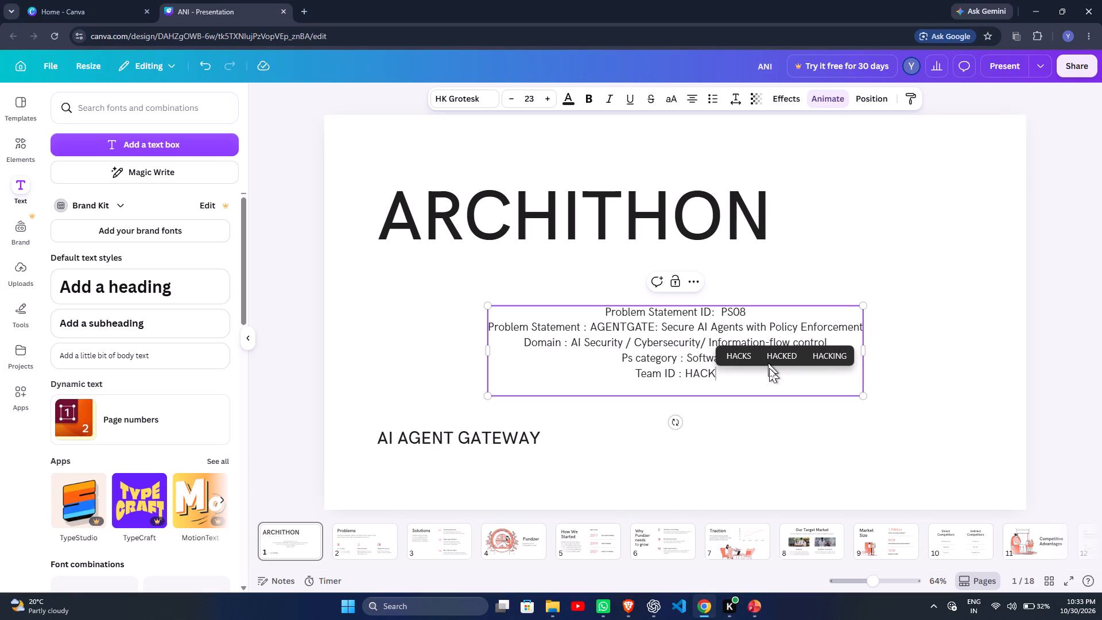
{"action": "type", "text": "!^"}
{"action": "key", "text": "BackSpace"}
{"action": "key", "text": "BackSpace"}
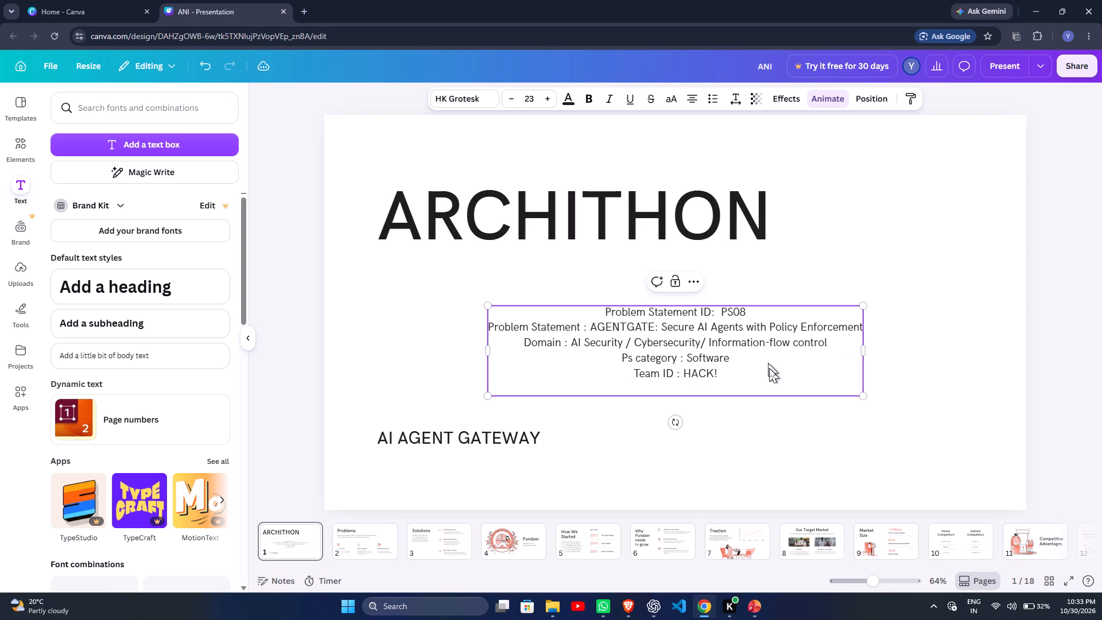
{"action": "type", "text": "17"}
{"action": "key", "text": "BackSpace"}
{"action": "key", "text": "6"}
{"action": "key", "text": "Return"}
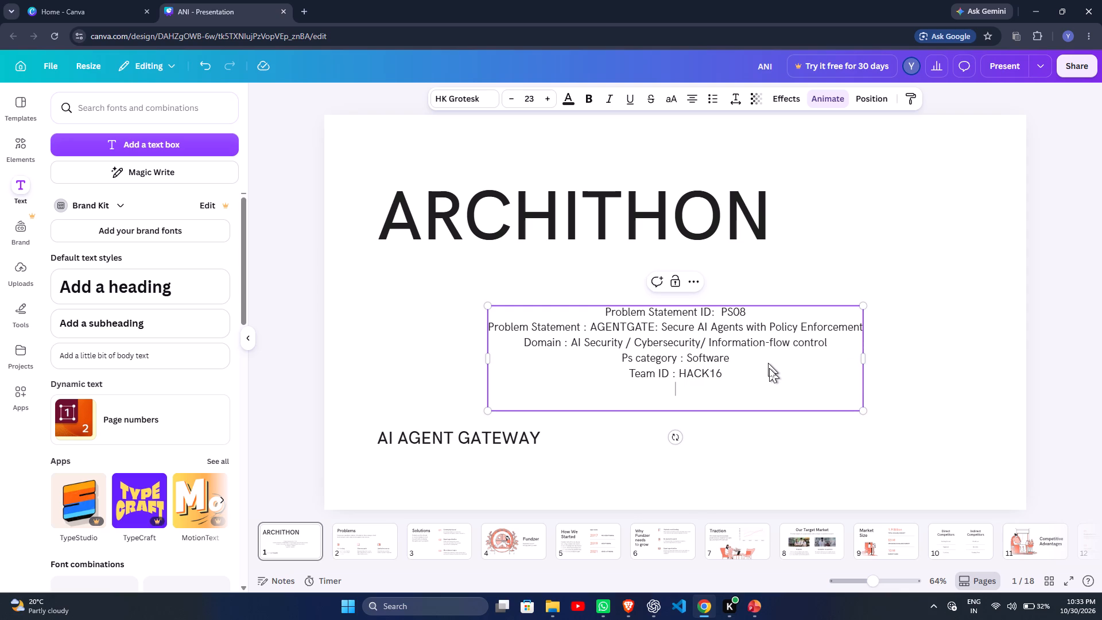
Add a sixth line "Team Name: Neural Gen" to the Canva details text box, checking the name in PowerPoint, and end it with a line break.
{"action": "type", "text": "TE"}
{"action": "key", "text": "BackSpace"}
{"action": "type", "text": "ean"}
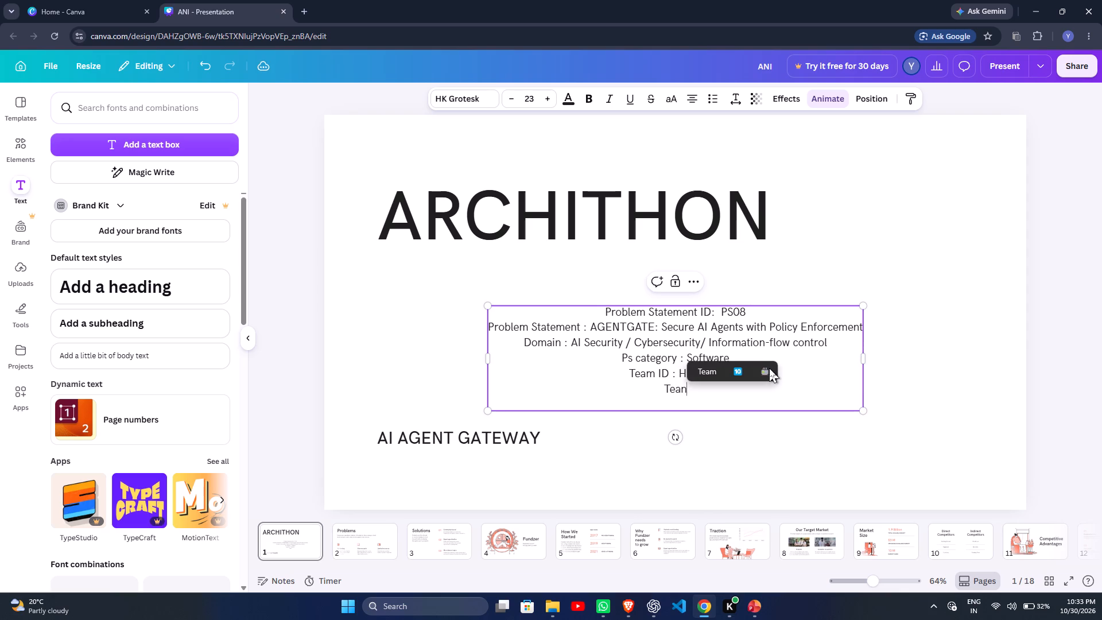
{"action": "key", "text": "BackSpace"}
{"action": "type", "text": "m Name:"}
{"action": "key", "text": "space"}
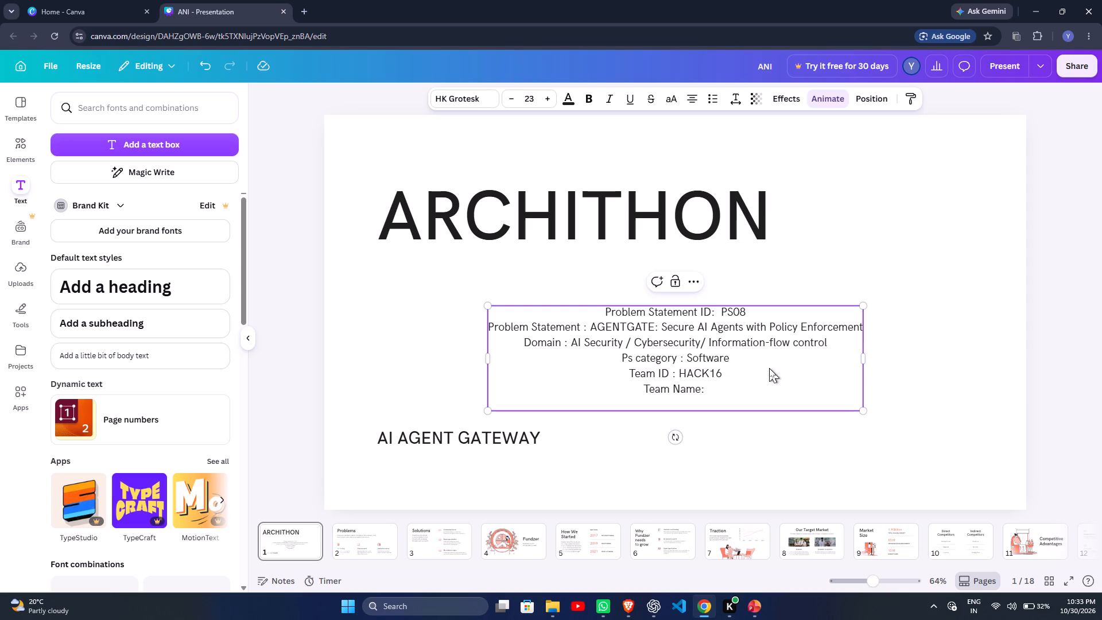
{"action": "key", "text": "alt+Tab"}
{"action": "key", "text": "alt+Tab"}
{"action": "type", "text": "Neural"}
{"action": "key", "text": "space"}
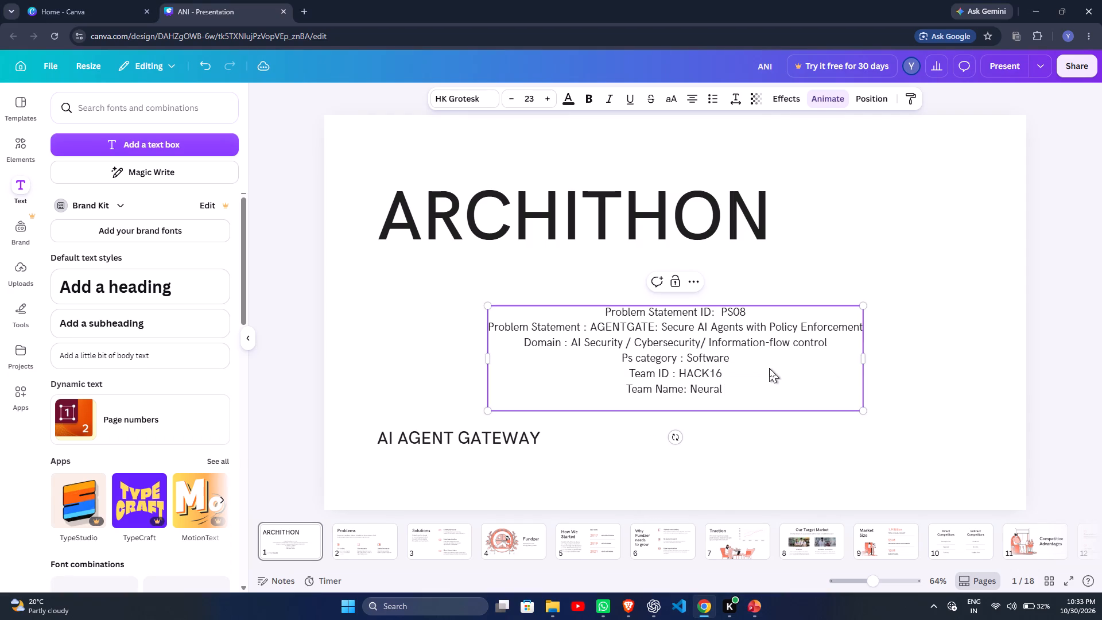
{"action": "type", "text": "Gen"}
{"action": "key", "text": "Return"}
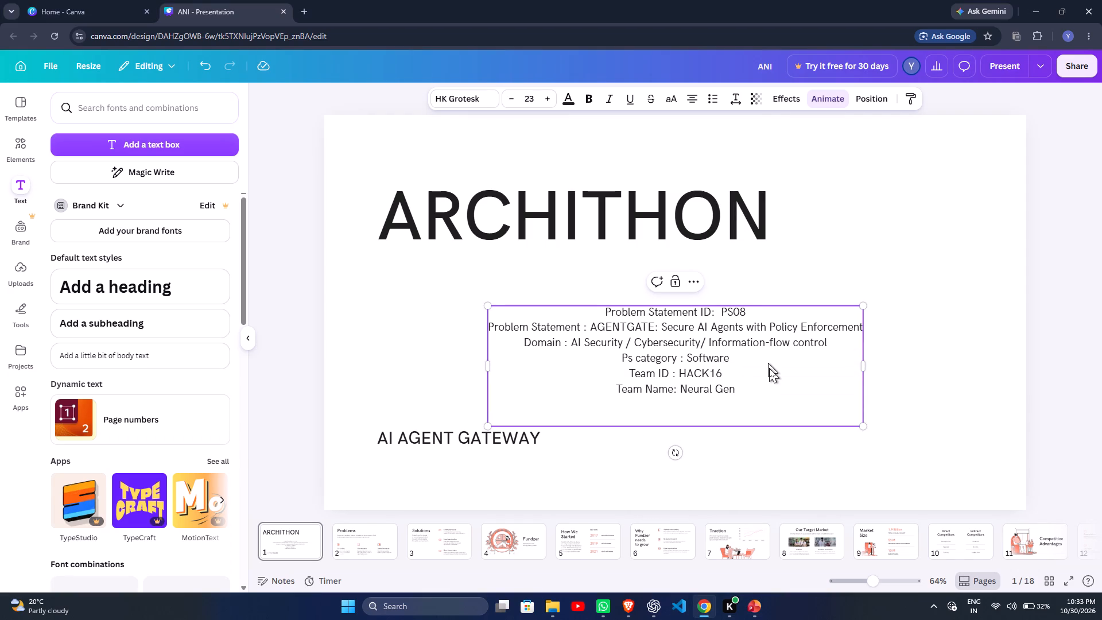
Enlarge the cover's project details text box proportionally until its text reaches font size 30.
{"action": "left_click_drag", "start_coordinate": [750, 393], "coordinate": [590, 390]}
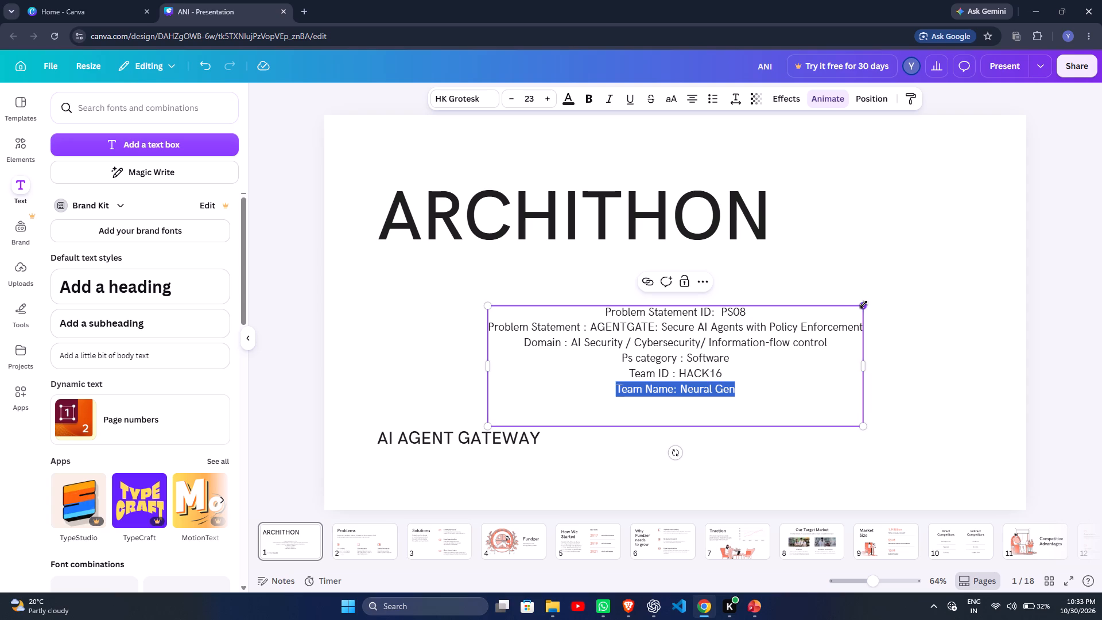
{"action": "left_click_drag", "start_coordinate": [864, 304], "coordinate": [948, 206]}
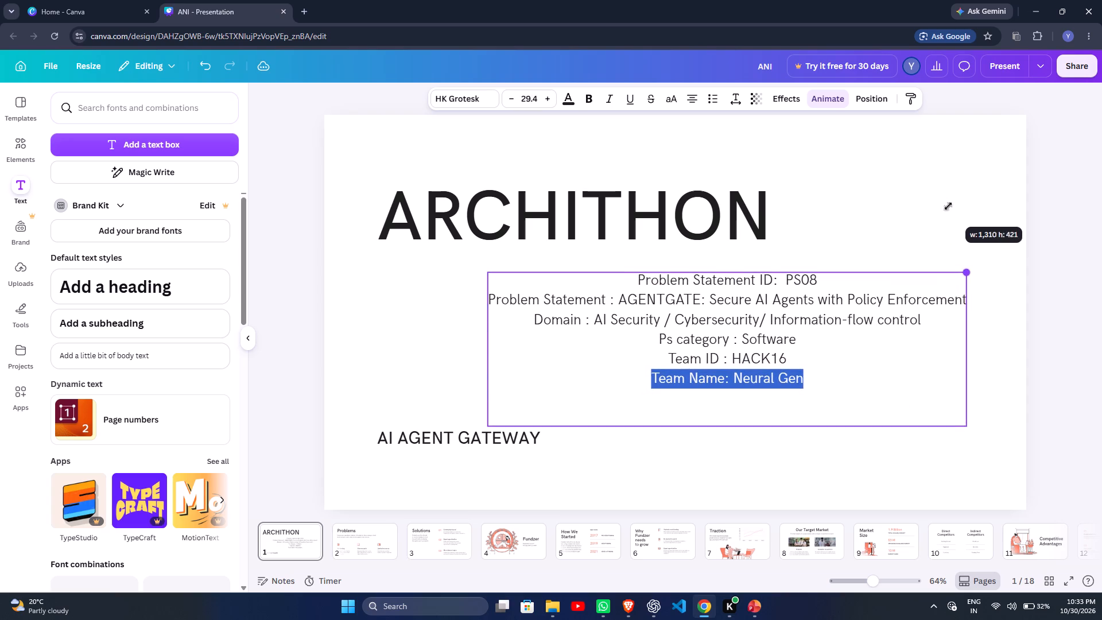
{"action": "left_click_drag", "start_coordinate": [948, 206], "coordinate": [956, 201]}
{"action": "left_click", "coordinate": [894, 370]}
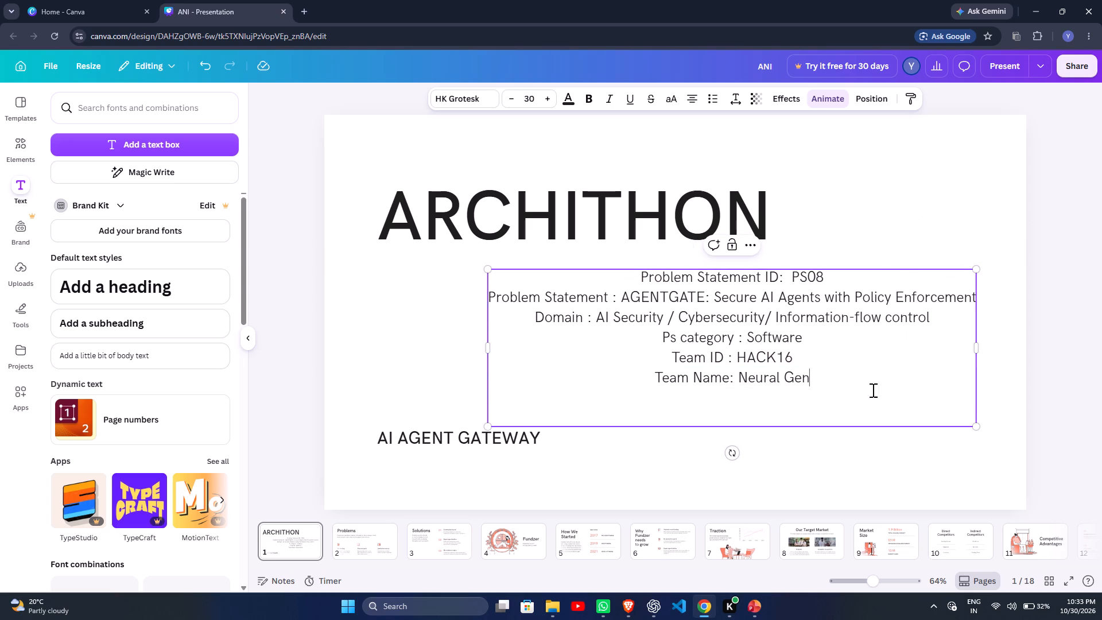
{"action": "left_click", "coordinate": [883, 383]}
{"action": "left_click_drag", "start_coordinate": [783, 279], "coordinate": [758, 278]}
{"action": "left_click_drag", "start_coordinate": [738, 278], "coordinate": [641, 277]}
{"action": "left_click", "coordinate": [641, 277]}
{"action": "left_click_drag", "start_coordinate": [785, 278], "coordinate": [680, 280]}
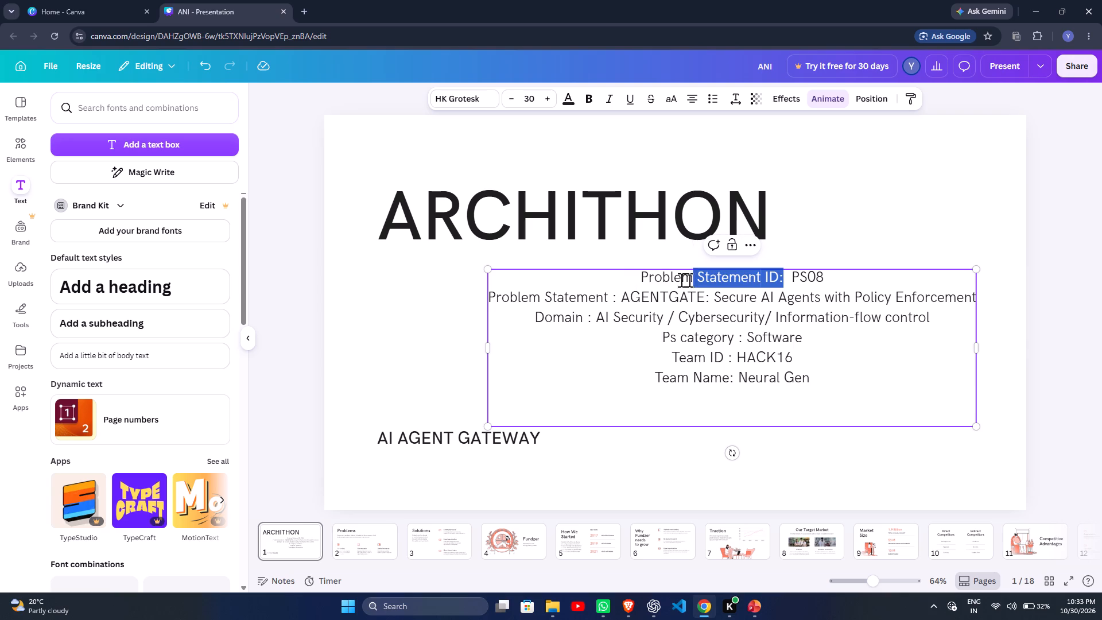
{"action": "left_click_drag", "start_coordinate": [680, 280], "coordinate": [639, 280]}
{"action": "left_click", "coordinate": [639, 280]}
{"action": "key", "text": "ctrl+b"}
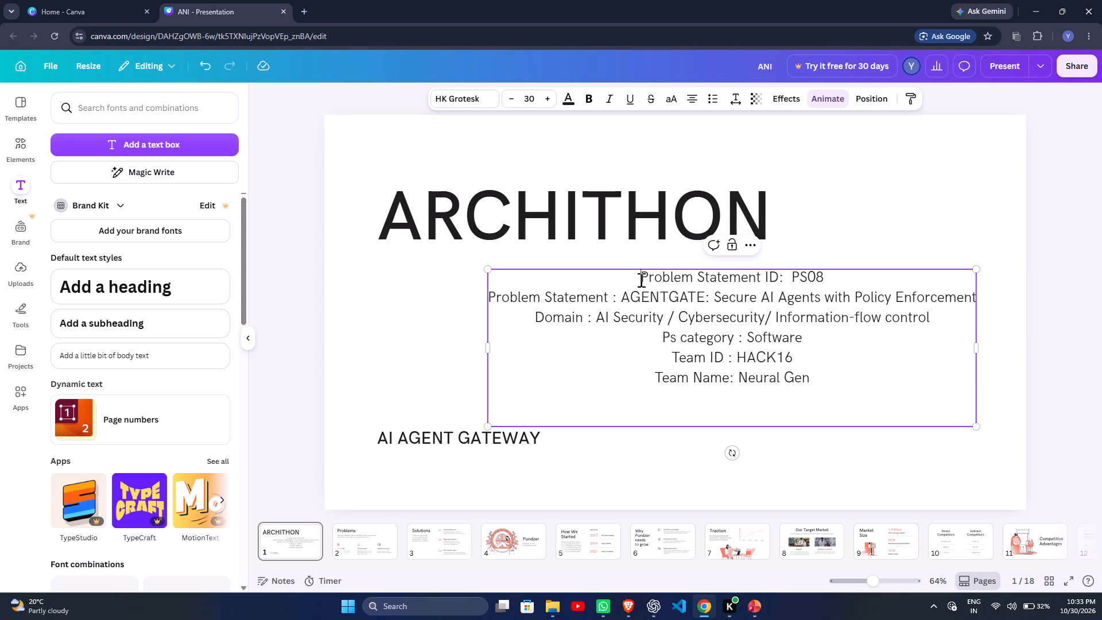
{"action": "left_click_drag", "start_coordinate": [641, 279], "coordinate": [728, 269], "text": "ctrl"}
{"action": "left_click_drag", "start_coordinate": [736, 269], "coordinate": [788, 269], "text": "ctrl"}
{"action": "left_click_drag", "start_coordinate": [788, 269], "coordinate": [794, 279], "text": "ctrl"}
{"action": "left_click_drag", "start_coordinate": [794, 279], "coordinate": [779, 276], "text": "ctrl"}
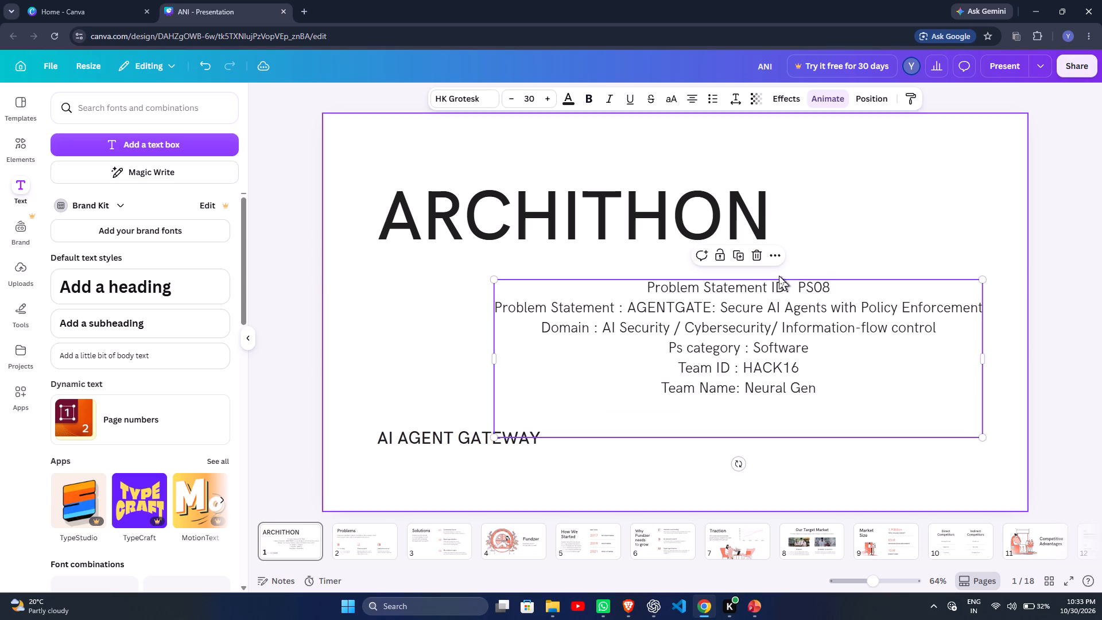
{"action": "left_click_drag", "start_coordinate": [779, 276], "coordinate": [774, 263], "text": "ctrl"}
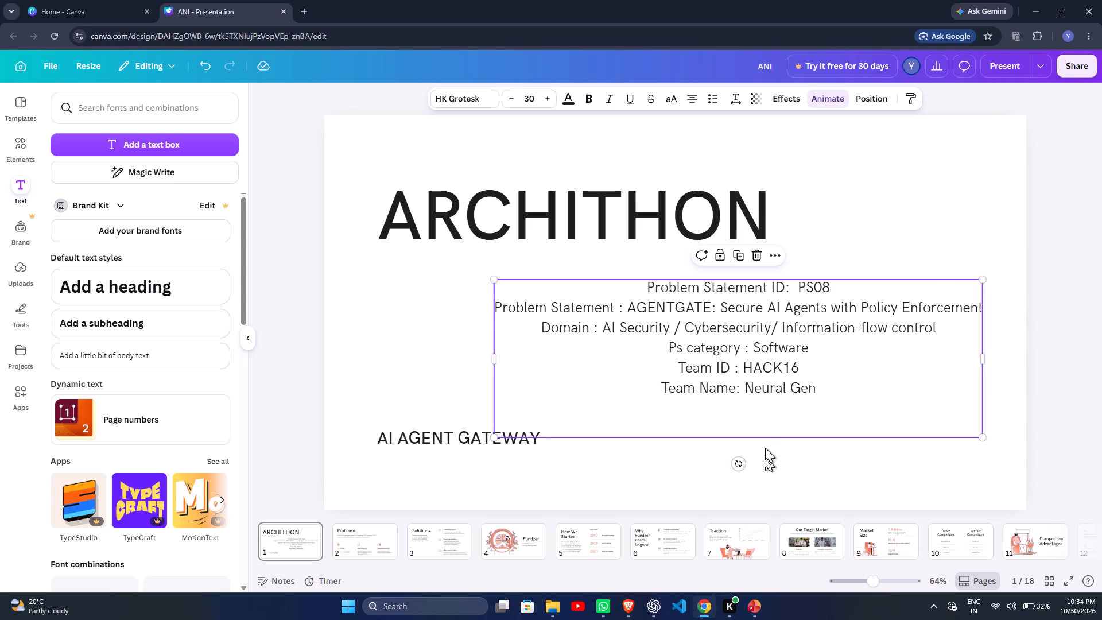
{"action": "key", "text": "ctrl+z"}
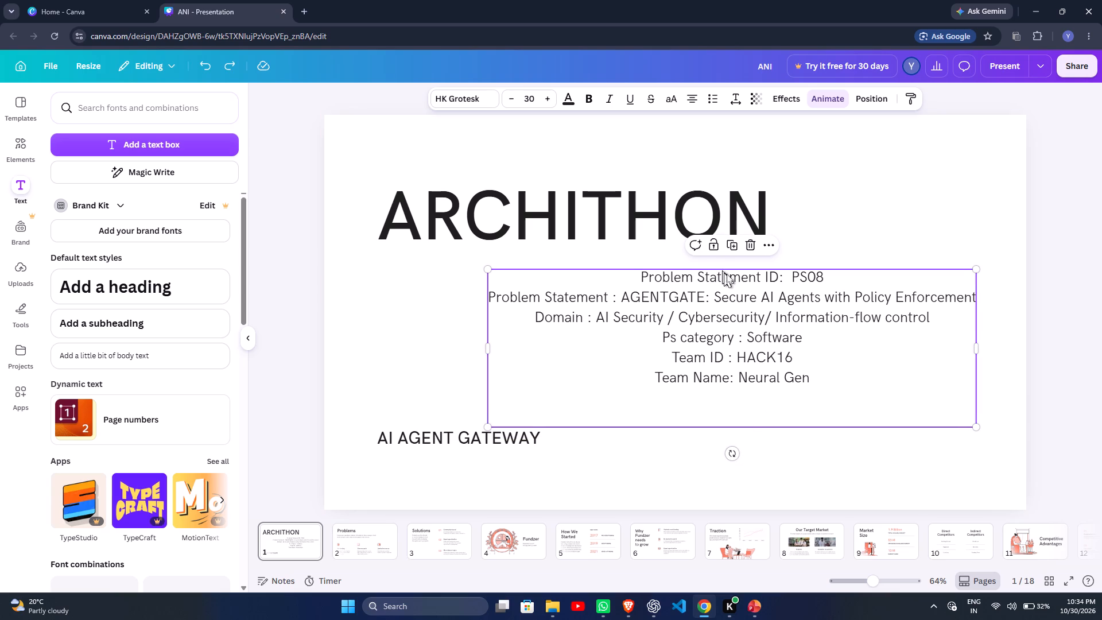
Make the labels "Problem Statement ID:", "Problem Statement :" and "Domain :" bold in the cover's details text box.
{"action": "left_click", "coordinate": [727, 274]}
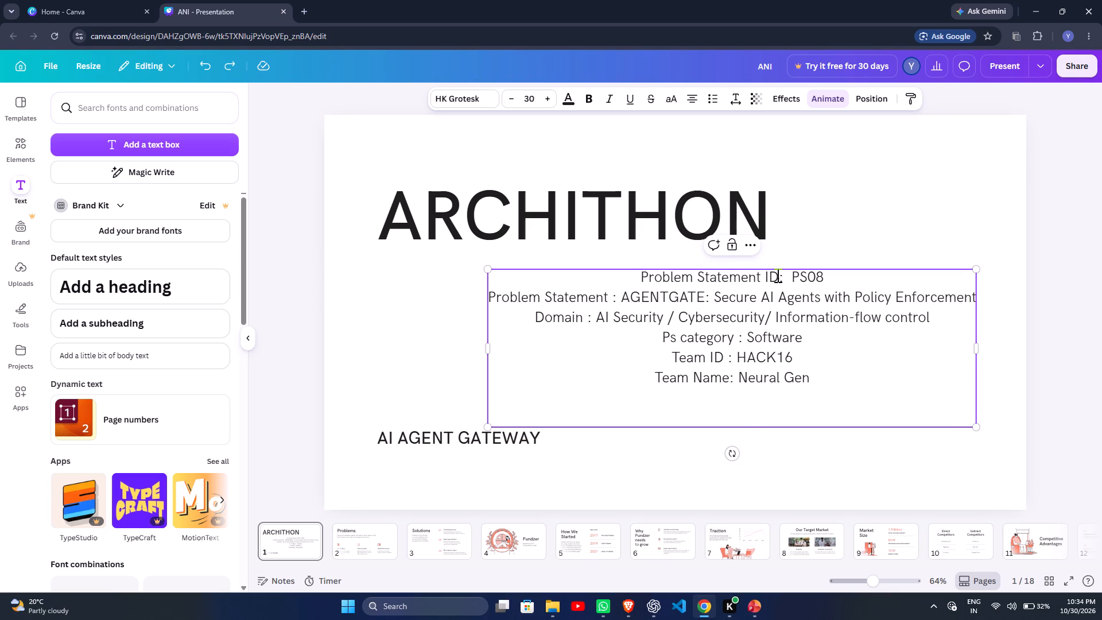
{"action": "double_click", "coordinate": [777, 275]}
{"action": "left_click", "coordinate": [784, 275]}
{"action": "left_click_drag", "start_coordinate": [785, 277], "coordinate": [619, 278]}
{"action": "key", "text": "ctrl+b"}
{"action": "left_click", "coordinate": [619, 278]}
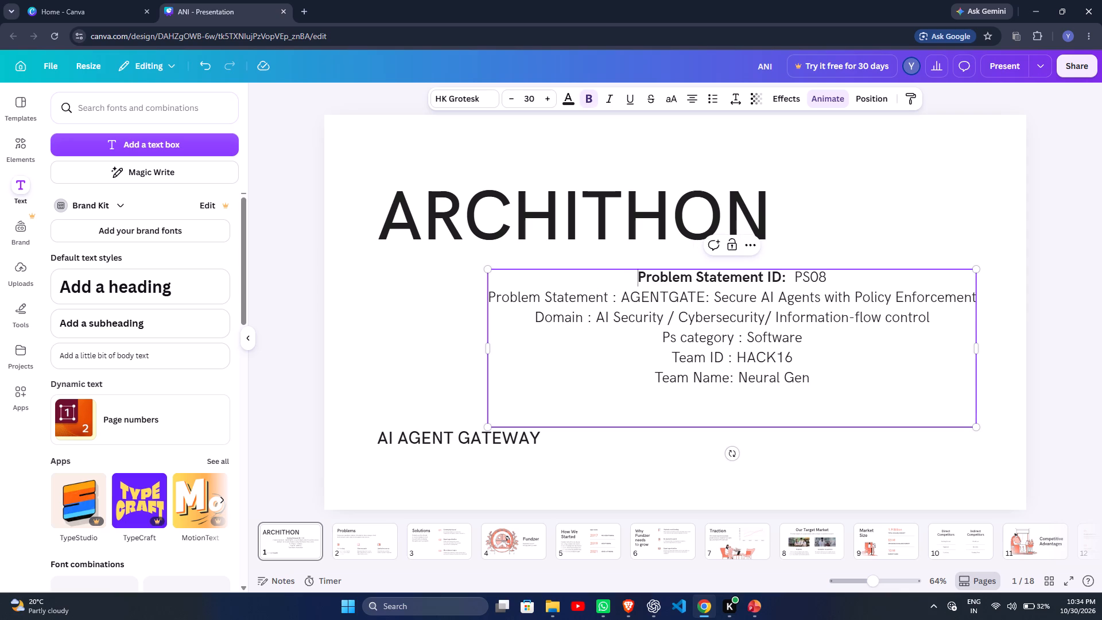
{"action": "left_click_drag", "start_coordinate": [616, 297], "coordinate": [503, 296]}
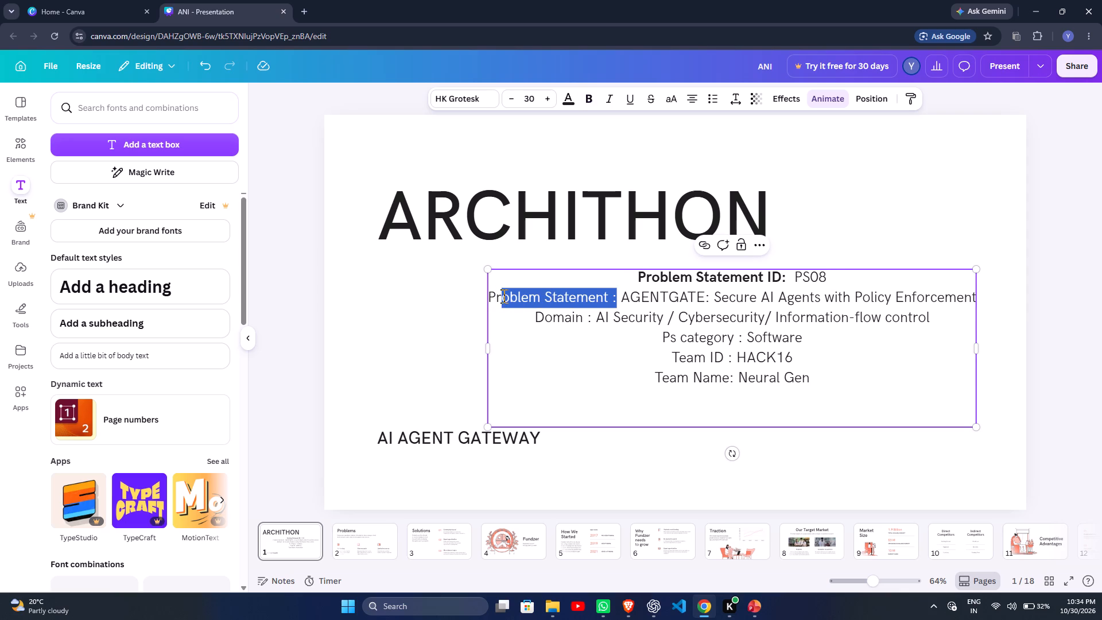
{"action": "left_click_drag", "start_coordinate": [503, 296], "coordinate": [514, 296]}
{"action": "key", "text": "ctrl+b"}
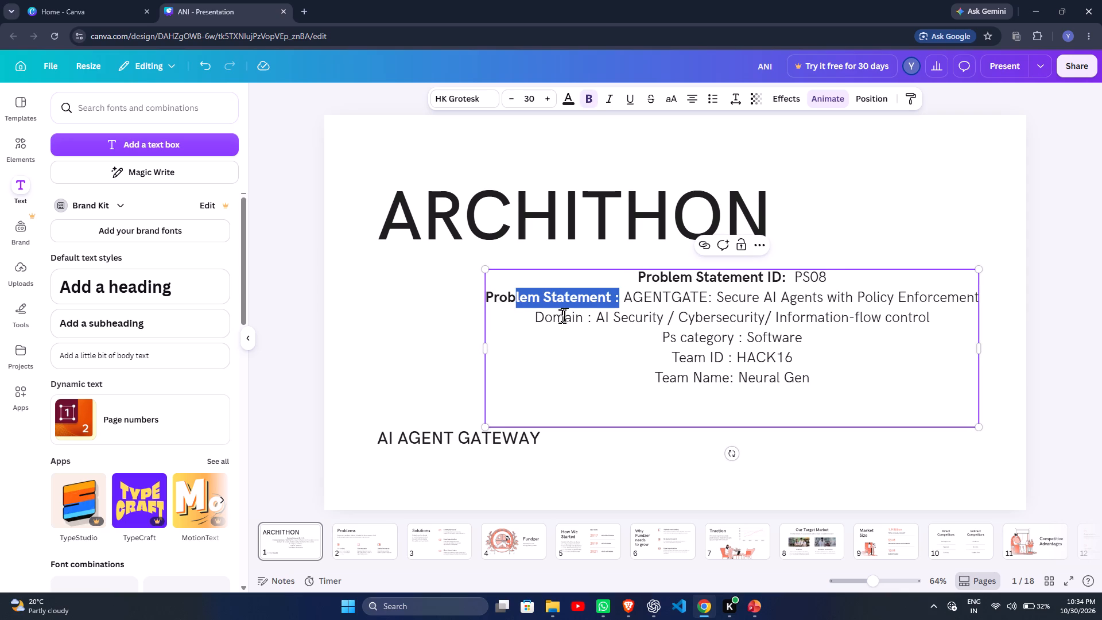
{"action": "left_click", "coordinate": [571, 344]}
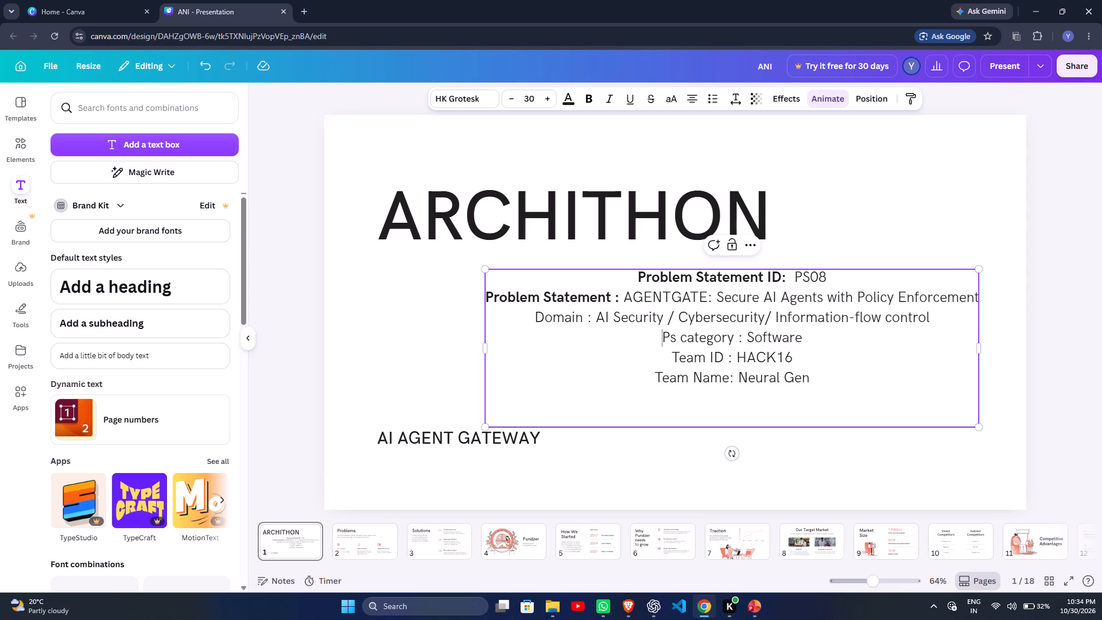
{"action": "left_click_drag", "start_coordinate": [592, 317], "coordinate": [534, 317]}
{"action": "key", "text": "ctrl+b"}
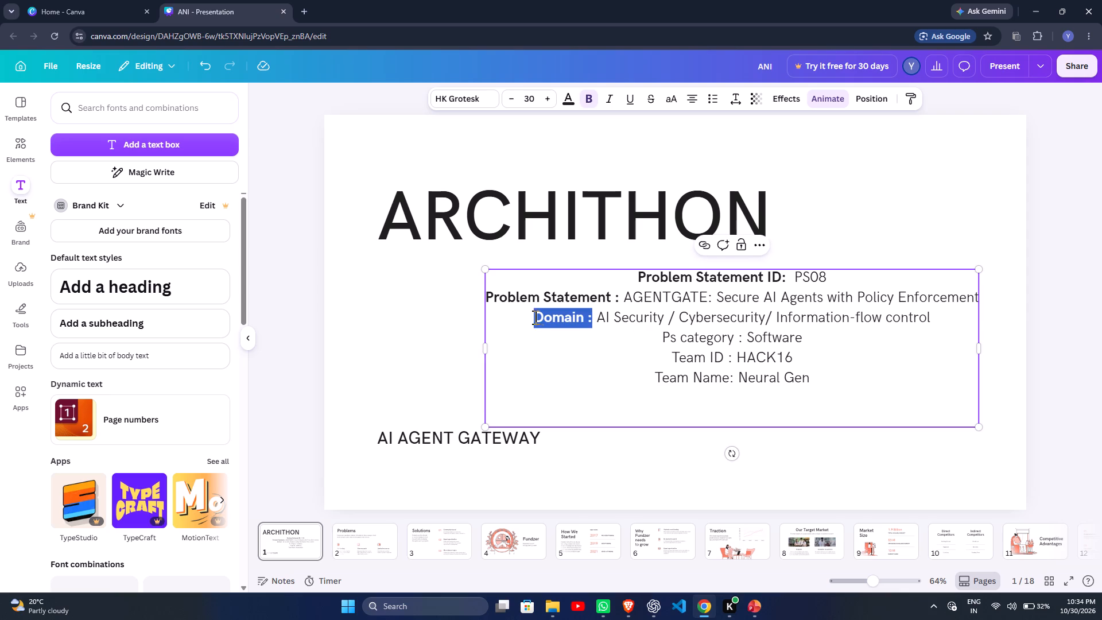
{"action": "left_click", "coordinate": [740, 334]}
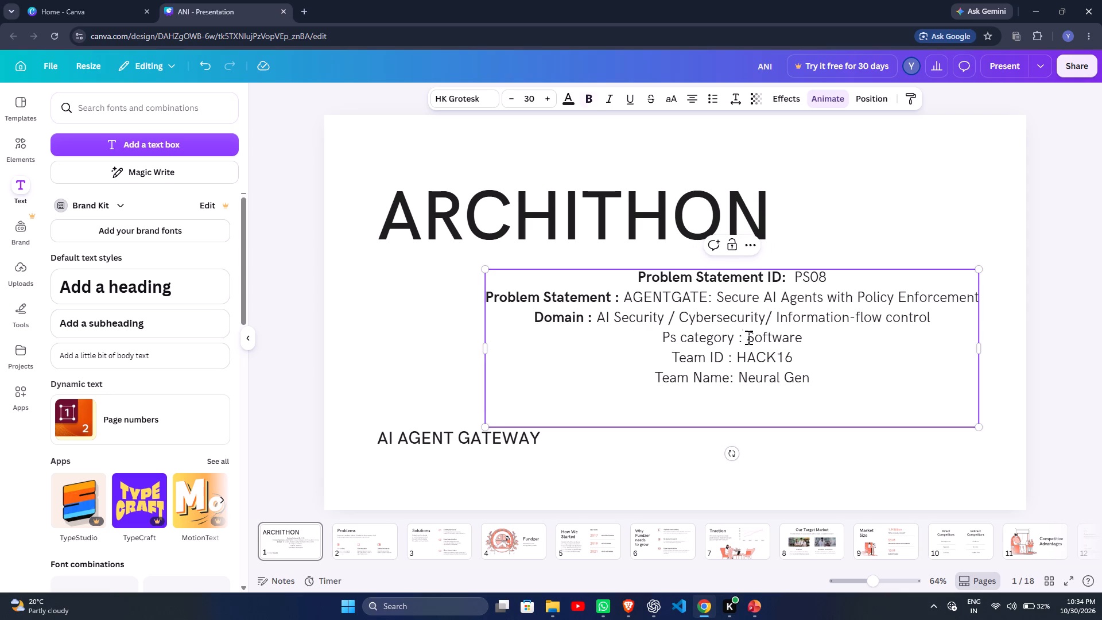
Make the labels "Ps category :", "Team ID :" and "Team Name:" bold in the details text box and deselect it.
{"action": "left_click_drag", "start_coordinate": [747, 337], "coordinate": [655, 338]}
{"action": "key", "text": "ctrl+b"}
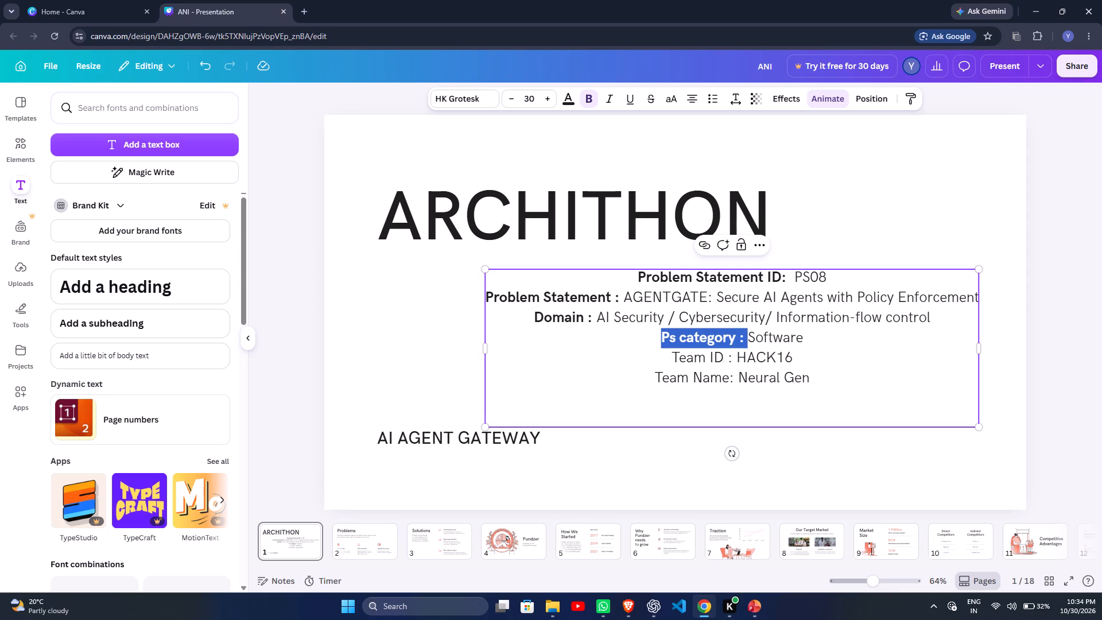
{"action": "left_click_drag", "start_coordinate": [734, 357], "coordinate": [673, 358]}
{"action": "key", "text": "ctrl+b"}
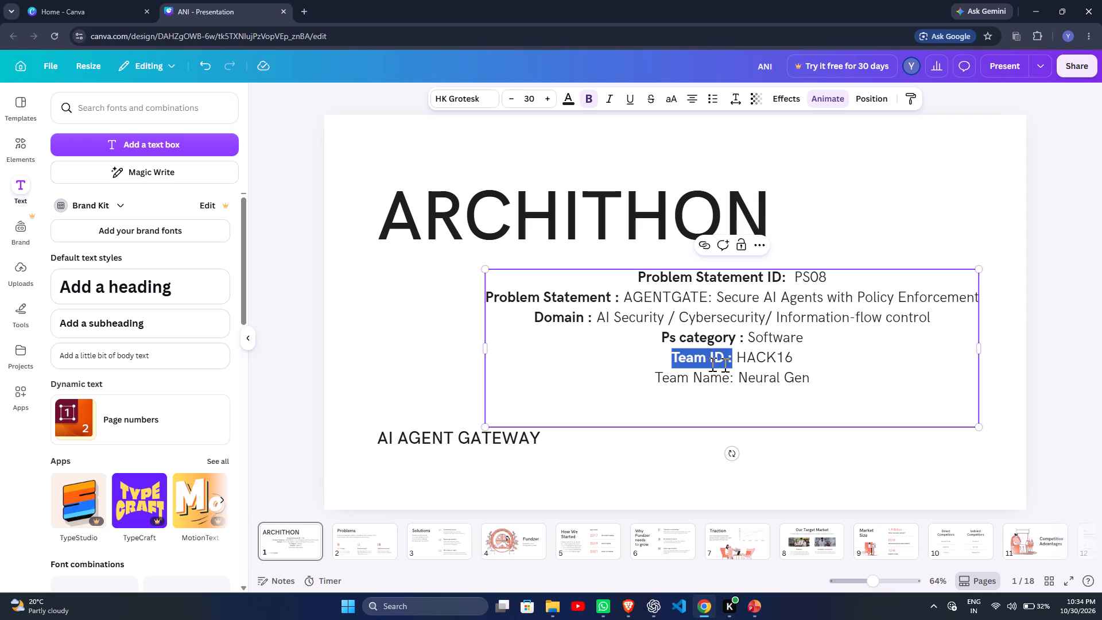
{"action": "left_click_drag", "start_coordinate": [733, 378], "coordinate": [661, 385]}
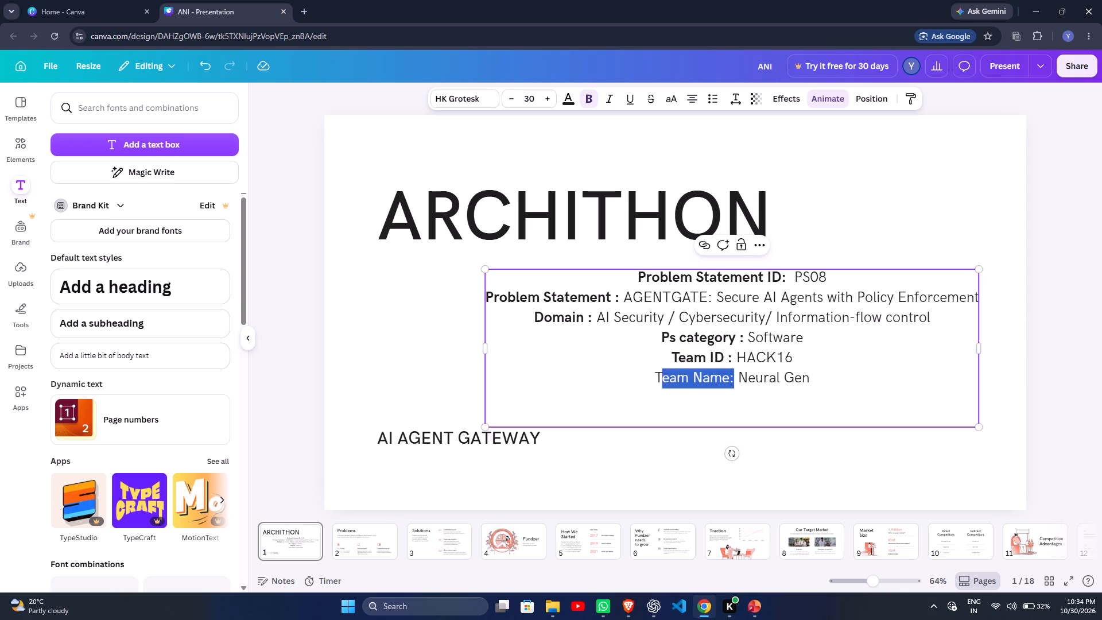
{"action": "left_click_drag", "start_coordinate": [661, 385], "coordinate": [651, 385]}
{"action": "key", "text": "ctrl+b"}
{"action": "left_click", "coordinate": [654, 415]}
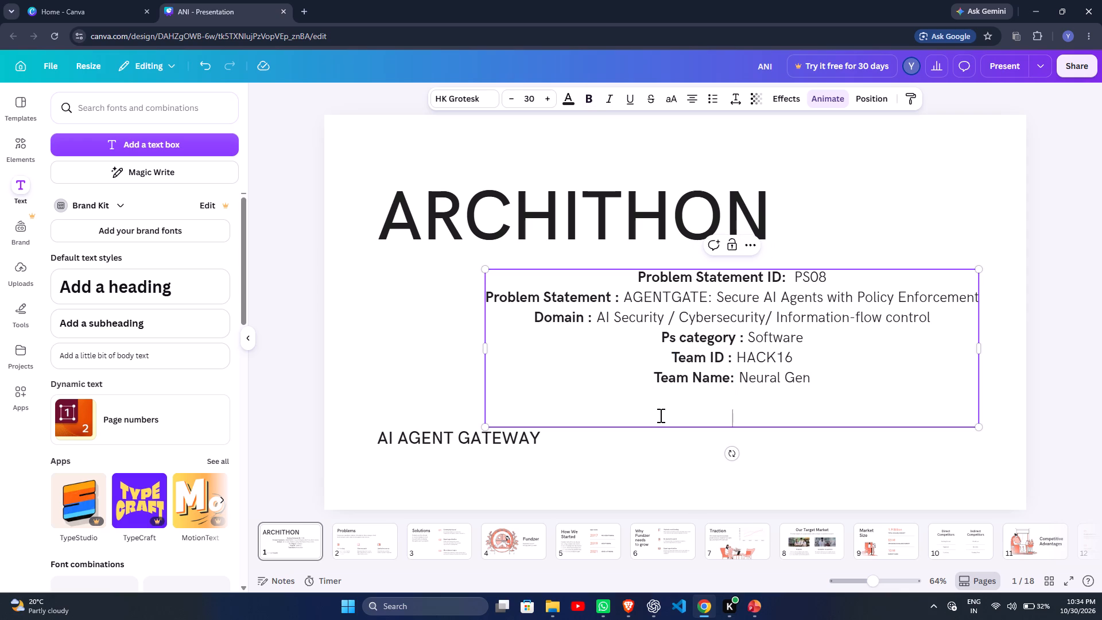
{"action": "left_click", "coordinate": [879, 379]}
{"action": "left_click", "coordinate": [796, 467]}
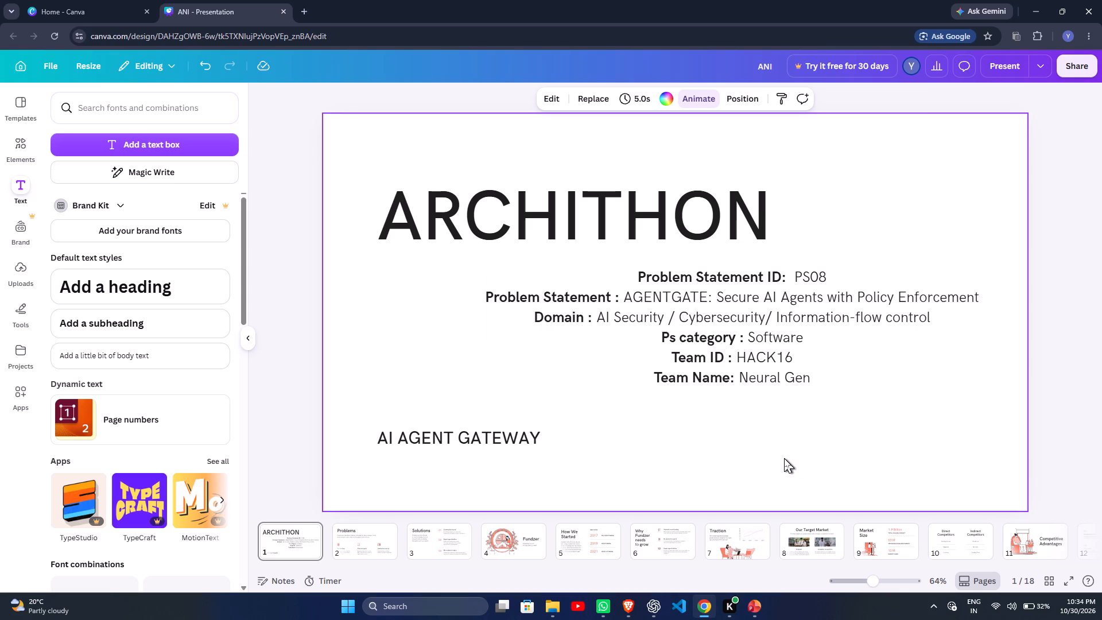
Go to page 2 of the Canva deck, and switch to PowerPoint to review the format file's section slides after the title page.
{"action": "scroll", "coordinate": [778, 440], "scroll_direction": "down", "scroll_amount": 1}
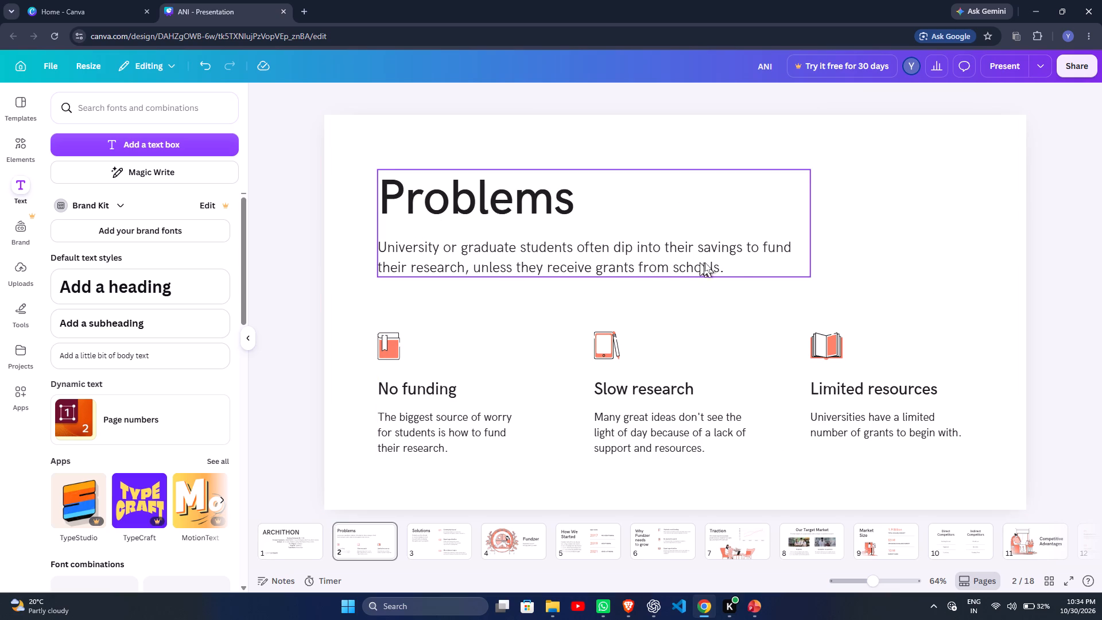
{"action": "left_click", "coordinate": [734, 270]}
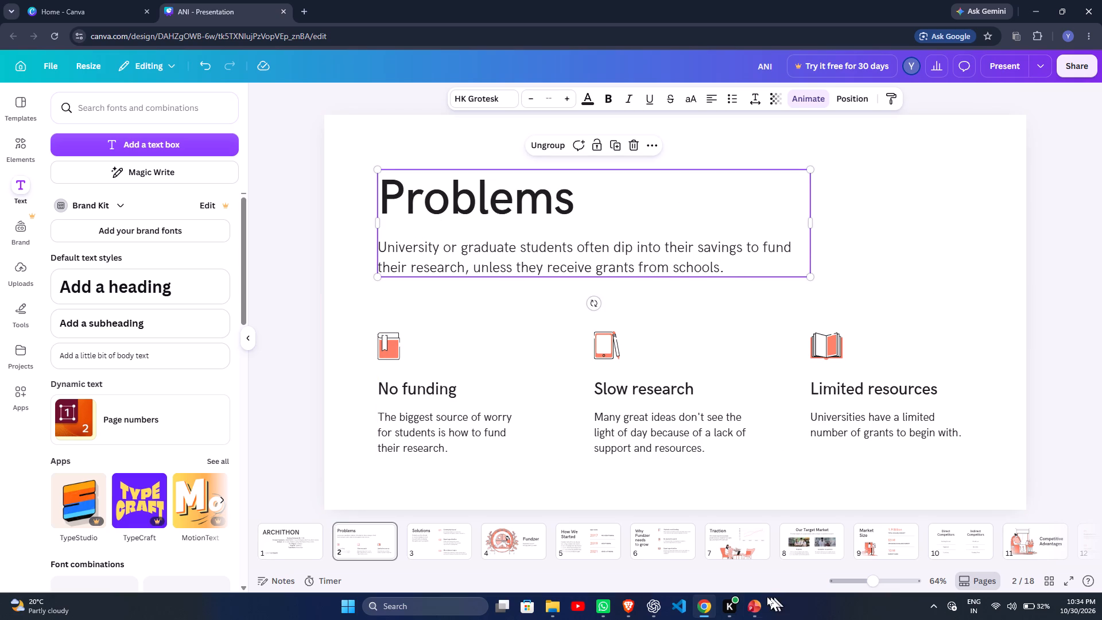
{"action": "left_click", "coordinate": [756, 607]}
{"action": "scroll", "coordinate": [757, 350], "scroll_direction": "down", "scroll_amount": 2}
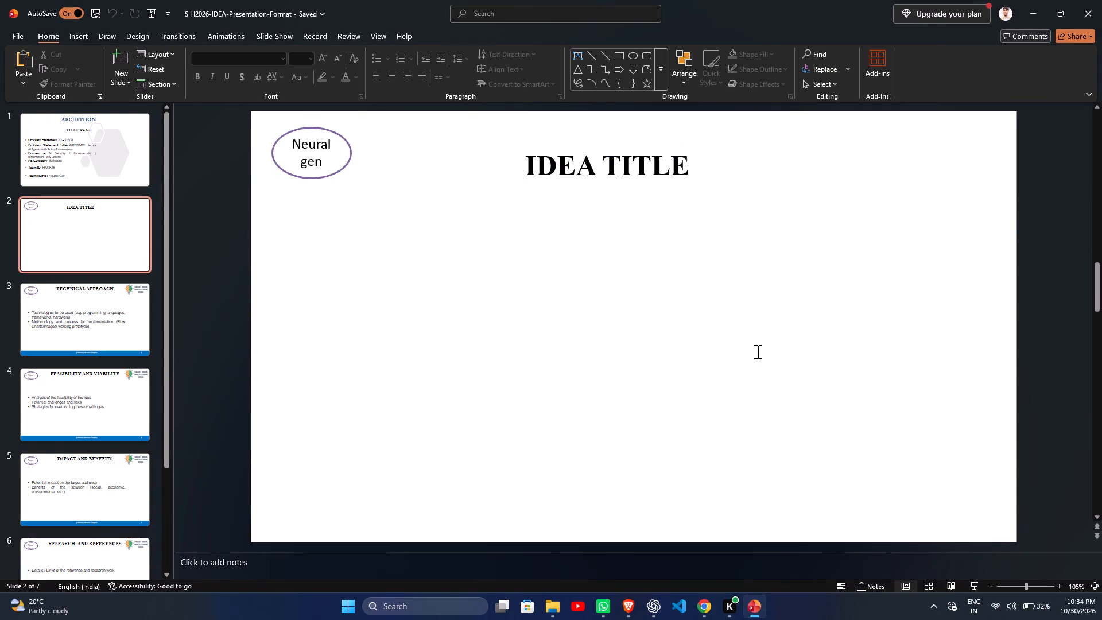
{"action": "scroll", "coordinate": [756, 351], "scroll_direction": "down", "scroll_amount": 2}
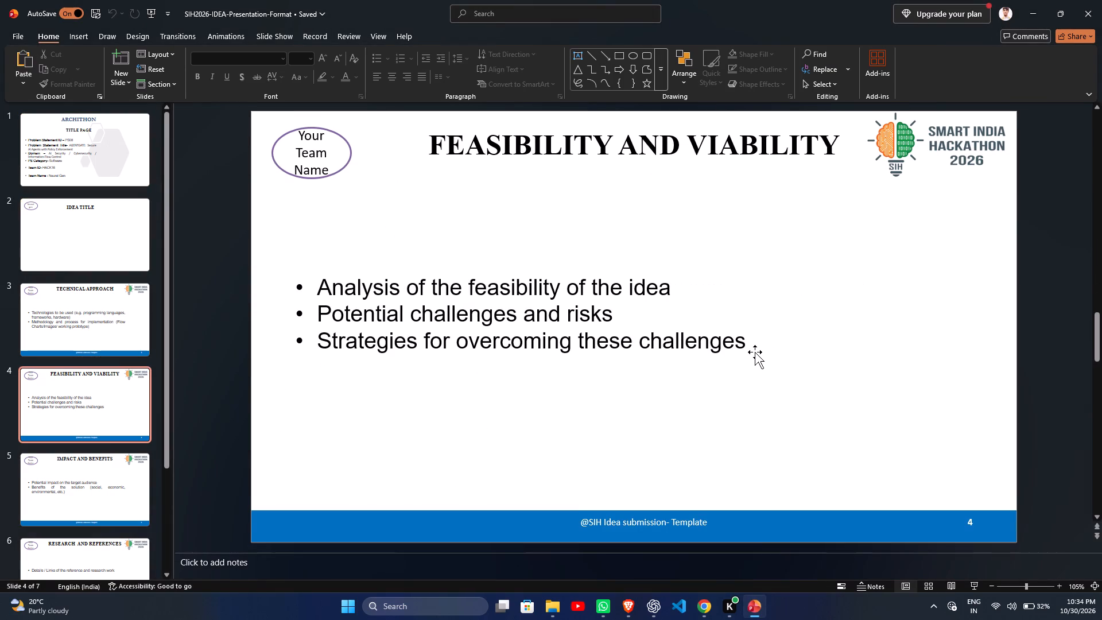
{"action": "scroll", "coordinate": [754, 351], "scroll_direction": "down", "scroll_amount": 5}
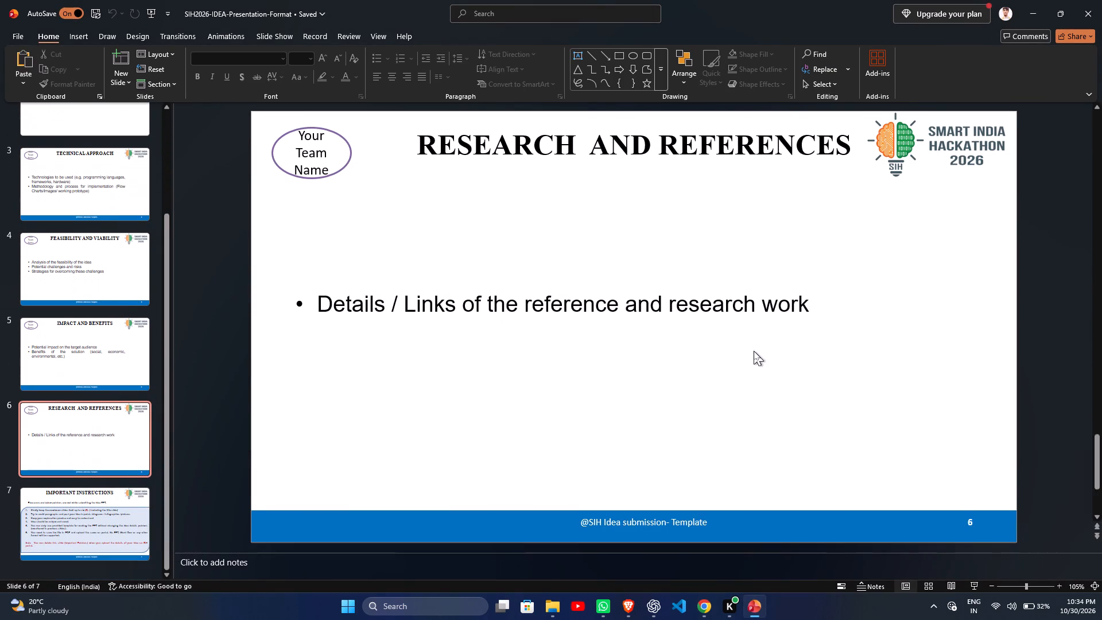
{"action": "scroll", "coordinate": [754, 351], "scroll_direction": "up", "scroll_amount": 7}
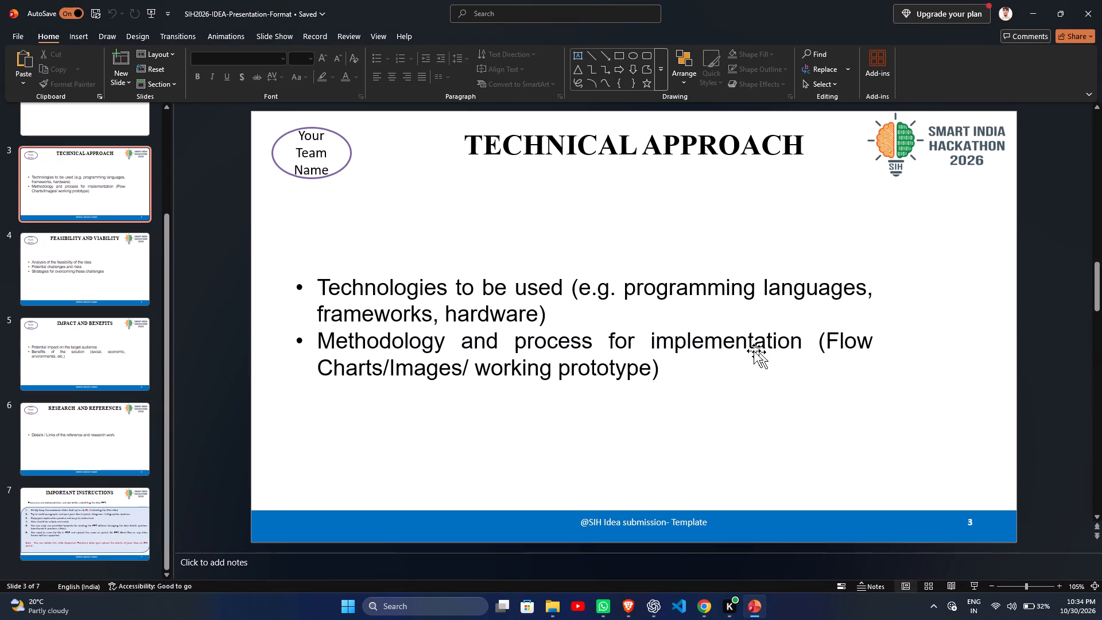
{"action": "scroll", "coordinate": [754, 350], "scroll_direction": "up", "scroll_amount": 2}
{"action": "scroll", "coordinate": [754, 350], "scroll_direction": "down", "scroll_amount": 1}
{"action": "scroll", "coordinate": [754, 350], "scroll_direction": "up", "scroll_amount": 1}
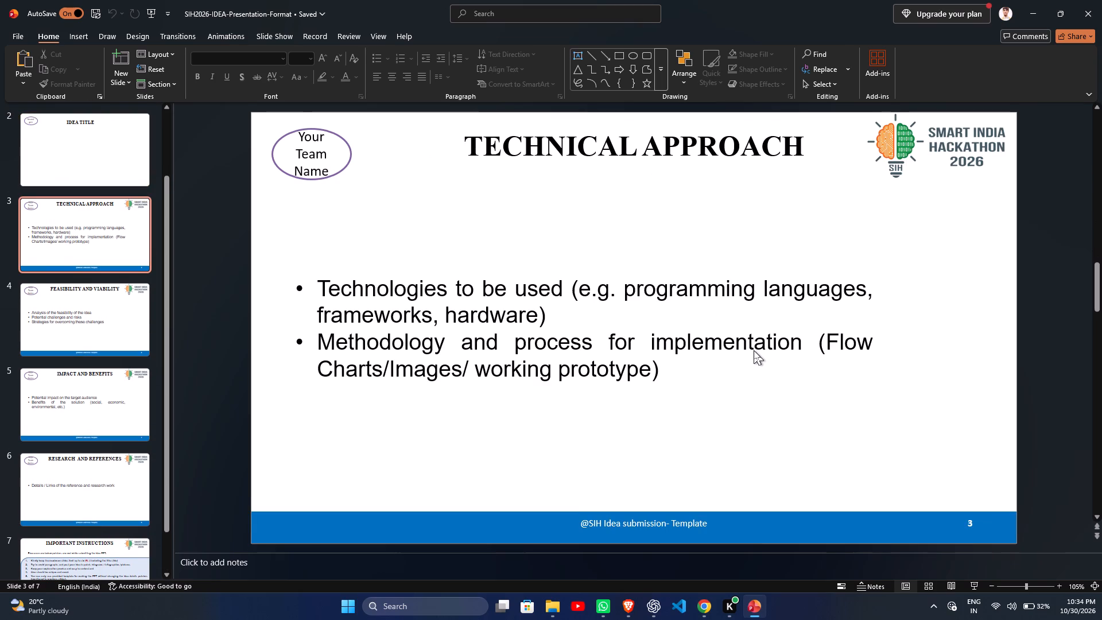
{"action": "scroll", "coordinate": [754, 350], "scroll_direction": "up", "scroll_amount": 2}
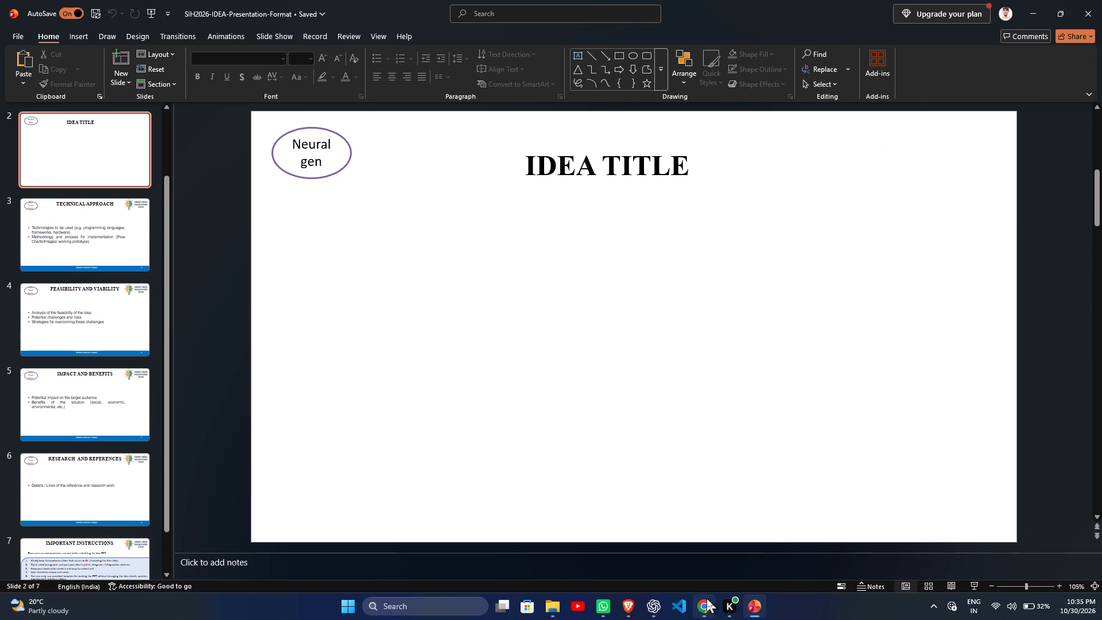
Switch back to Canva and replace the "Problems" heading on page 2 with "IDEA".
{"action": "left_click", "coordinate": [707, 598]}
{"action": "left_click", "coordinate": [620, 206]}
{"action": "left_click", "coordinate": [598, 206]}
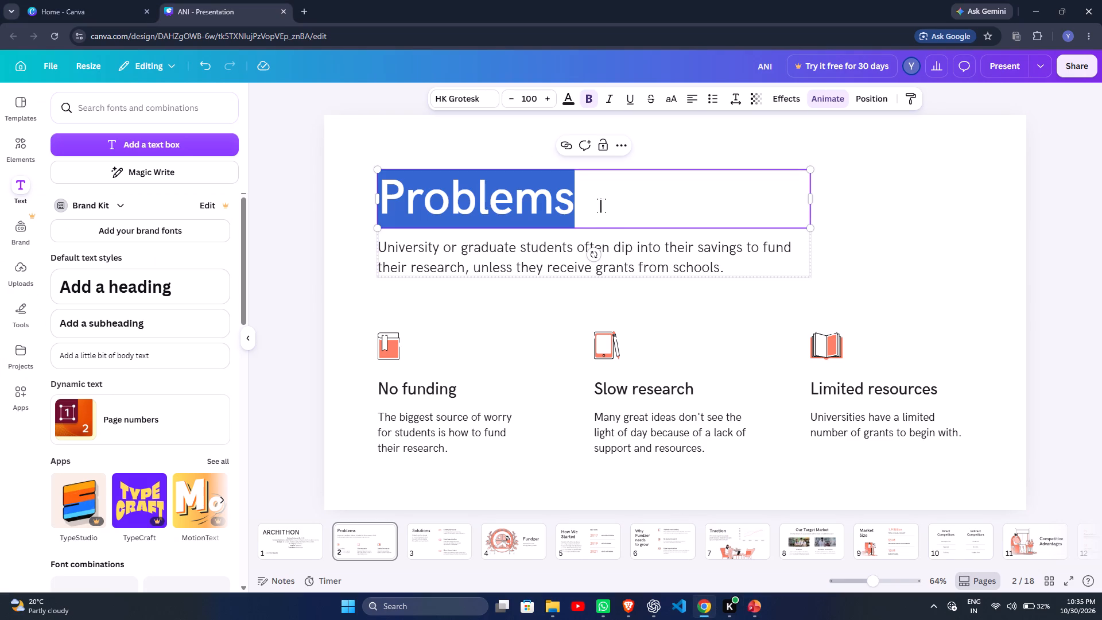
{"action": "key", "text": "BackSpace"}
{"action": "type", "text": "IDEA"}
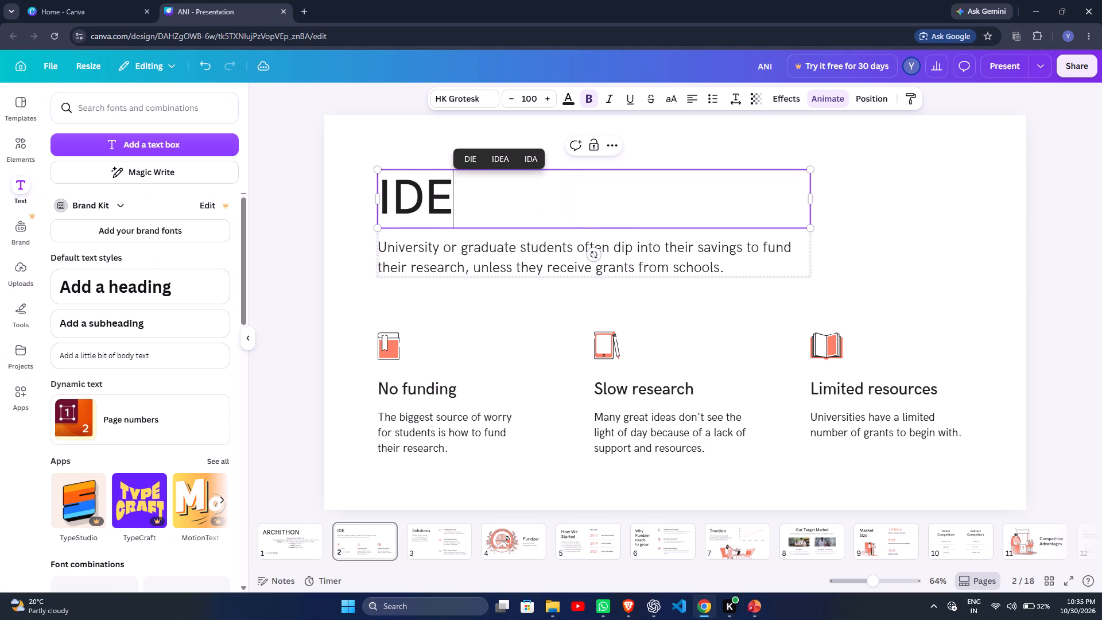
{"action": "key", "text": "space"}
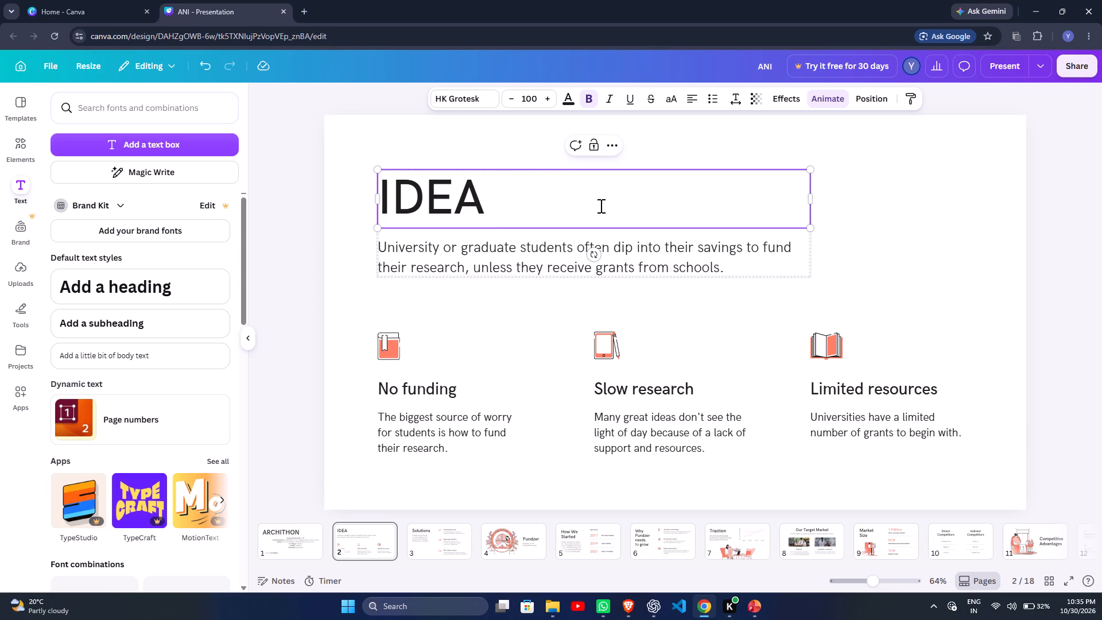
Delete the placeholder paragraph about university students' savings under the IDEA heading.
{"action": "double_click", "coordinate": [734, 271]}
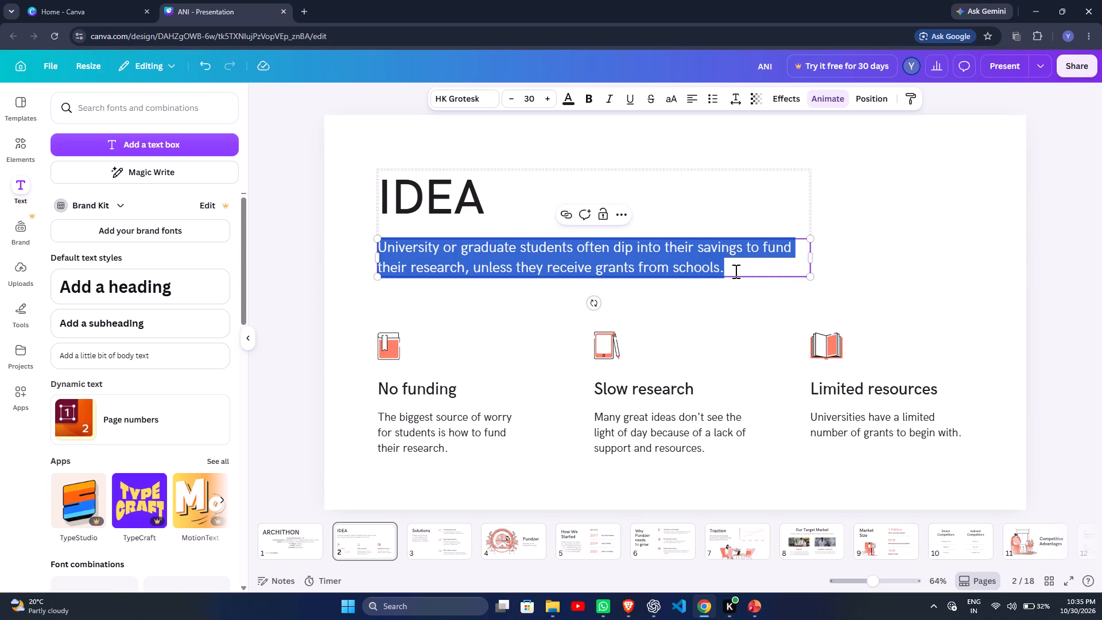
{"action": "key", "text": "BackSpace"}
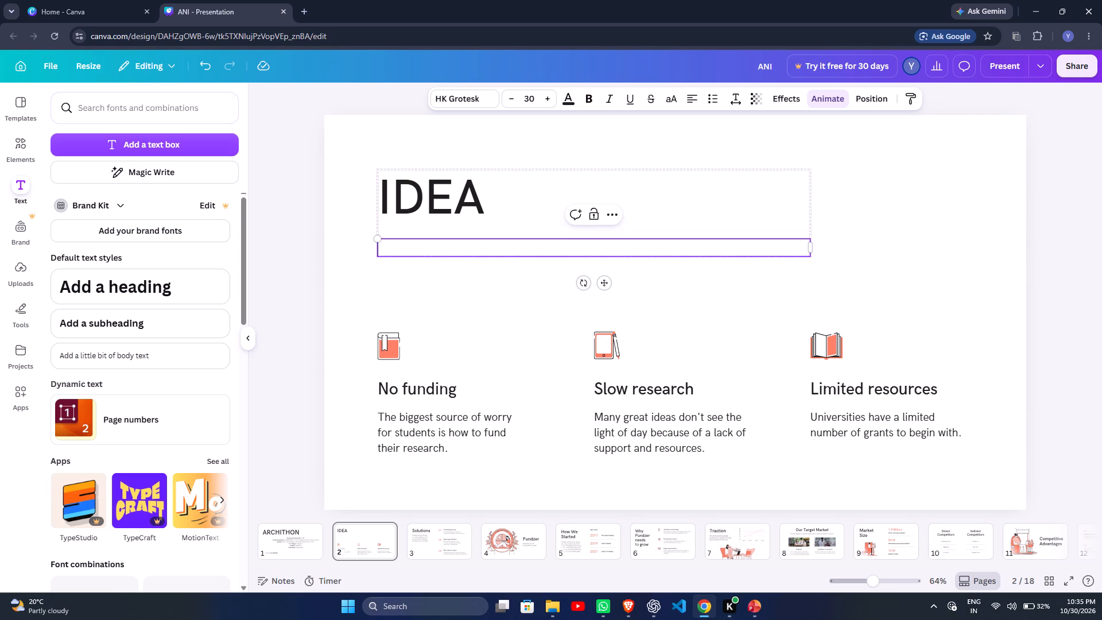
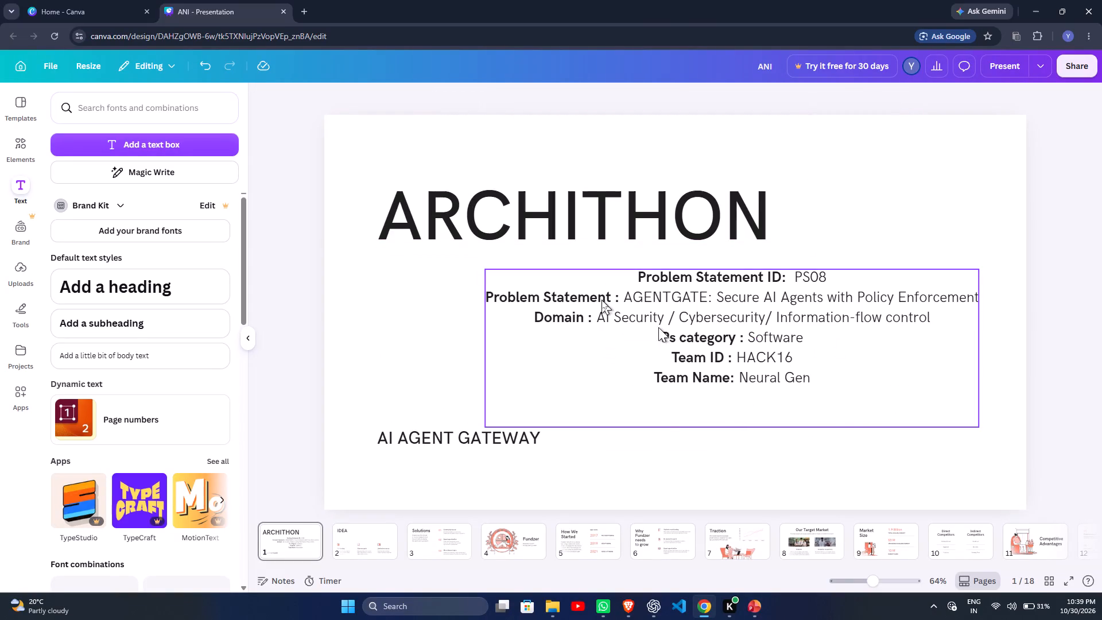
Nudge the project details text box slightly up and to the left on the title page.
{"action": "left_click", "coordinate": [733, 435]}
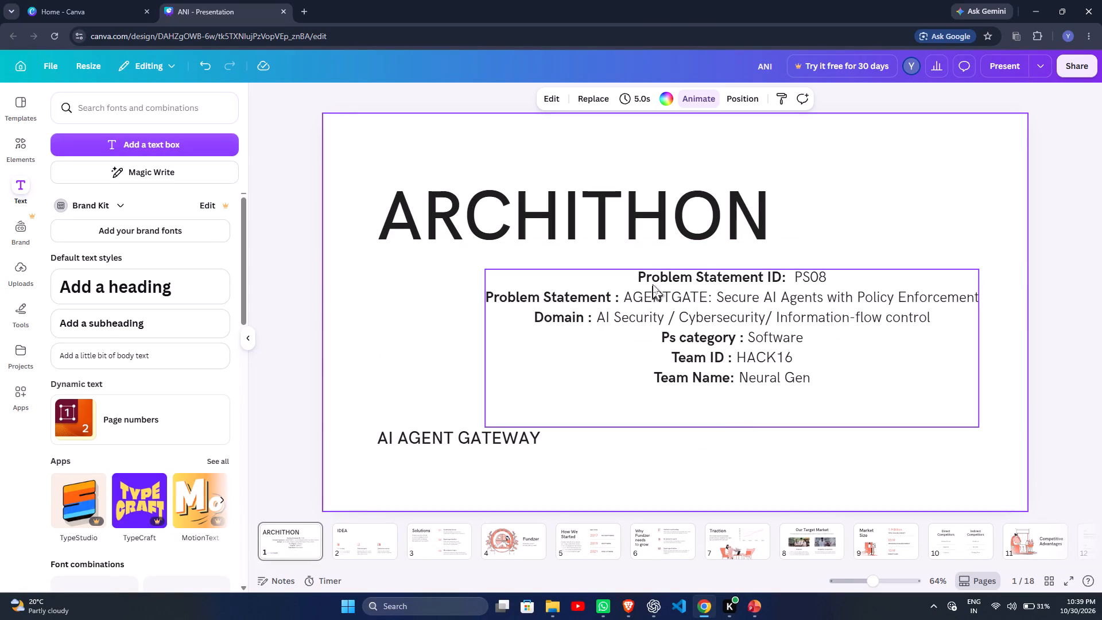
{"action": "left_click", "coordinate": [638, 276]}
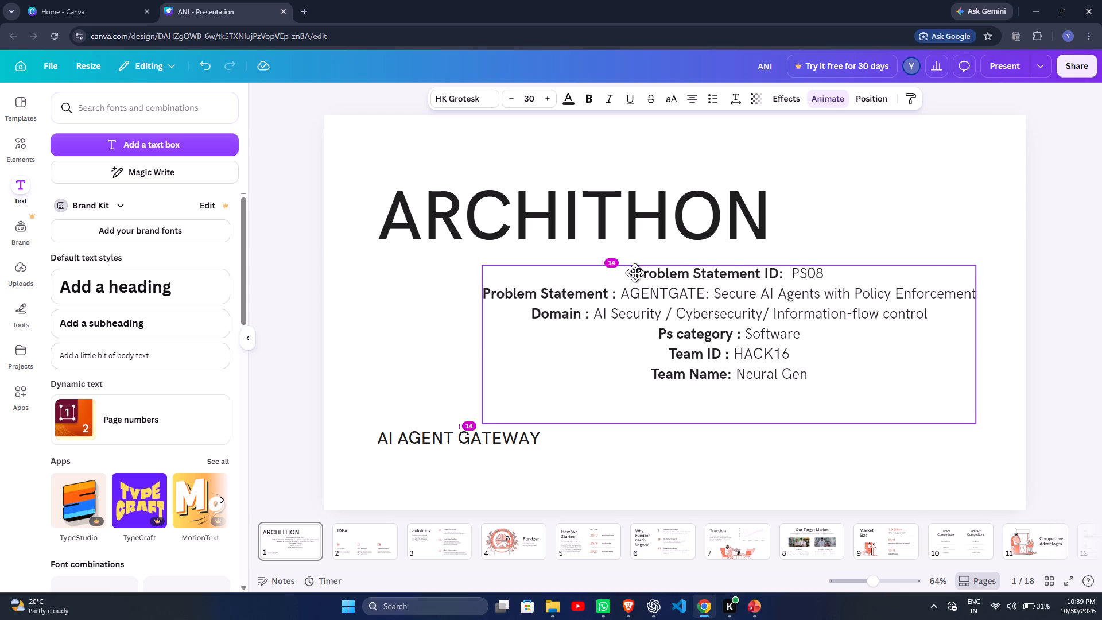
{"action": "double_click", "coordinate": [635, 273]}
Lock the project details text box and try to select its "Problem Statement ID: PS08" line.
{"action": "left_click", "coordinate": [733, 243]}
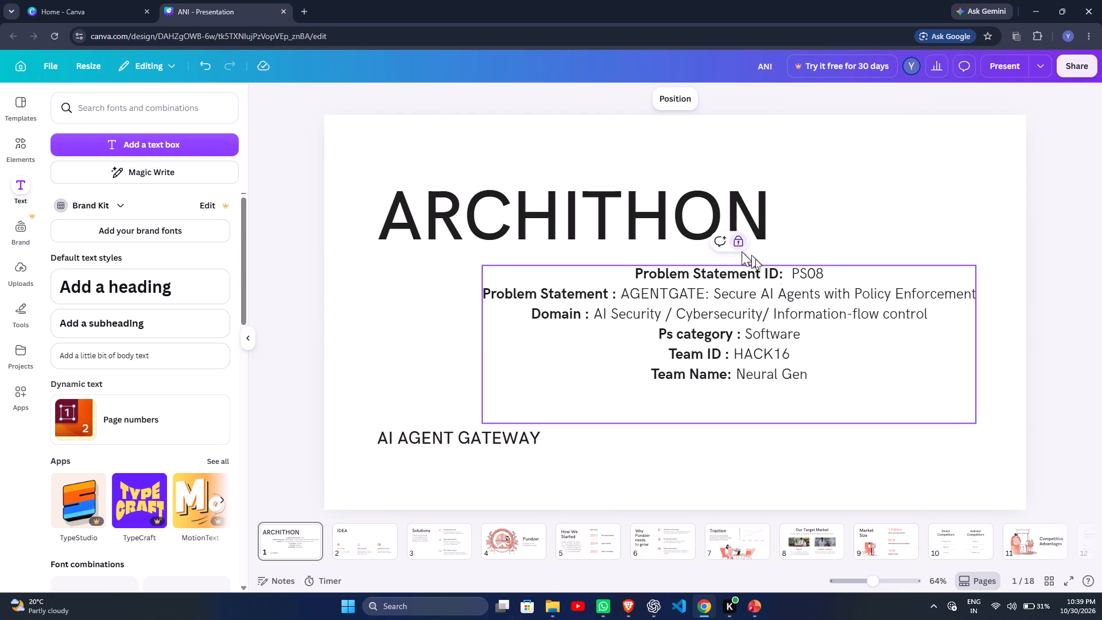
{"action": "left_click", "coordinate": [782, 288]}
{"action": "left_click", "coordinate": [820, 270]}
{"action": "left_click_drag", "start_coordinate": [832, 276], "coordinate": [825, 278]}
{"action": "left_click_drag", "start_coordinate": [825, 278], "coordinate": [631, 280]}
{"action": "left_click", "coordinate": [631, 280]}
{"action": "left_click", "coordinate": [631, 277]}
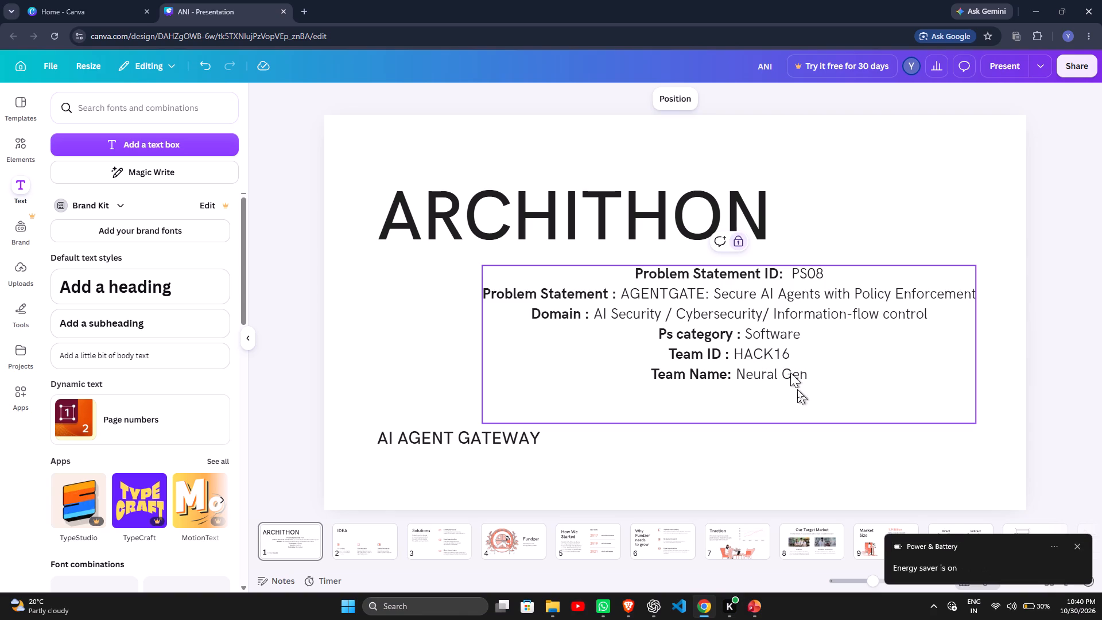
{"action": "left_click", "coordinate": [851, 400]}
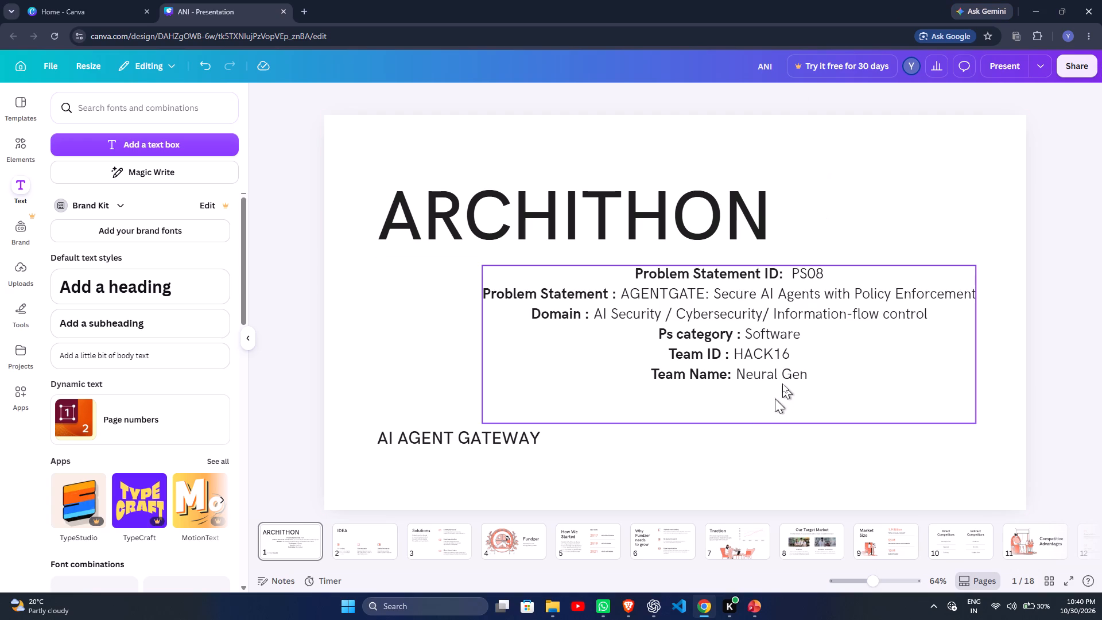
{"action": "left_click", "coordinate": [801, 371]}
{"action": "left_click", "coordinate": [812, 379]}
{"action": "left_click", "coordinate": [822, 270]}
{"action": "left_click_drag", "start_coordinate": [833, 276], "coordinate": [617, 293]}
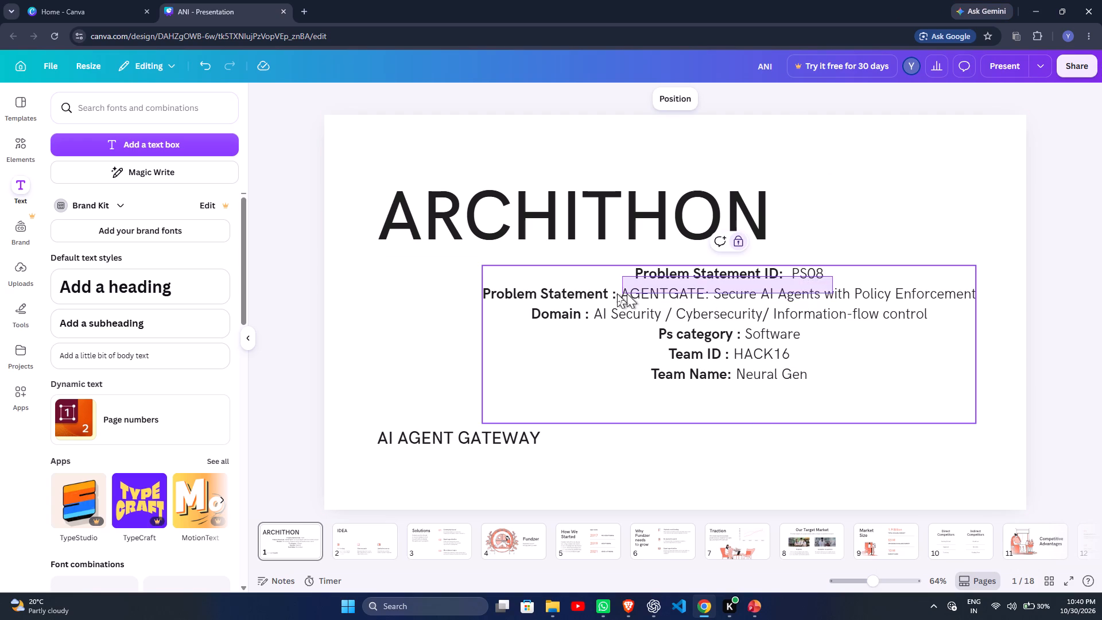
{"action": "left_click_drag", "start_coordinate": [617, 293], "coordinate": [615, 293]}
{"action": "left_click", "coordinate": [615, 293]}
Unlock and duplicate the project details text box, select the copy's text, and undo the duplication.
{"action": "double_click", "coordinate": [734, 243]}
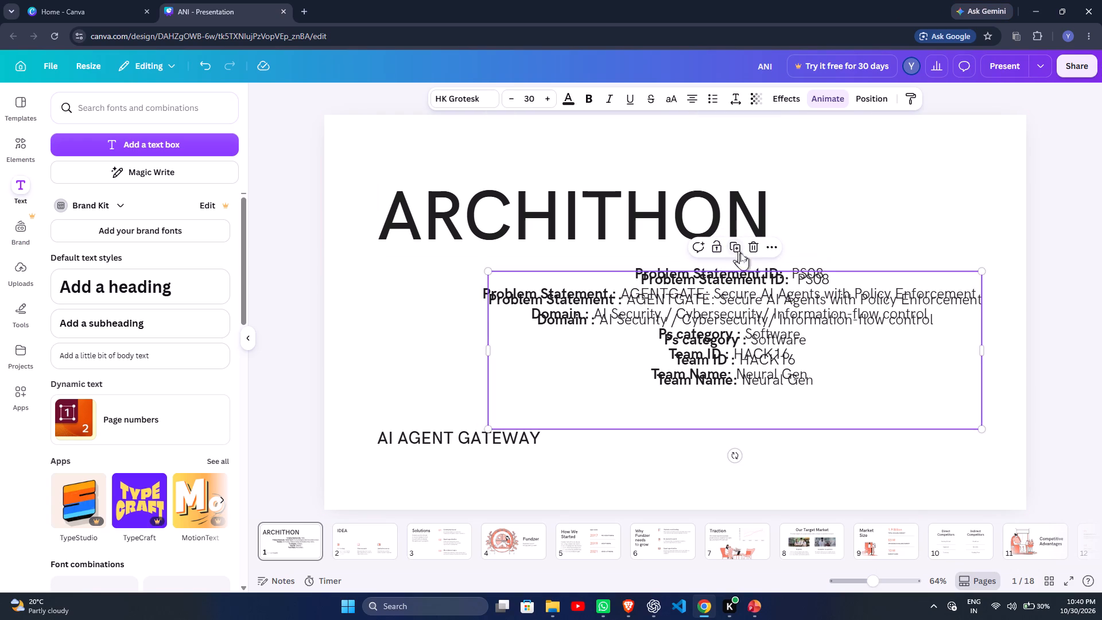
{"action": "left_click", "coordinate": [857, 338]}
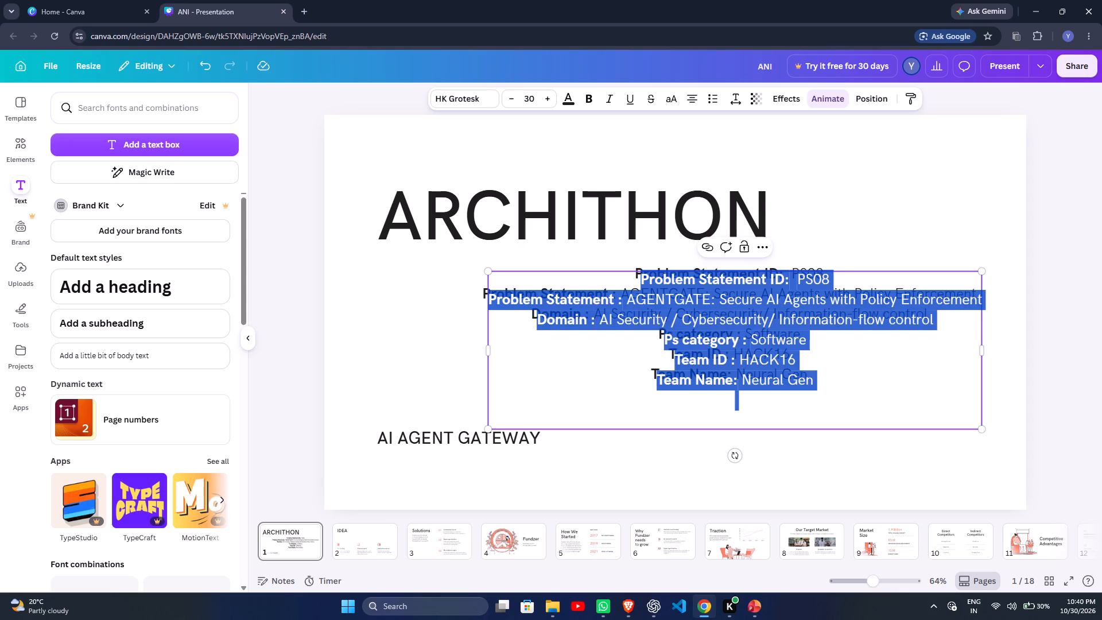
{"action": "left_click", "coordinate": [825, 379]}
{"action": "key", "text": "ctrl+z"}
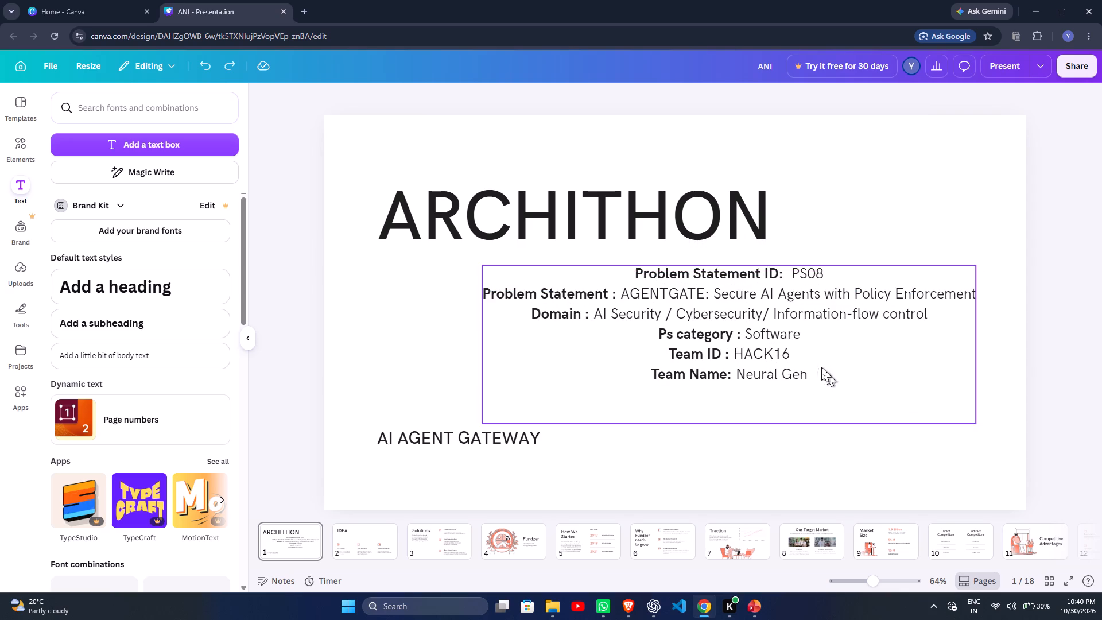
Unlock the project details text box on the title page and select it.
{"action": "left_click_drag", "start_coordinate": [827, 274], "coordinate": [622, 278]}
{"action": "left_click", "coordinate": [622, 278]}
{"action": "double_click", "coordinate": [648, 274]}
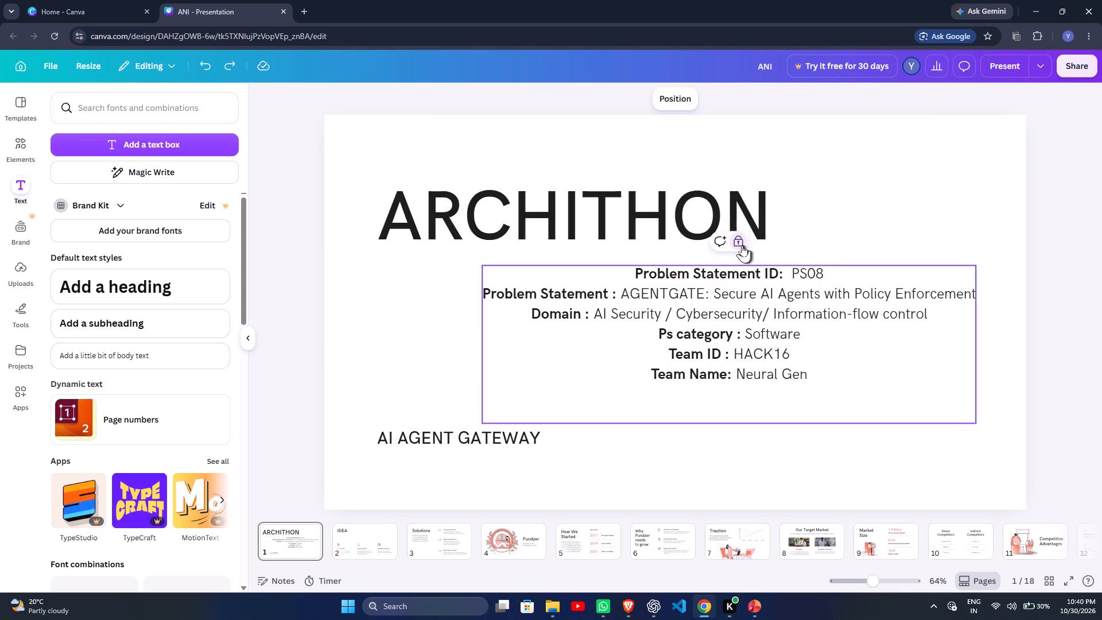
{"action": "left_click", "coordinate": [740, 245]}
{"action": "left_click", "coordinate": [789, 300]}
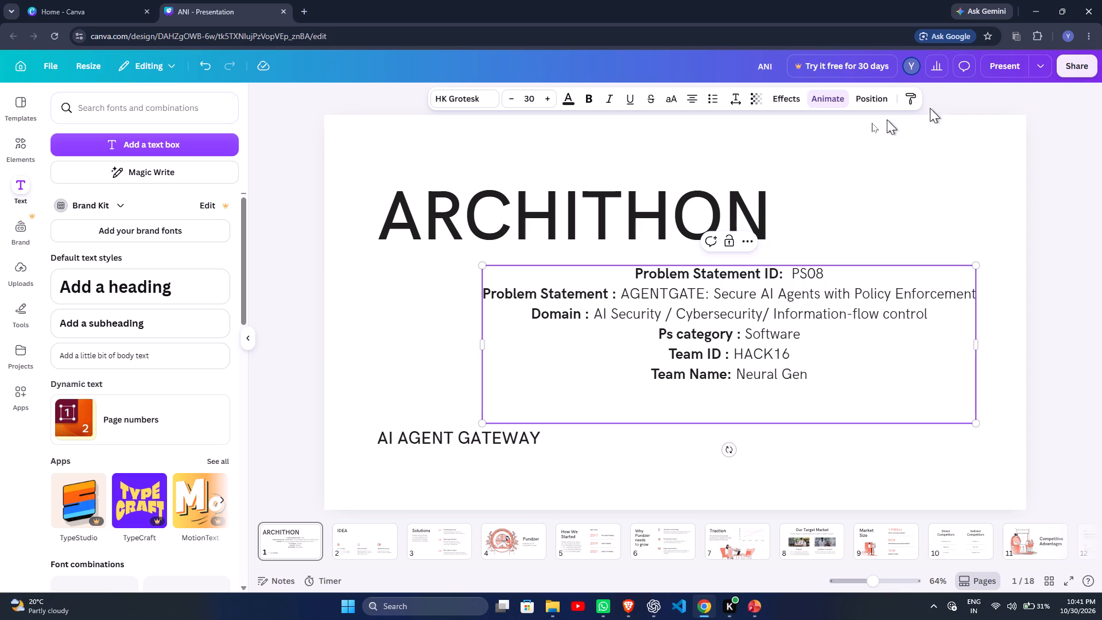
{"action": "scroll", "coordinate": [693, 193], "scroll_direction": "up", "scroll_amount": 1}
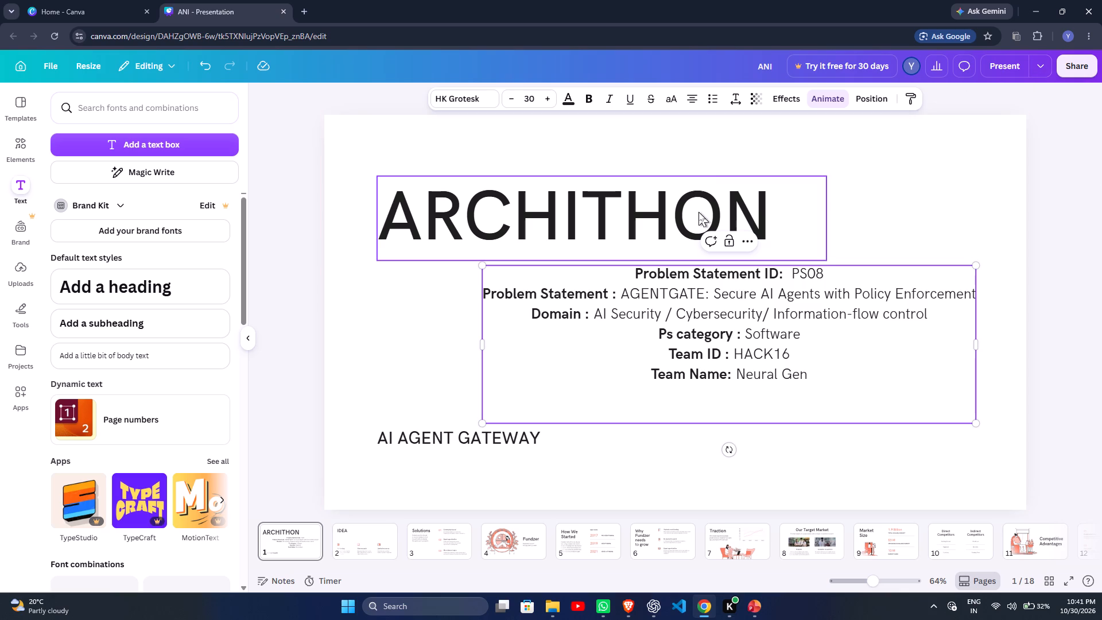